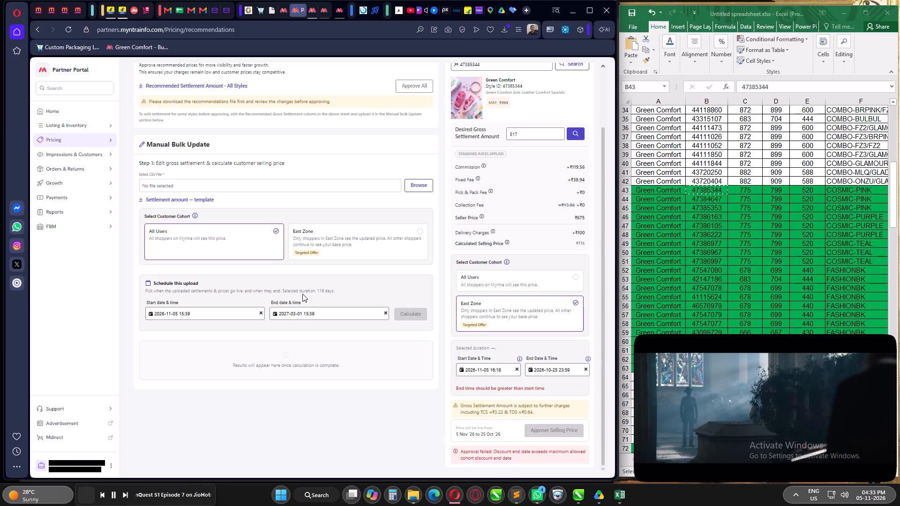
Copy style ID 42674179 from the ASTRO-PURPLE row of the spreadsheet and search for it on the Myntra storefront.
click(755, 225)
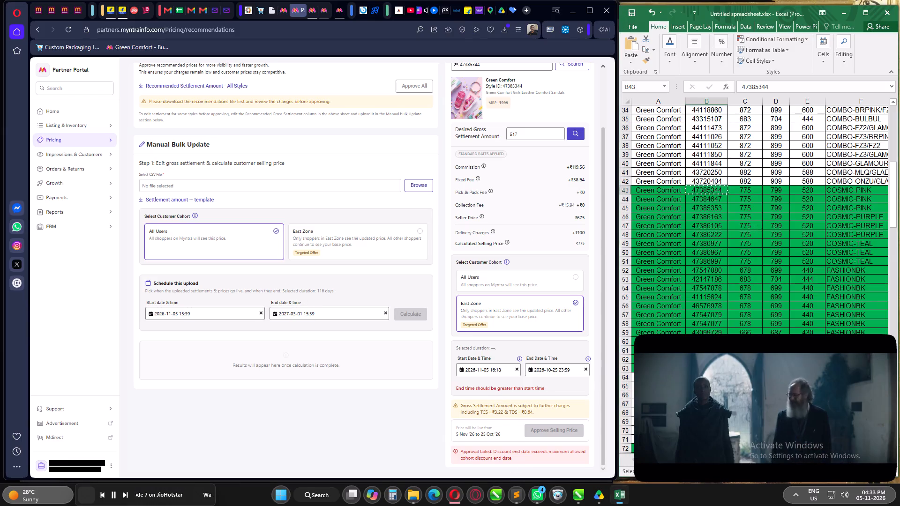
scroll(755, 225, up, 19)
click(710, 159)
key(ctrl+c)
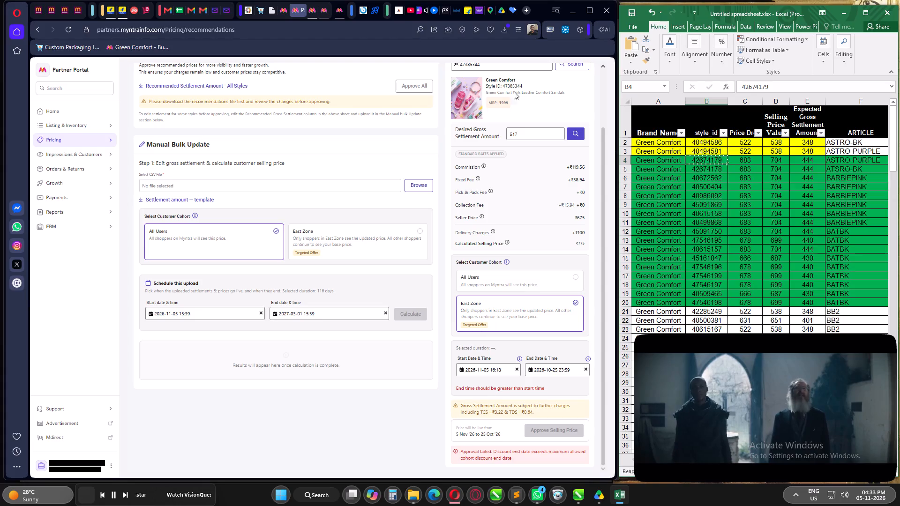
click(312, 11)
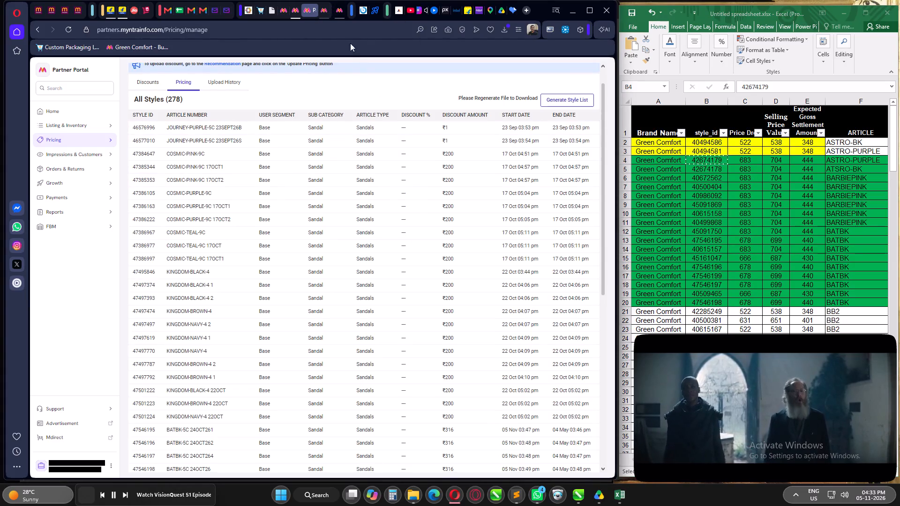
click(322, 11)
click(337, 14)
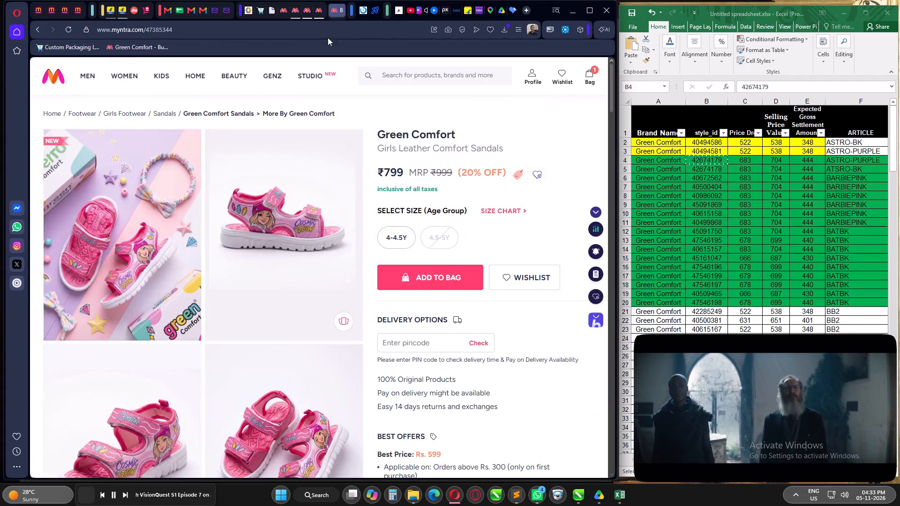
click(428, 75)
key(ctrl+v)
key(Return)
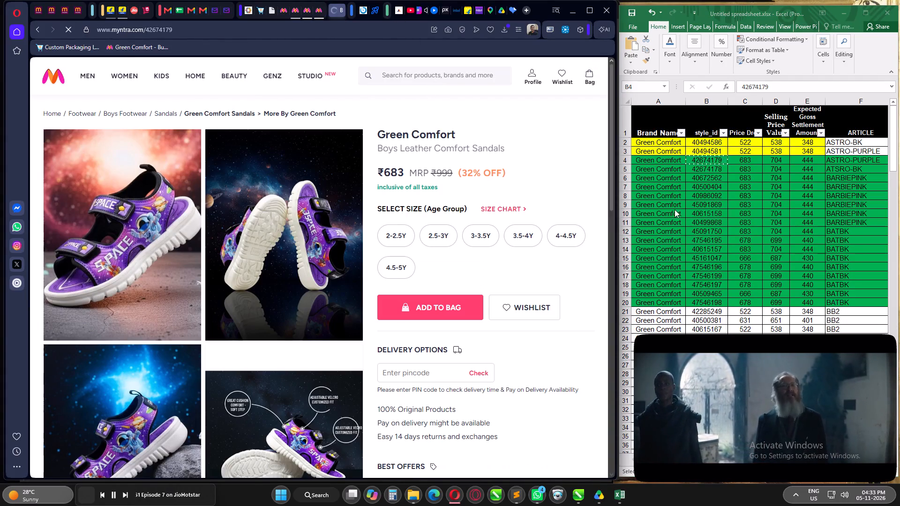
Look up style ID 42674178 from the ATSRO-BK row on the Myntra storefront.
click(730, 178)
click(707, 170)
key(ctrl+c)
click(436, 78)
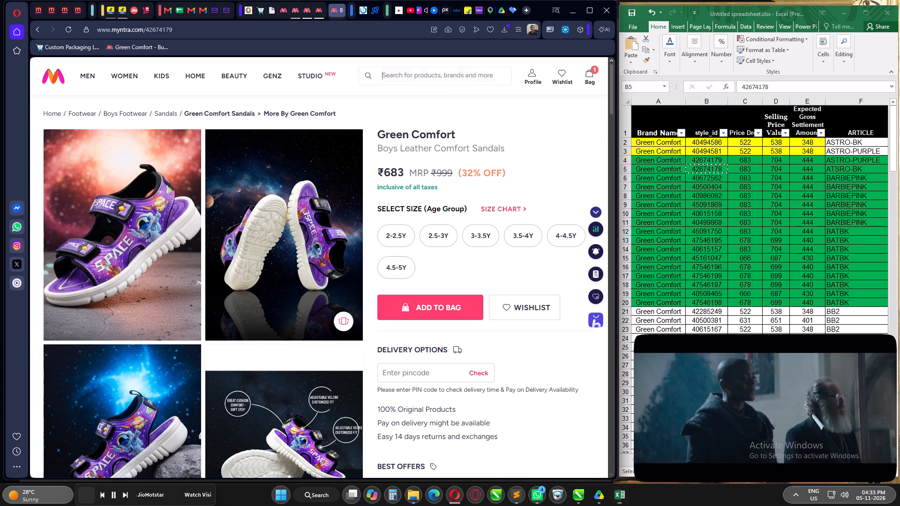
key(ctrl+v)
key(Return)
Look up the first BARBIEPINK style, 40672562, from the spreadsheet on the Myntra storefront.
click(705, 176)
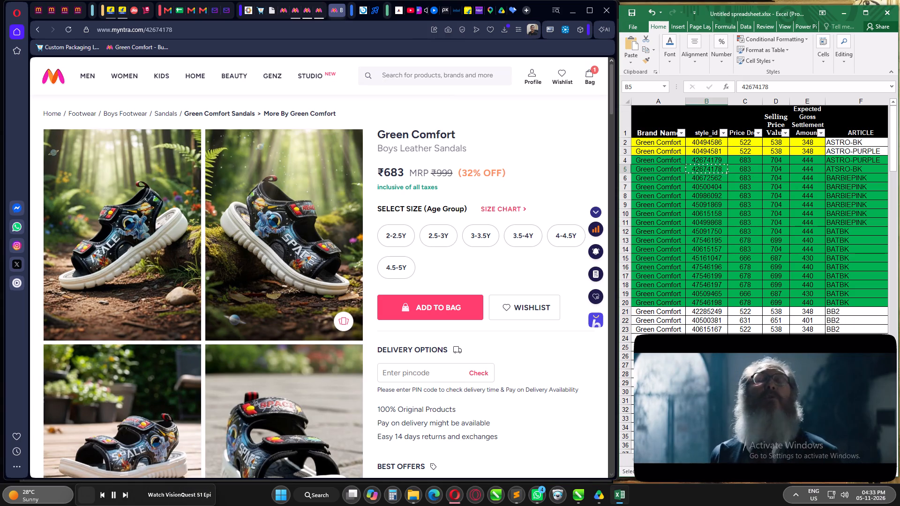
click(705, 179)
key(ctrl+c)
click(451, 76)
key(ctrl+v)
key(Return)
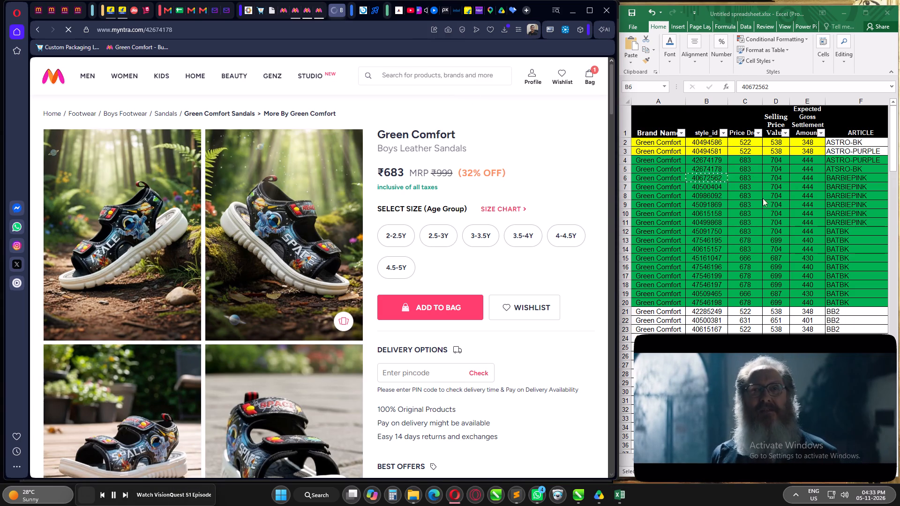
Look up the second BARBIEPINK style, 40500404, from the spreadsheet on the Myntra storefront.
click(713, 191)
click(709, 186)
key(ctrl+c)
click(426, 76)
key(ctrl+v)
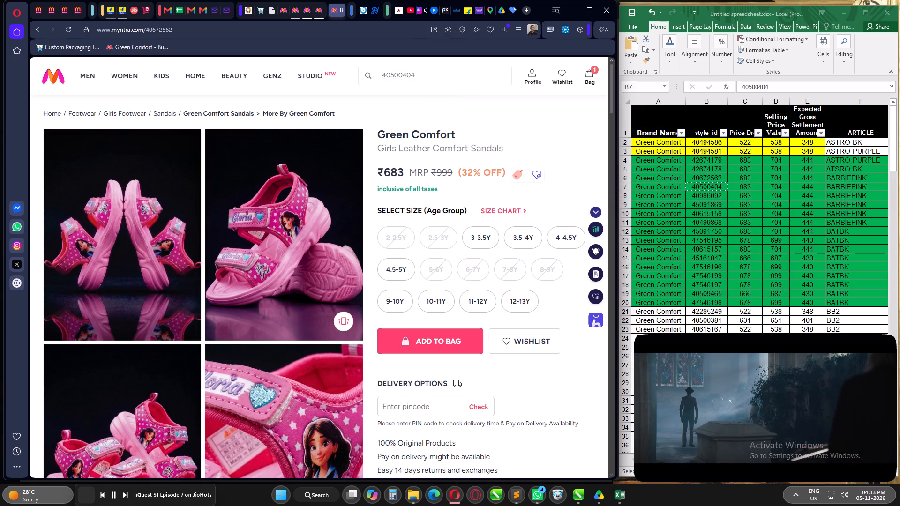
key(Return)
Look up the last BATBK style, 47546198, from the spreadsheet on the Myntra storefront.
click(750, 300)
click(717, 305)
key(ctrl+c)
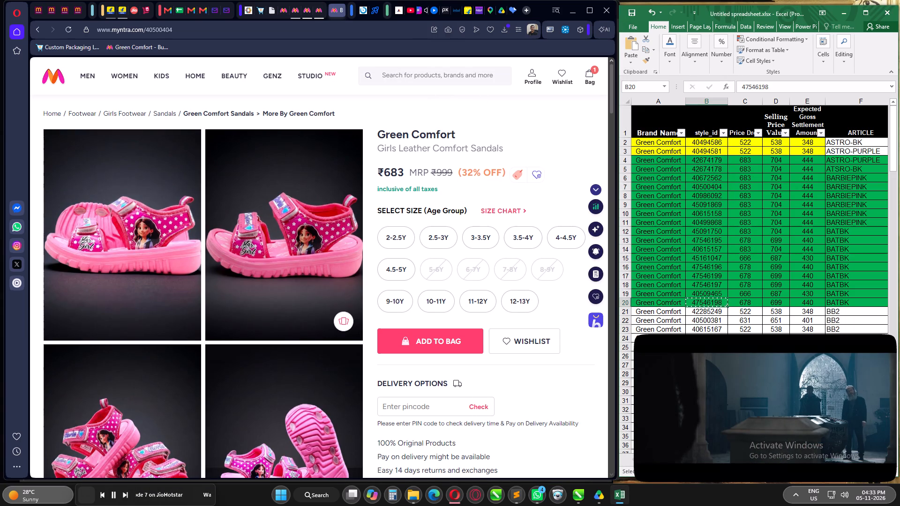
click(466, 79)
key(ctrl+v)
key(Return)
Look up the first COSMIC-PINK style, 47385344, from the spreadsheet on the Myntra storefront.
click(760, 287)
scroll(744, 257, down, 5)
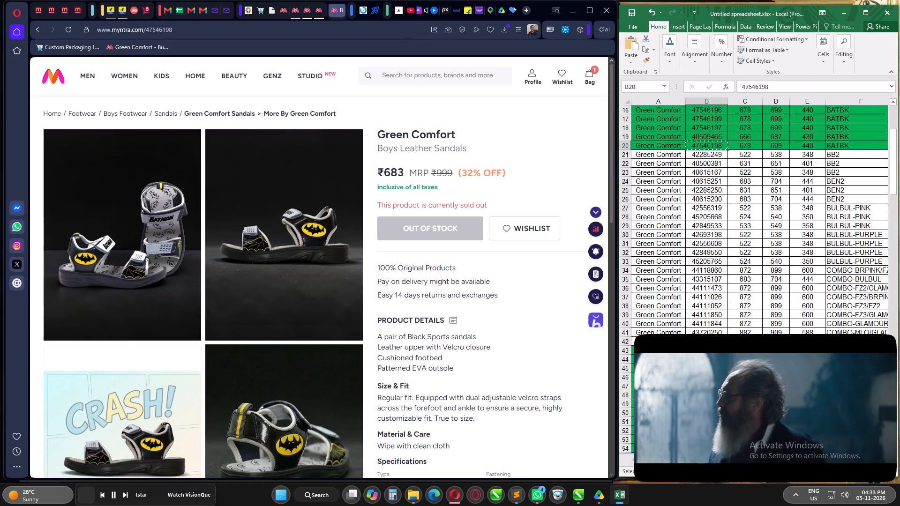
scroll(720, 243, down, 6)
click(708, 191)
key(ctrl+c)
click(427, 72)
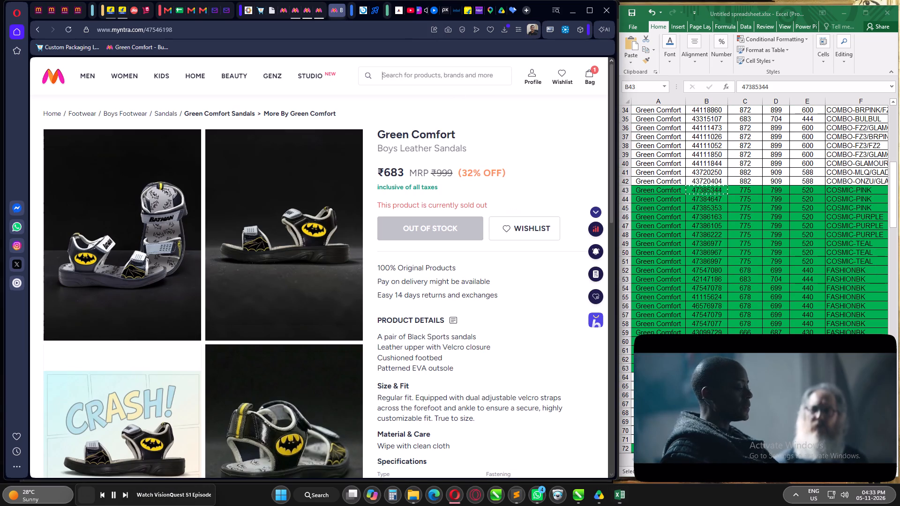
key(ctrl+v)
key(Return)
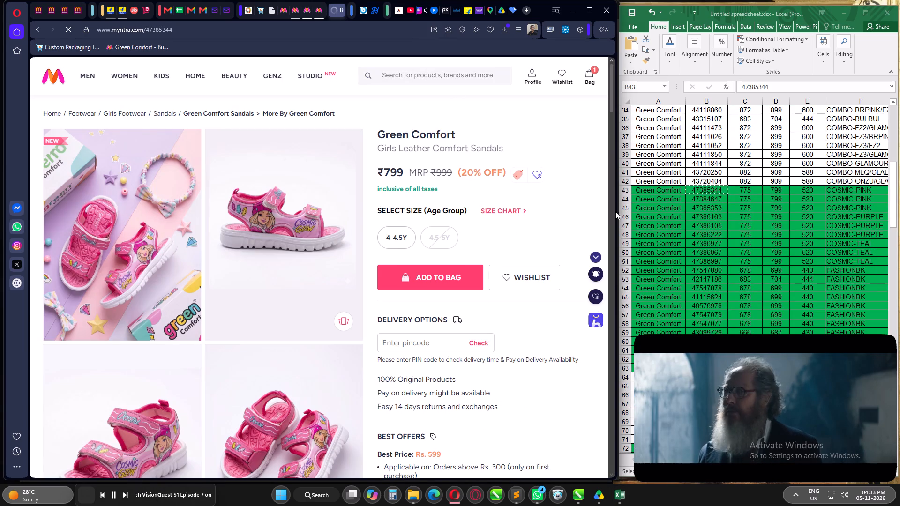
Look up the first FASHIONBK style, 47547080, from the spreadsheet on the Myntra storefront.
click(697, 263)
scroll(713, 241, down, 4)
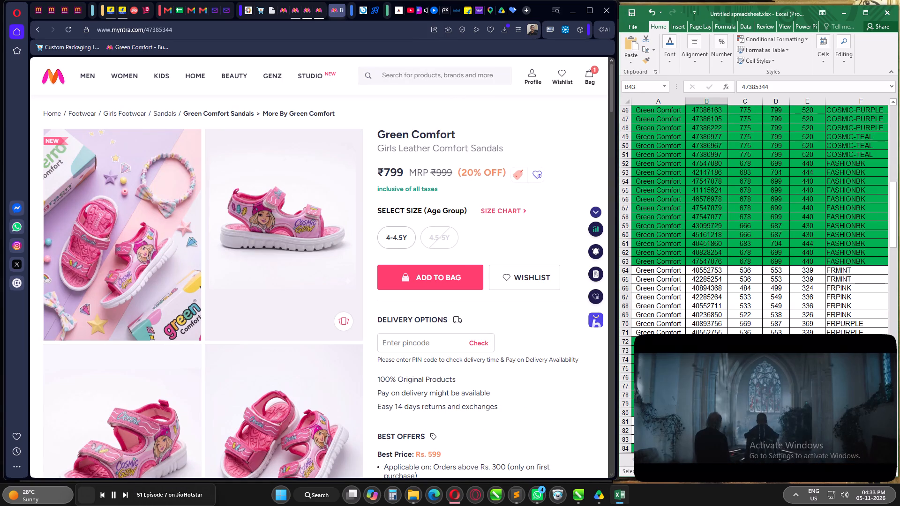
click(704, 164)
key(ctrl+c)
click(444, 74)
key(ctrl+v)
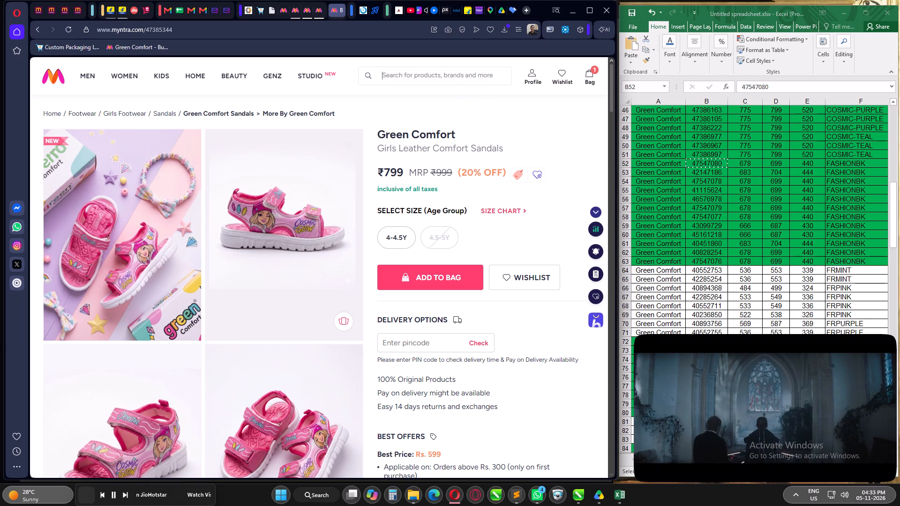
key(Return)
Look up FASHIONBK style 47547077 from row 58 of the spreadsheet on the Myntra storefront.
click(727, 212)
click(710, 213)
key(ctrl+c)
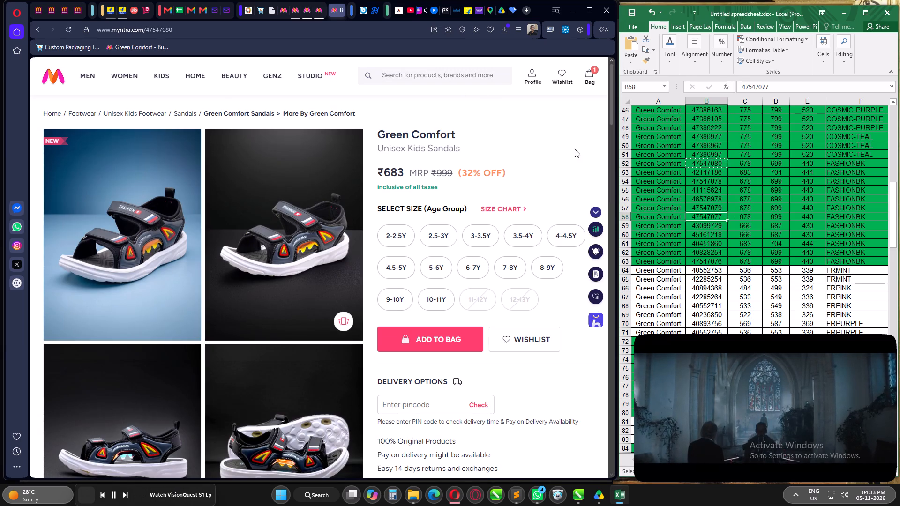
click(456, 74)
key(ctrl+v)
key(Return)
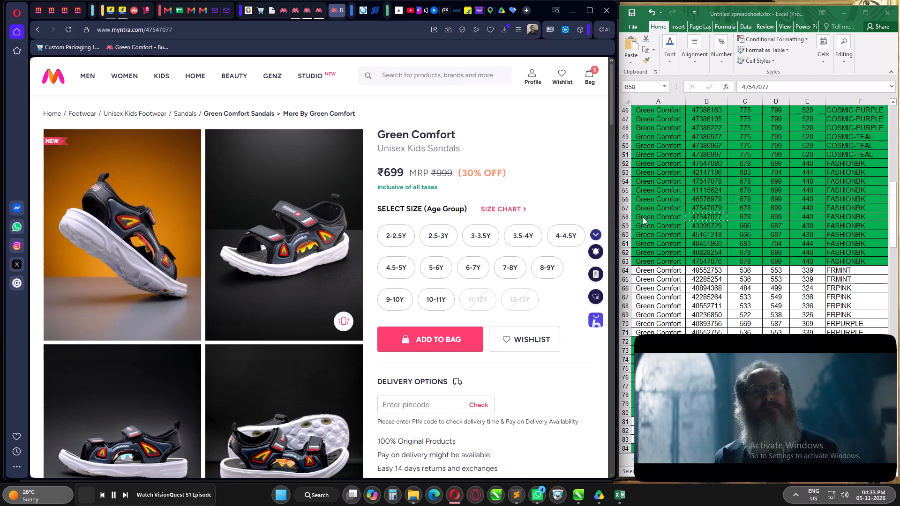
Look up FASHIONBK style 42147186 from row 53 of the spreadsheet on the Myntra storefront.
click(718, 195)
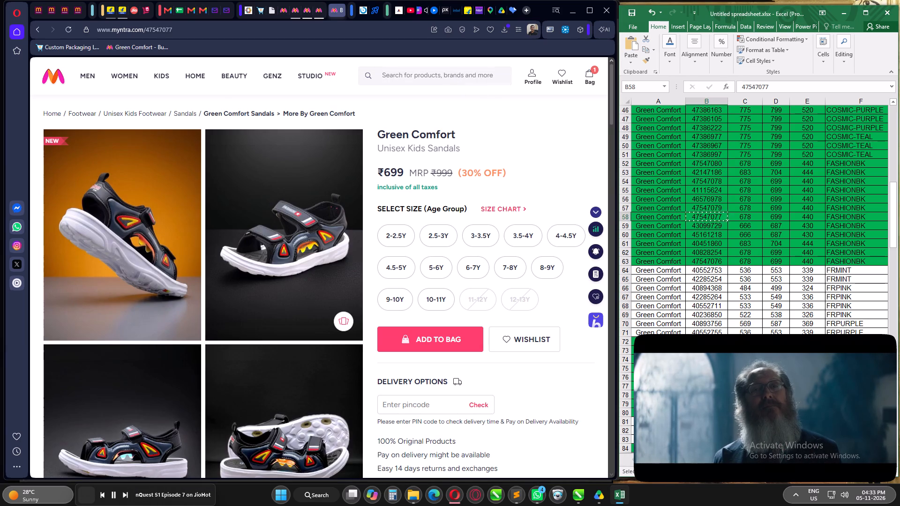
click(718, 171)
key(ctrl+c)
click(464, 72)
key(ctrl+v)
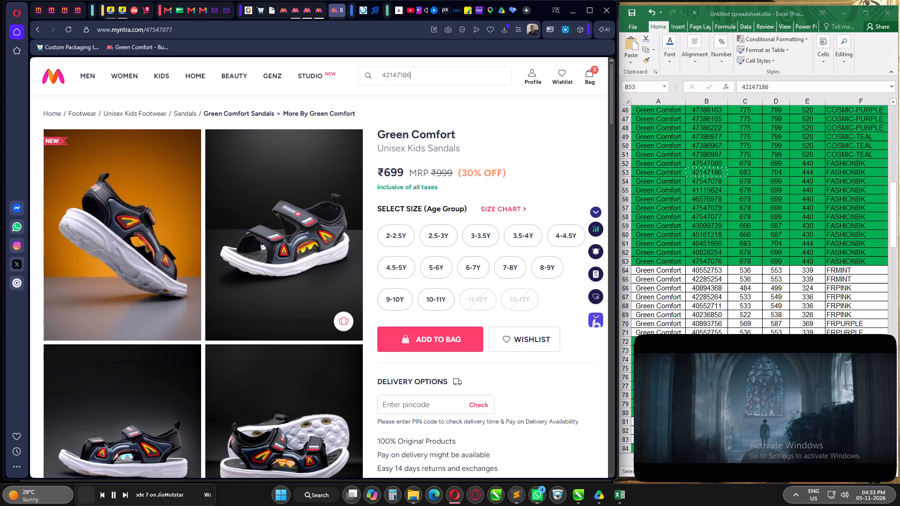
key(Return)
Look up FASHIONBK style 47547078 from row 54 of the spreadsheet on the Myntra storefront.
click(767, 186)
click(714, 182)
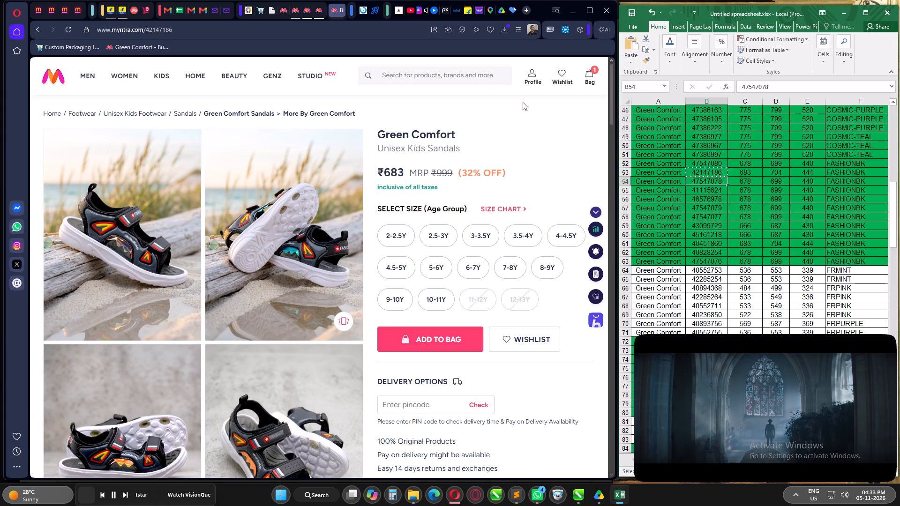
key(ctrl+c)
click(461, 71)
key(ctrl+v)
key(Return)
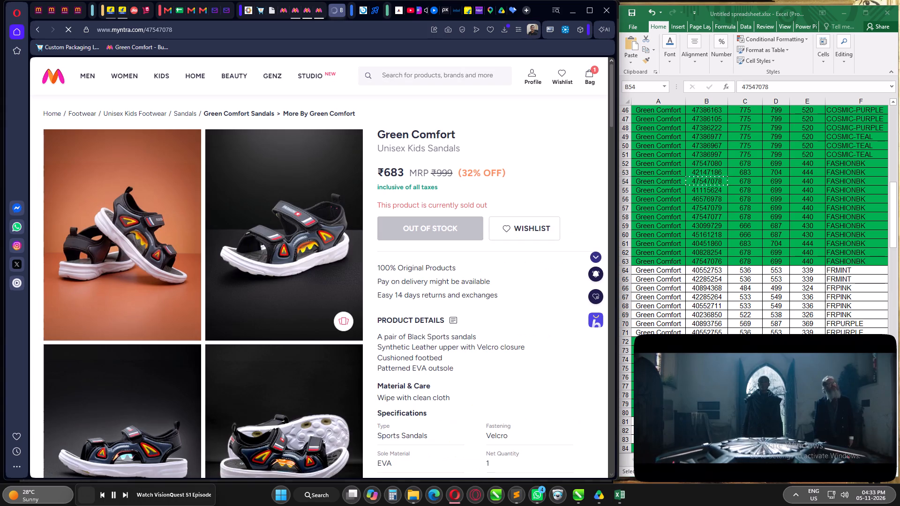
Look up style 41115624 from row 55 of the spreadsheet on the Myntra storefront, repeating the search once.
click(809, 205)
click(705, 191)
key(ctrl+c)
click(449, 74)
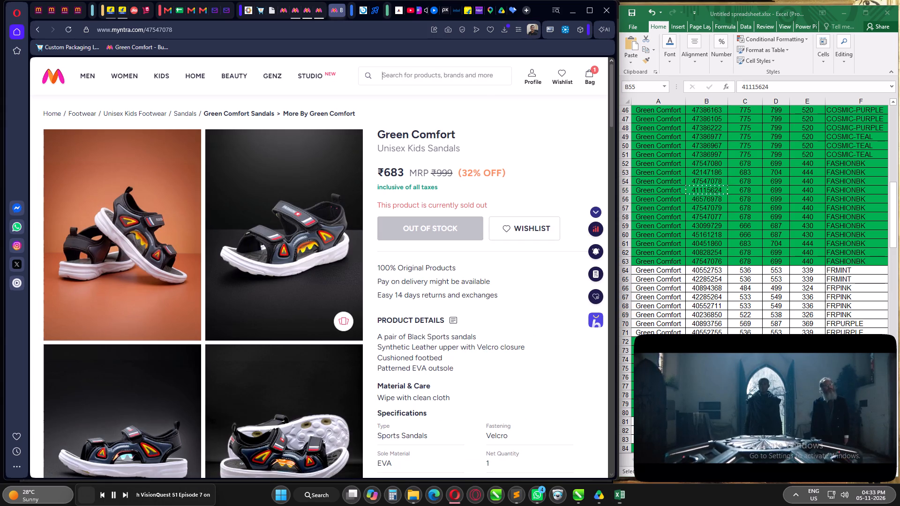
key(ctrl+v)
key(Return)
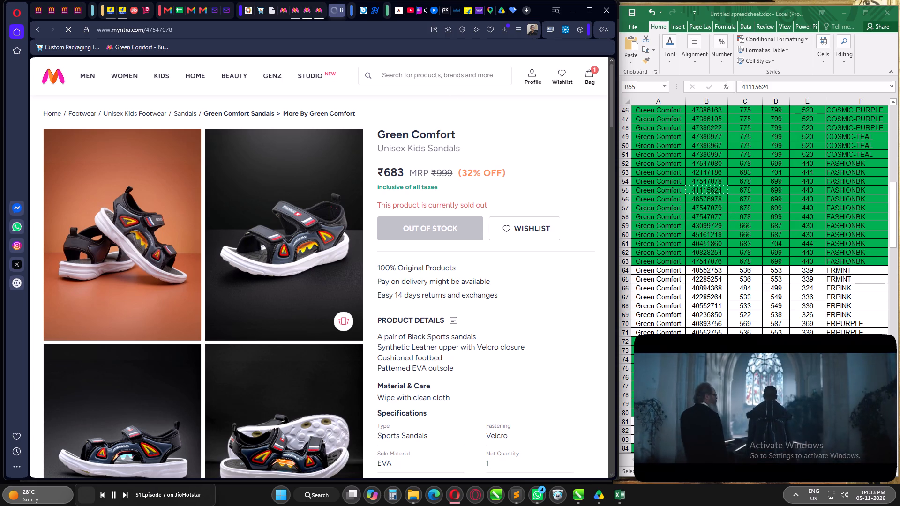
click(437, 74)
key(ctrl+v)
key(Return)
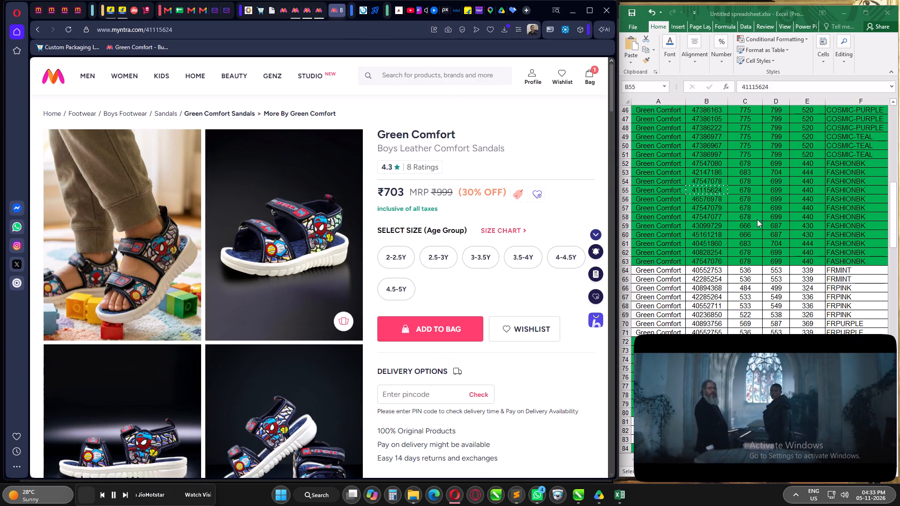
Change the article name of style 41115624 in row 55 of the spreadsheet to SPIDER-BLUE.
click(757, 217)
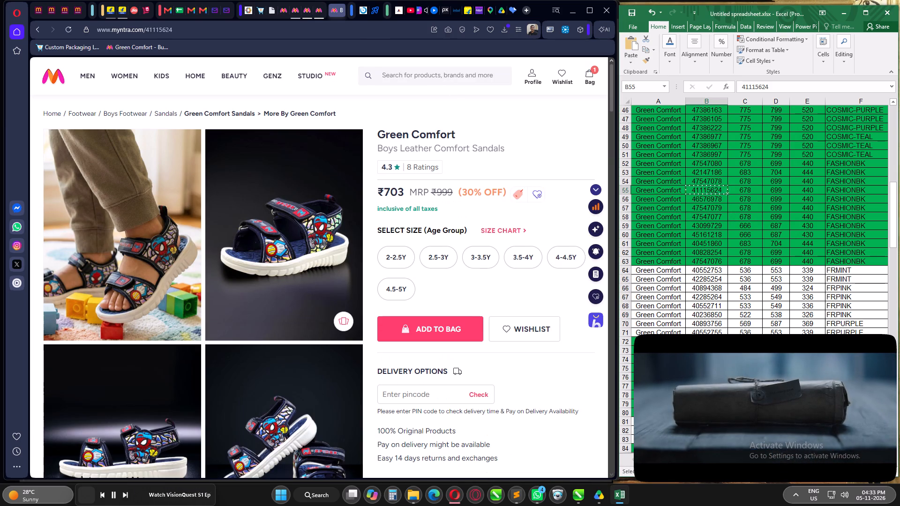
key(Right)
key(Right)
key(Right)
key(Right)
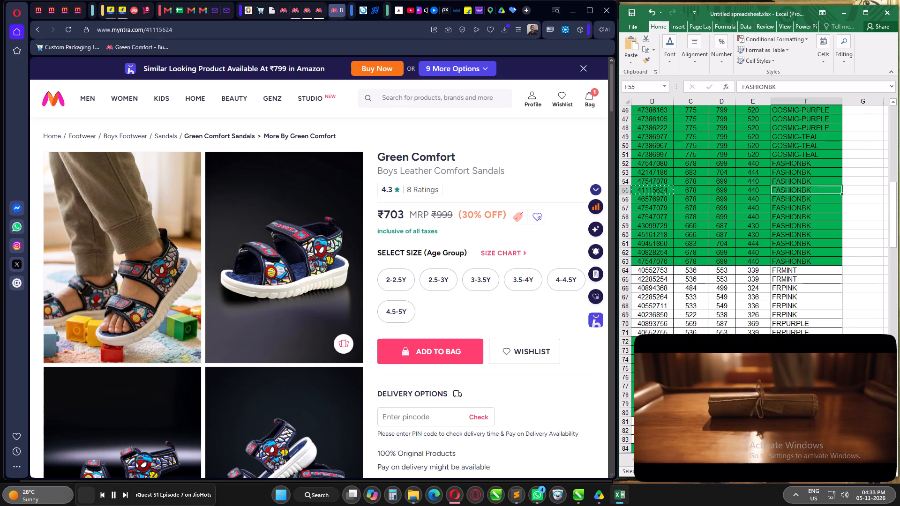
text(SPIDER-BLUE)
key(Return)
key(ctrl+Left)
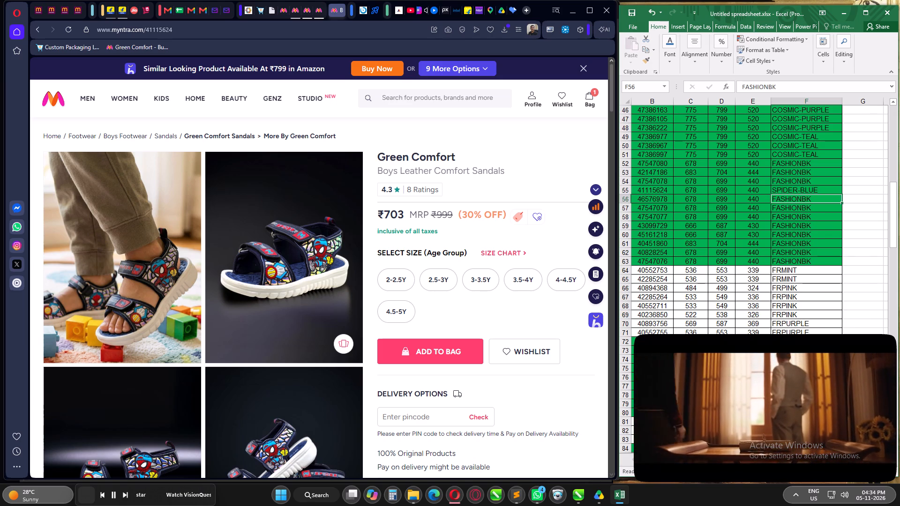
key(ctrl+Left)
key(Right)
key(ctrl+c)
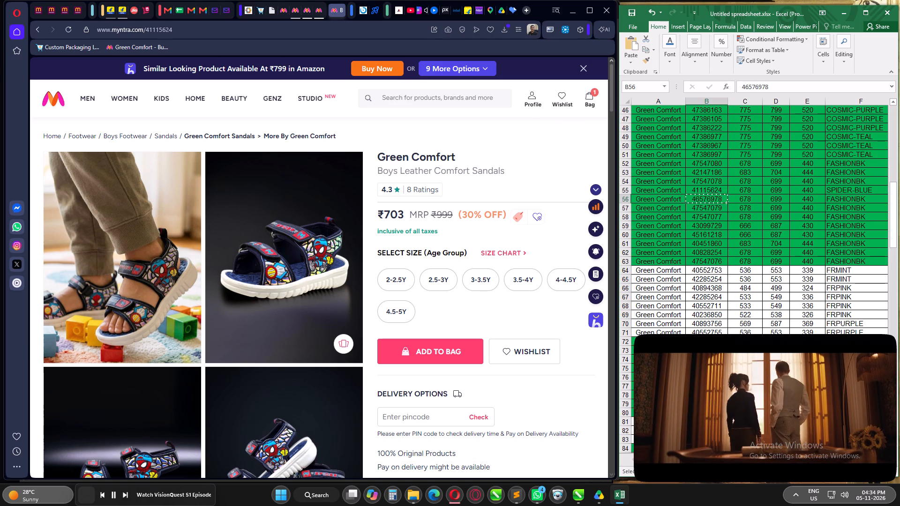
Copy style ID 41115624 from the SPIDER-BLUE row and search for it under Update Style on the Partner Portal pricing page.
click(843, 190)
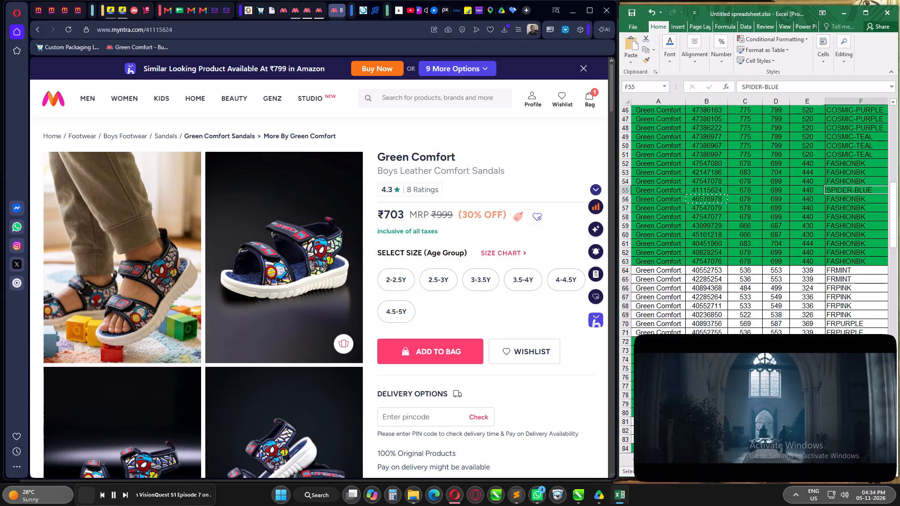
key(Left)
key(Left)
key(Left)
key(Left)
key(ctrl+c)
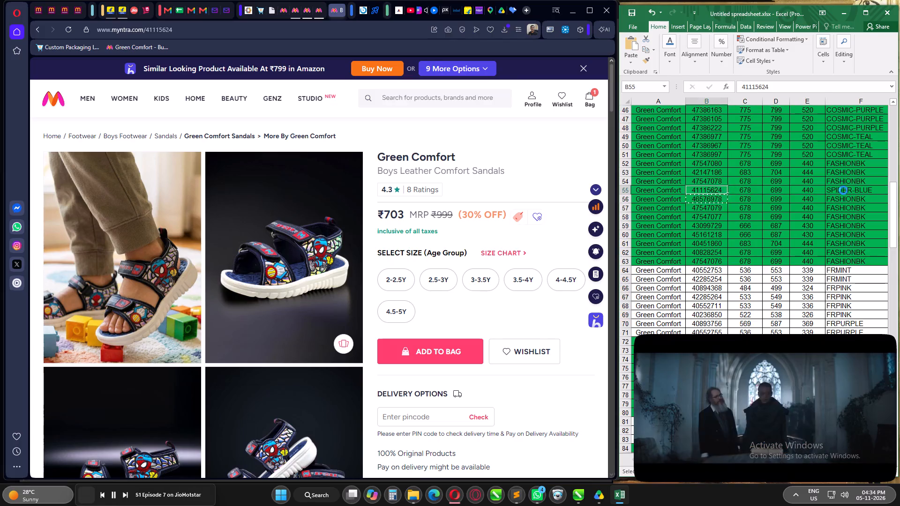
click(293, 8)
scroll(514, 192, up, 3)
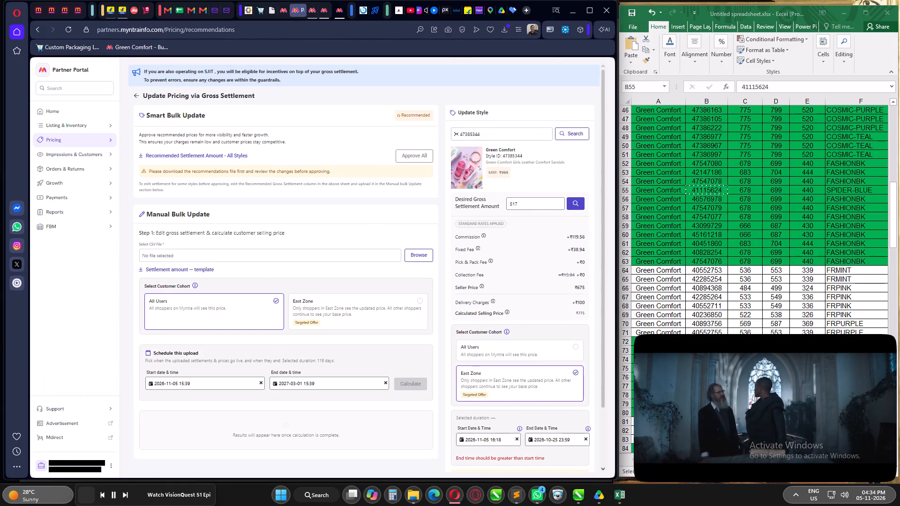
double_click(468, 136)
key(ctrl+v)
key(Return)
Set the desired gross settlement amount of style 41115624 to 441 and try to approve its selling price with the standard rate card.
click(524, 202)
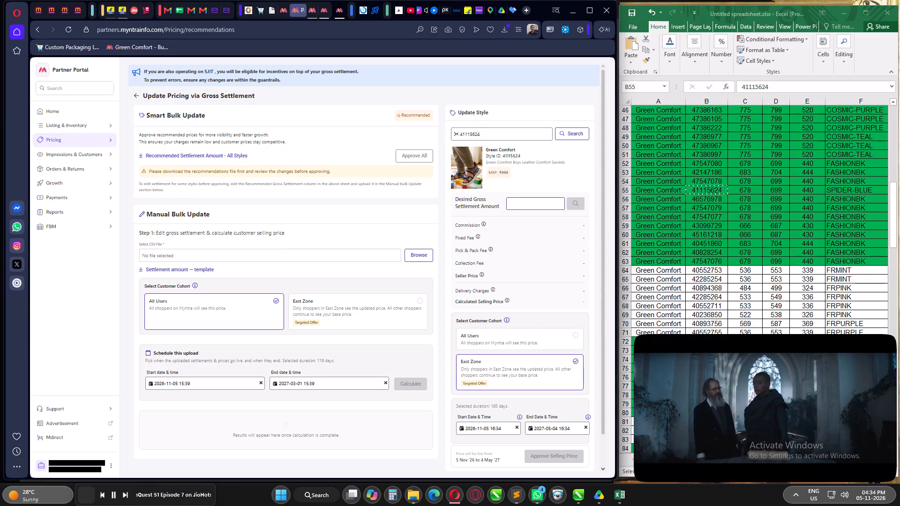
text(441)
key(Return)
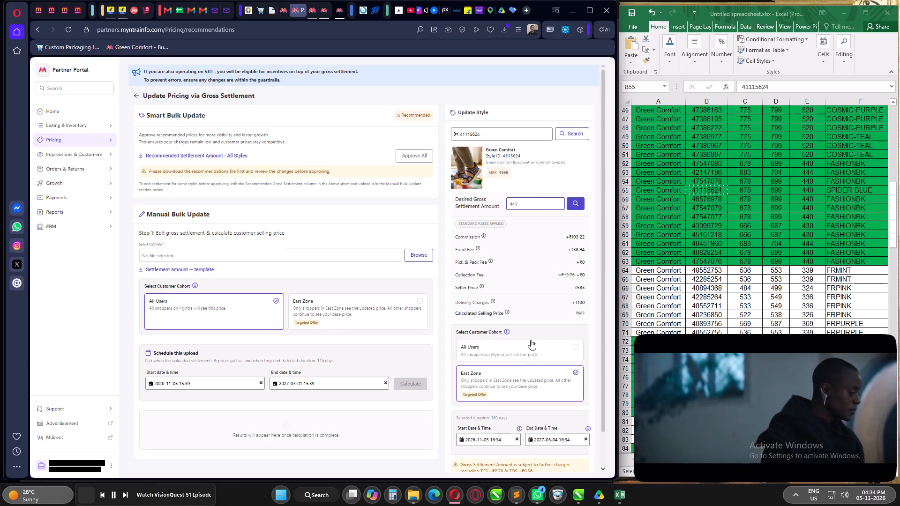
scroll(523, 309, down, 4)
click(551, 455)
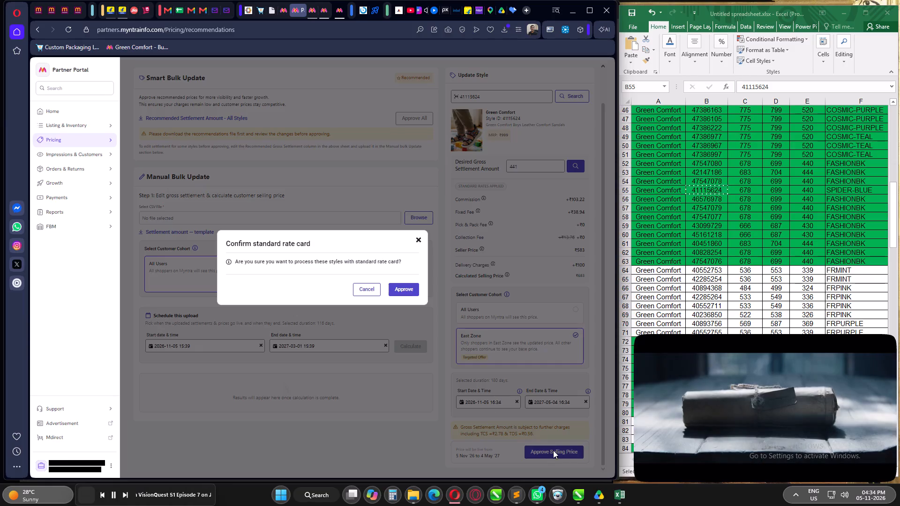
click(410, 288)
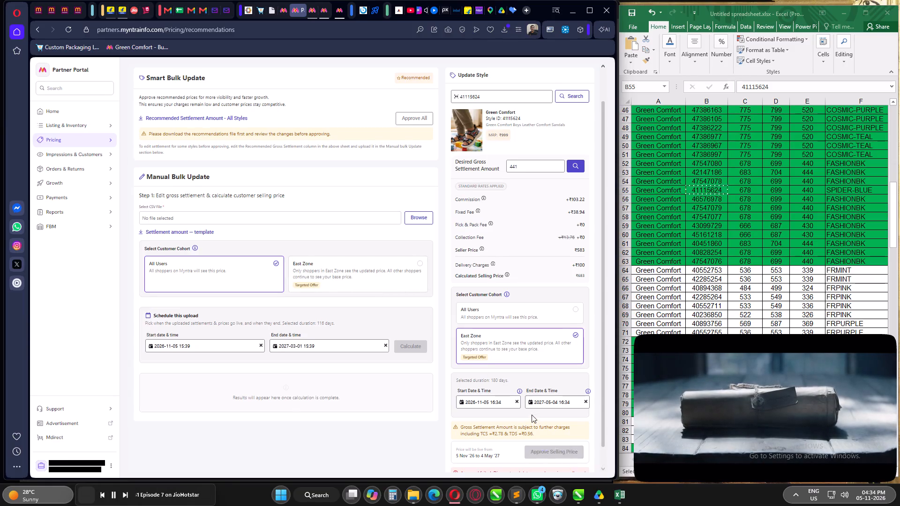
scroll(532, 412, down, 5)
click(531, 459)
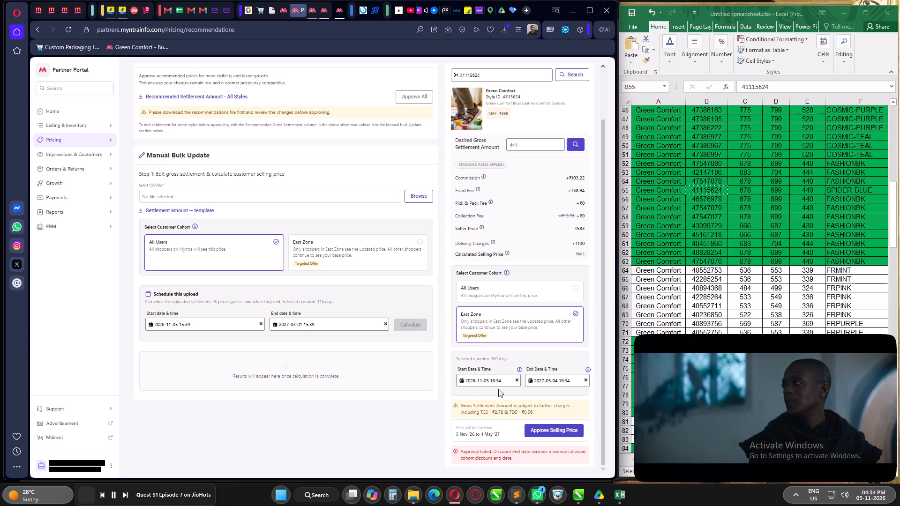
Reselect 5 November 2026 as the style's price start date, after trying 6 November.
click(487, 380)
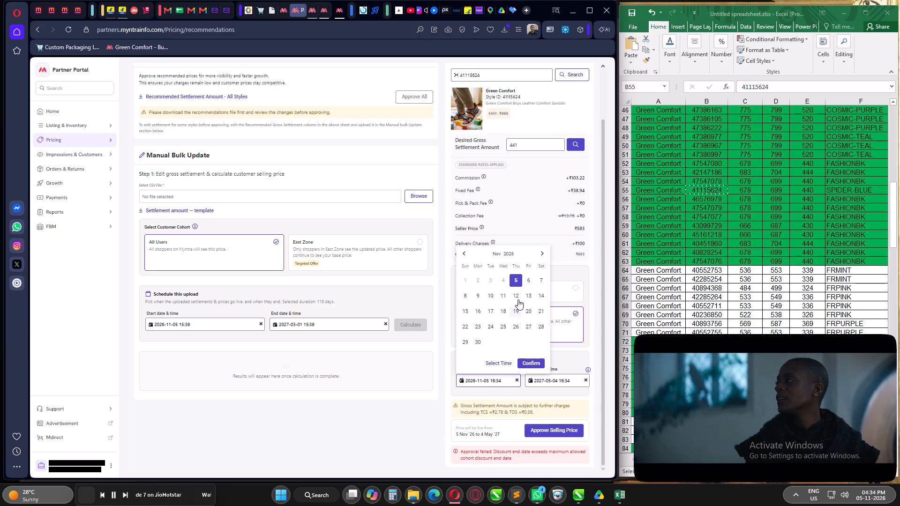
click(529, 281)
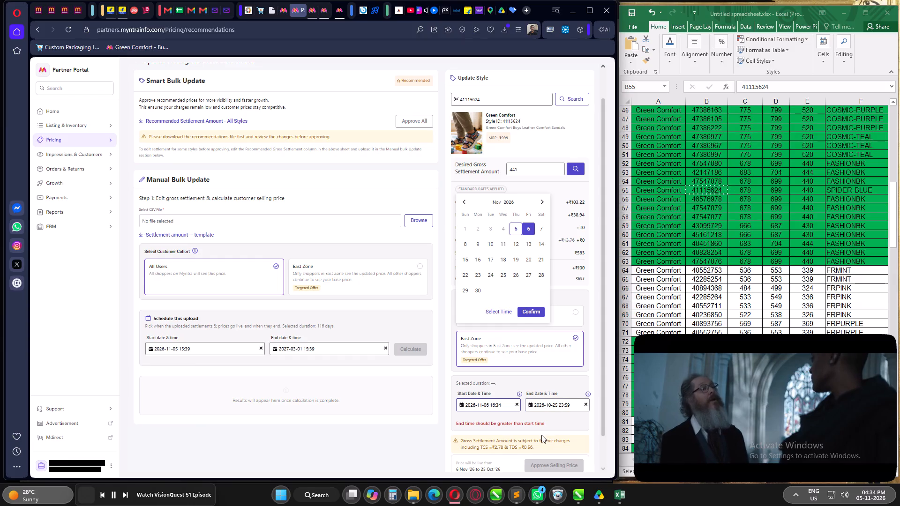
scroll(538, 421, down, 3)
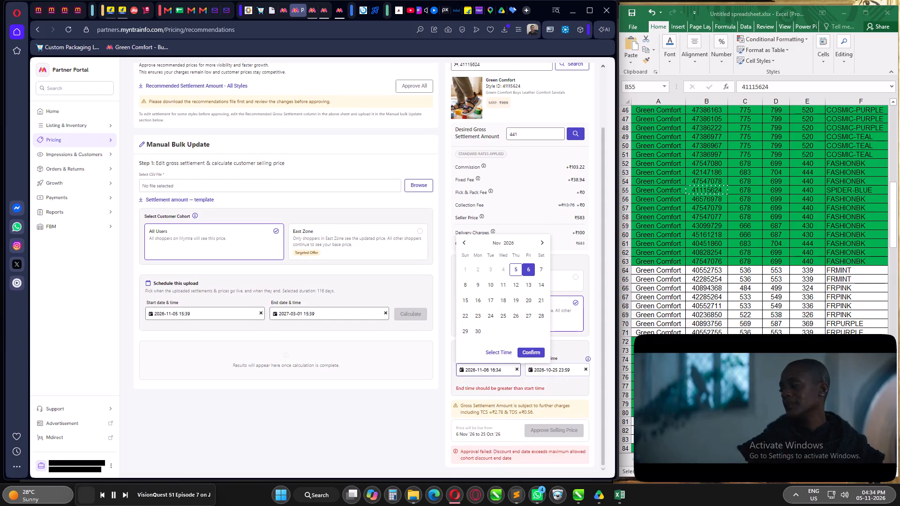
click(516, 269)
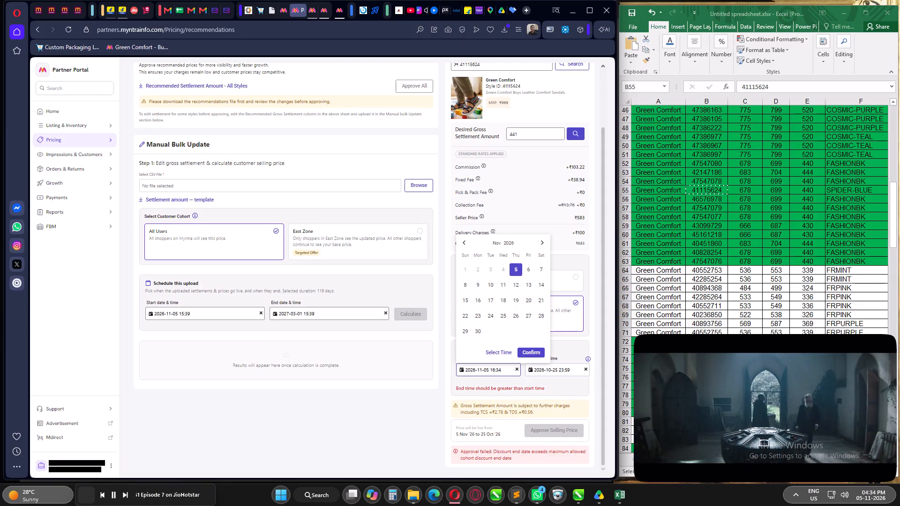
click(533, 350)
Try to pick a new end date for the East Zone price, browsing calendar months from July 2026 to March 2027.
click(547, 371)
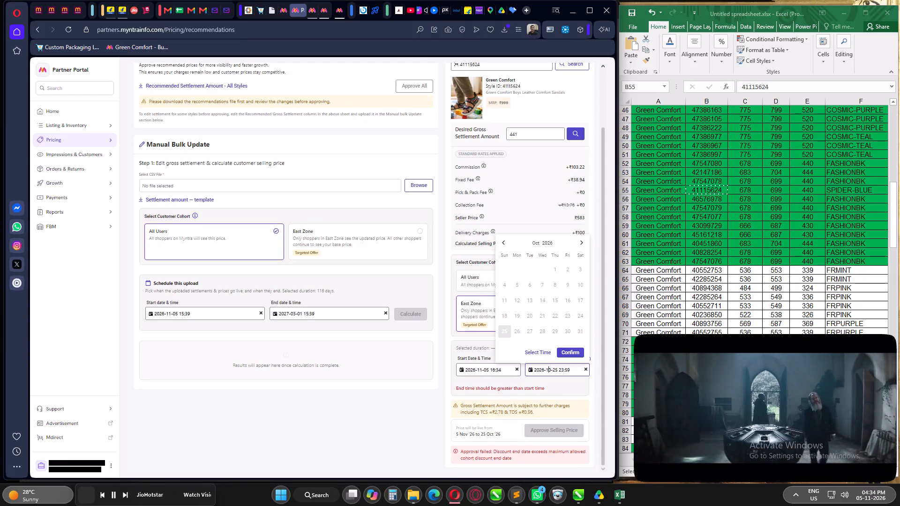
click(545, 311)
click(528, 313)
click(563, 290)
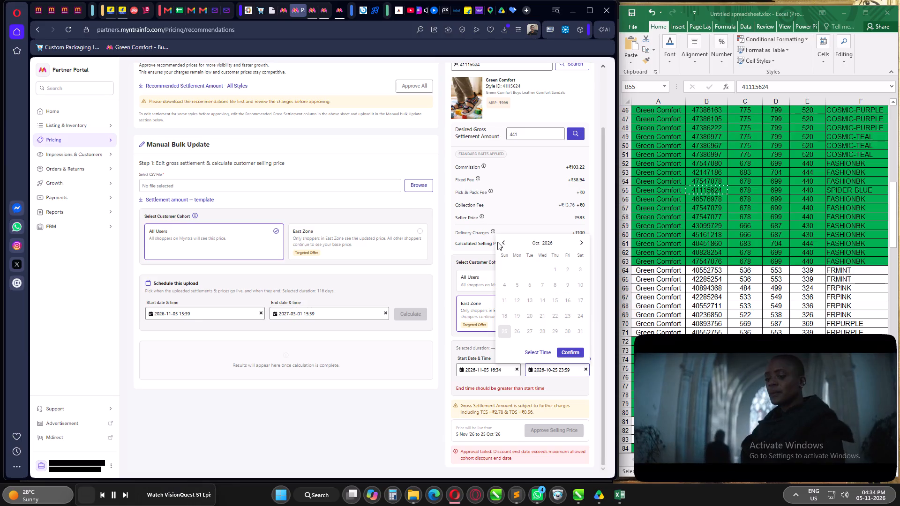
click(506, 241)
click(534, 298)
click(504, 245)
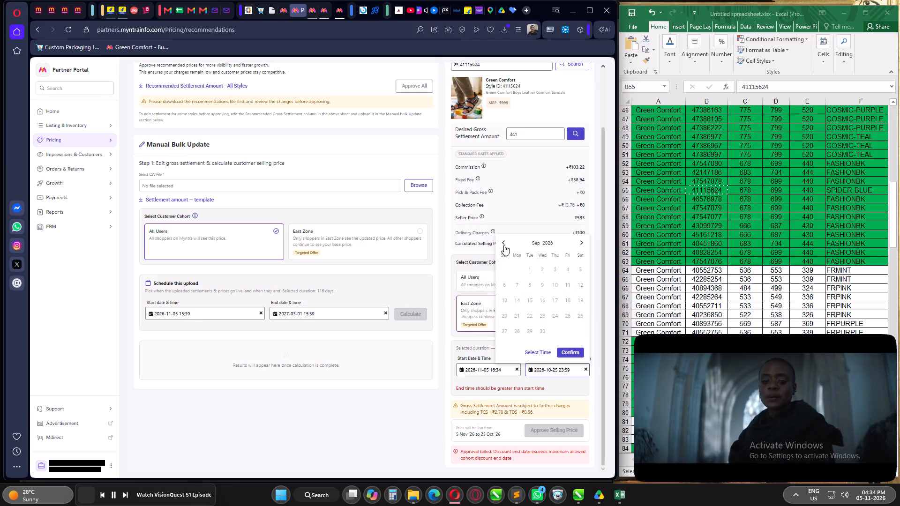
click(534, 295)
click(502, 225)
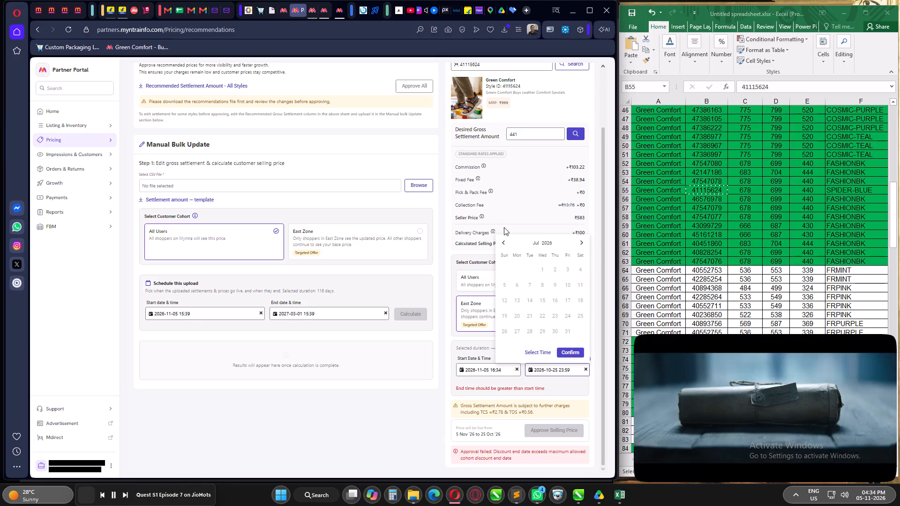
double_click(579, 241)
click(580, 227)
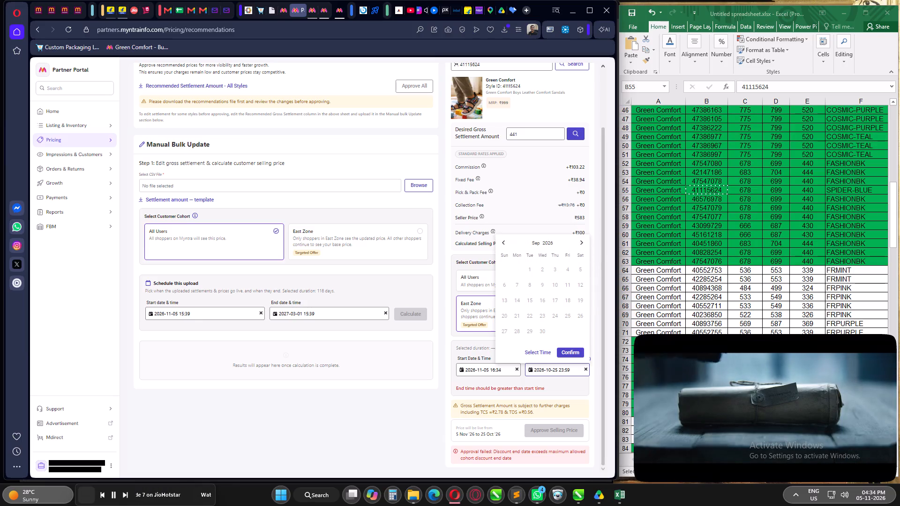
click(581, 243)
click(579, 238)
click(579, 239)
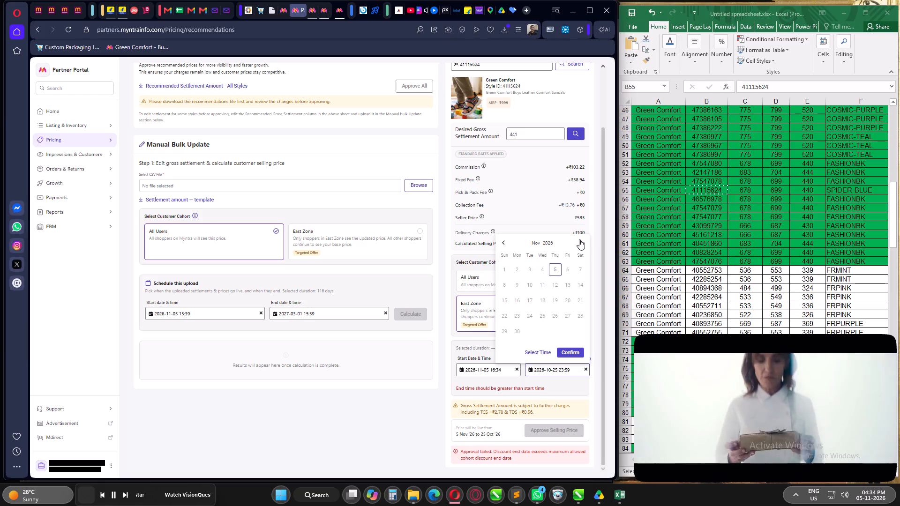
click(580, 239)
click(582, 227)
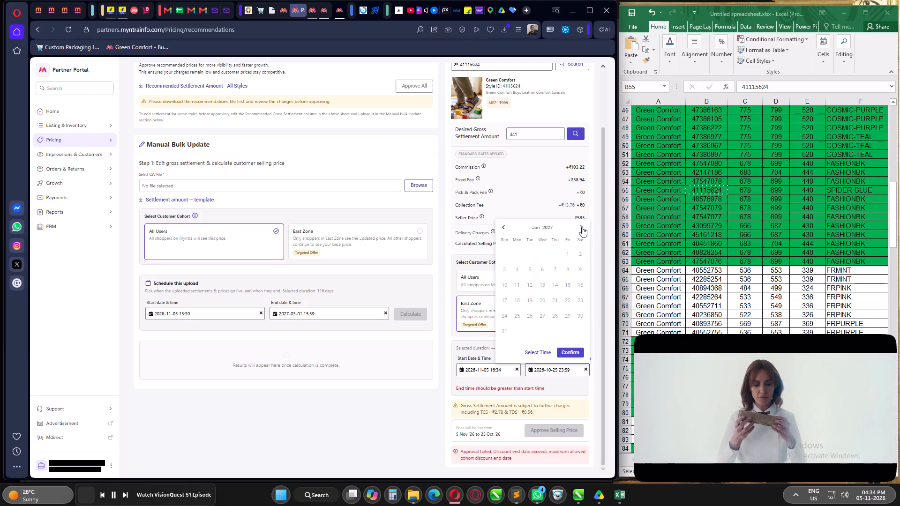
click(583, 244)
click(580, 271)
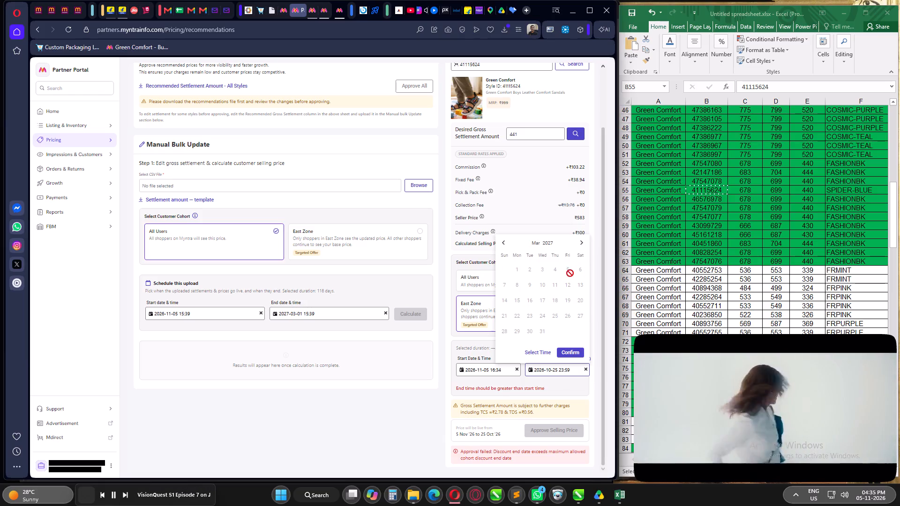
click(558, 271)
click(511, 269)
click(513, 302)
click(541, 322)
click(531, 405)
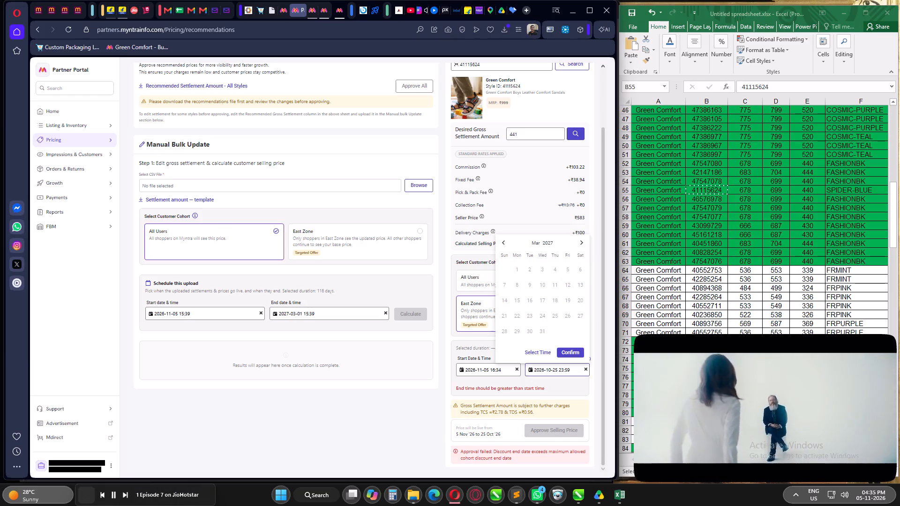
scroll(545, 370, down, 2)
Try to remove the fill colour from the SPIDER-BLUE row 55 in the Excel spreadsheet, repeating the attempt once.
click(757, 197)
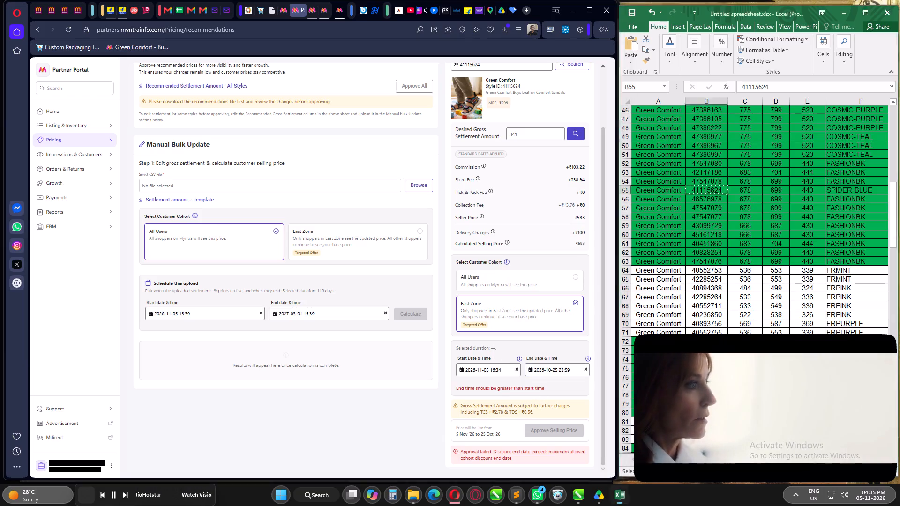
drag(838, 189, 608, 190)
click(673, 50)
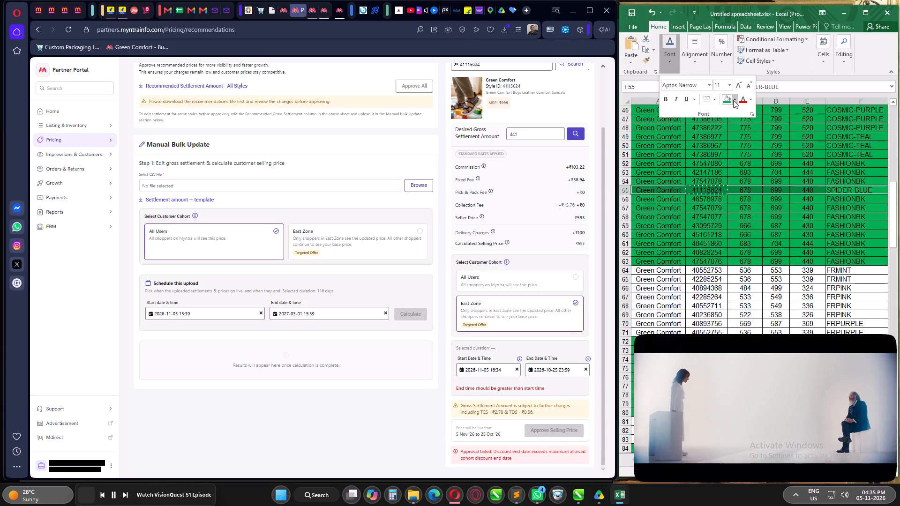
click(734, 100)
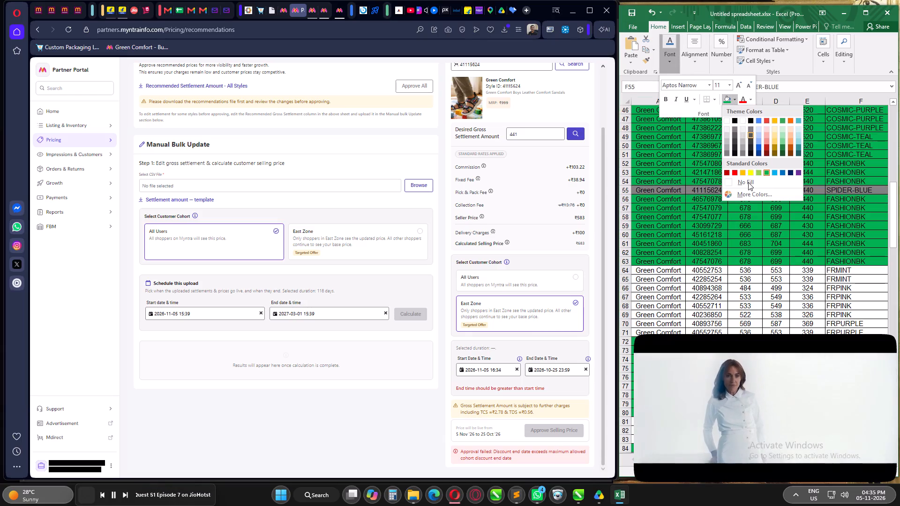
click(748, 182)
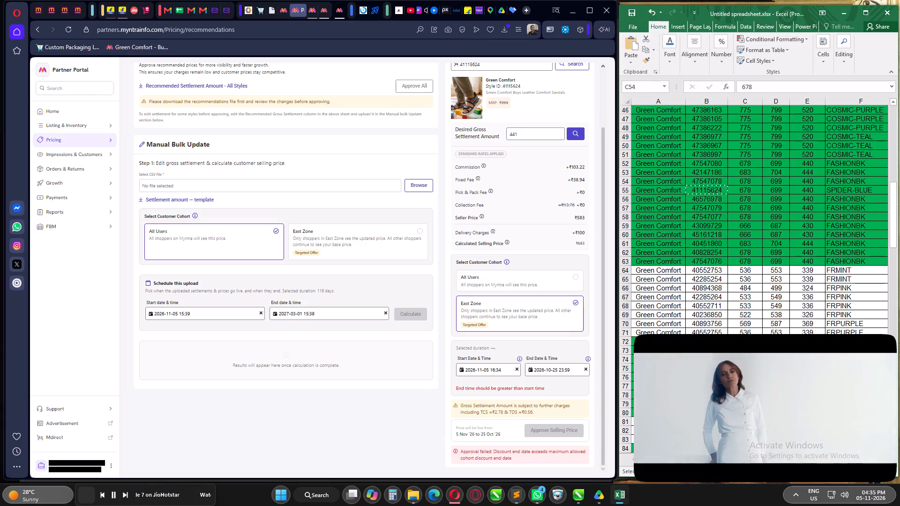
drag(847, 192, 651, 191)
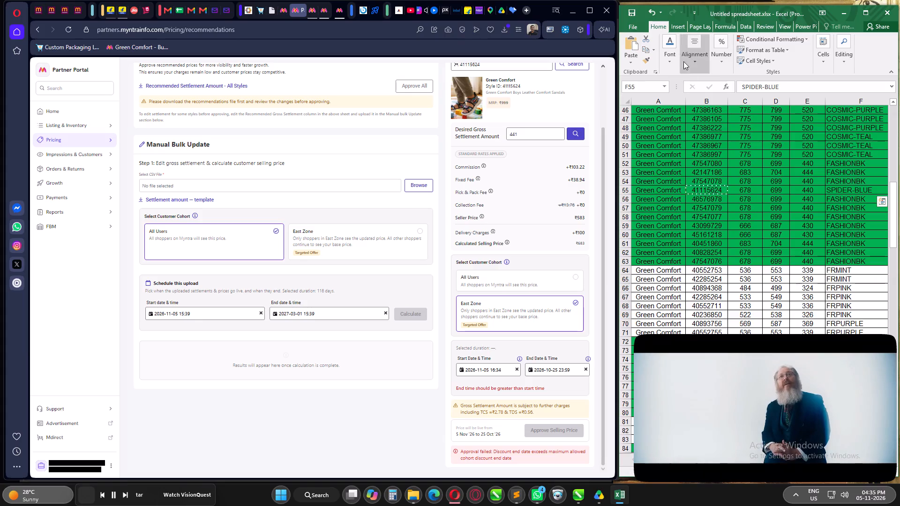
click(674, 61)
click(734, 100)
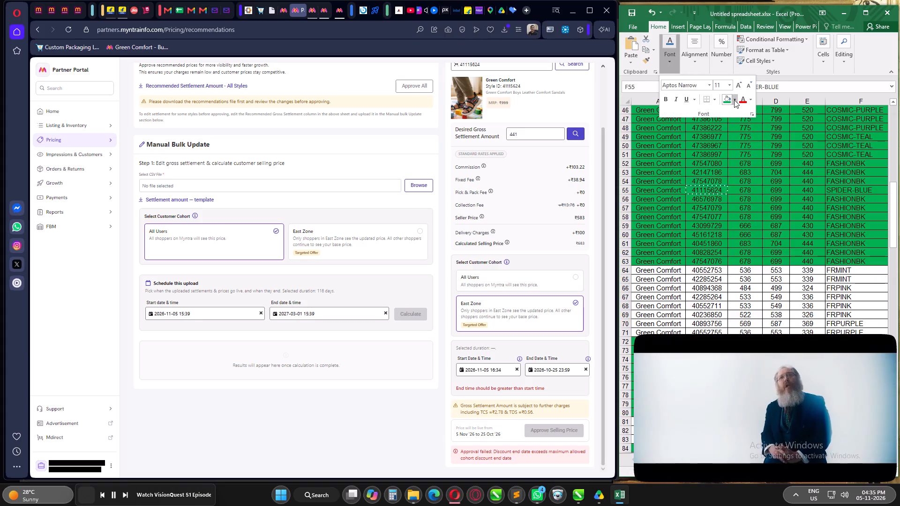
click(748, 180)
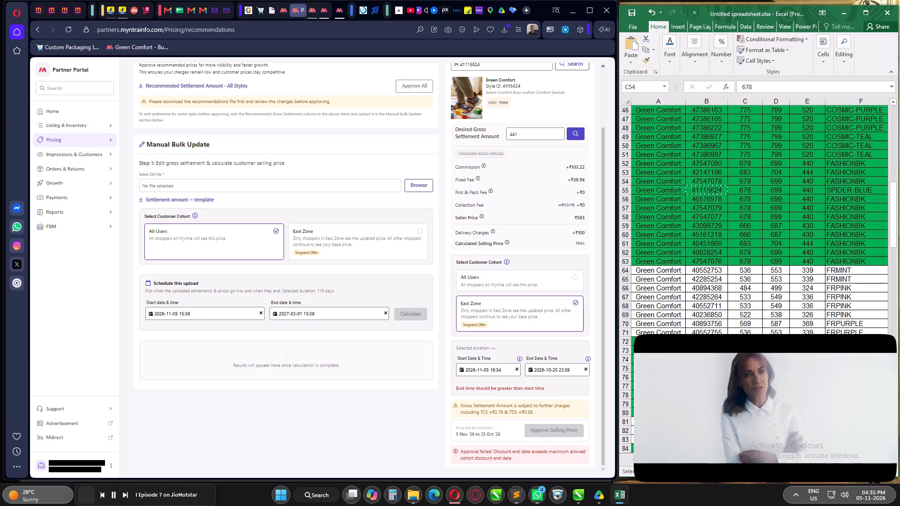
Save the spreadsheet and close it.
click(629, 272)
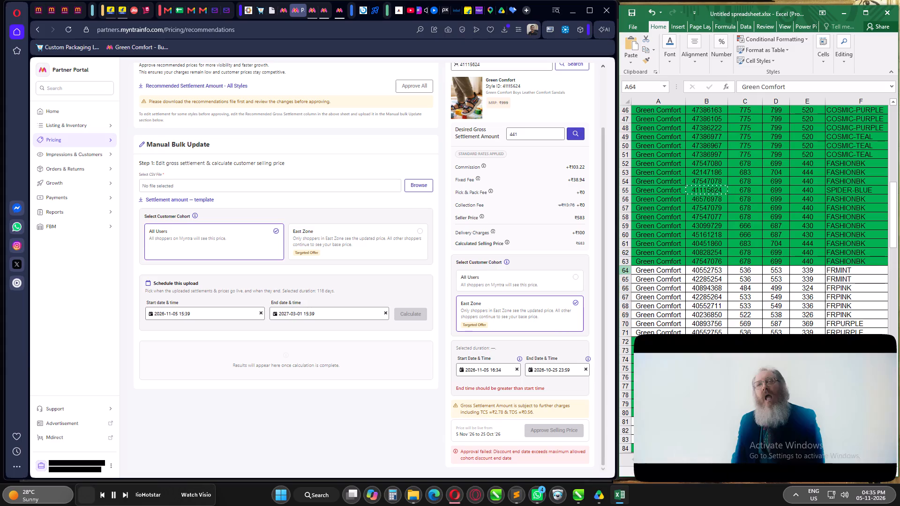
click(626, 271)
click(649, 273)
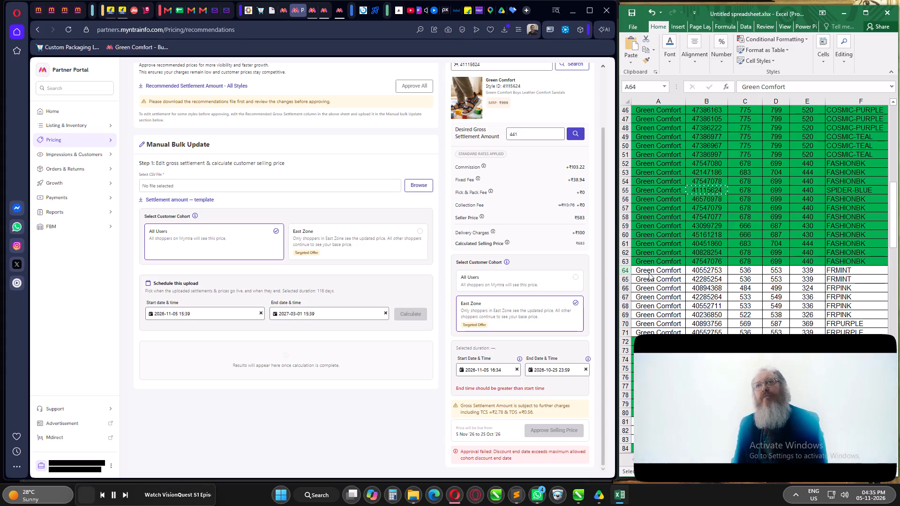
key(ctrl+s)
key(ctrl+s)
click(885, 12)
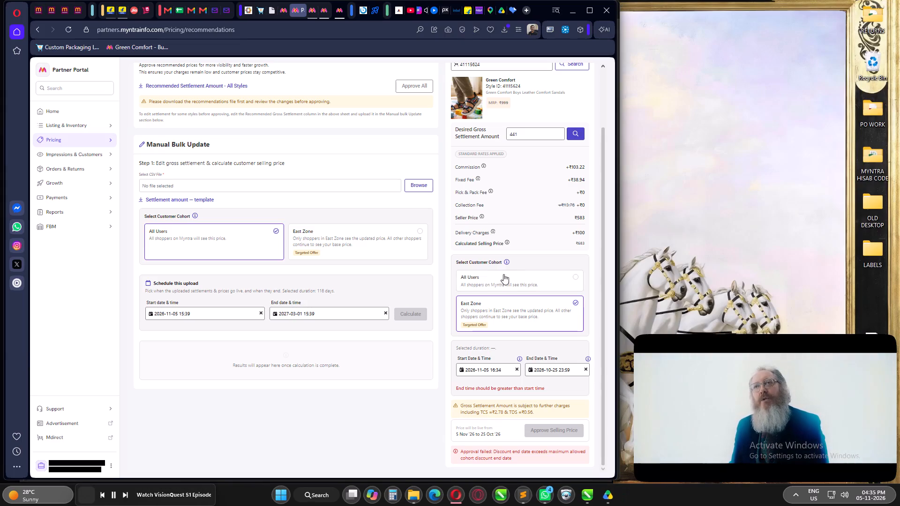
Reopen Untitled spreadsheet.xlsx from the Downloads folder in File Explorer and dismiss the Office activation wizard.
click(429, 491)
click(442, 464)
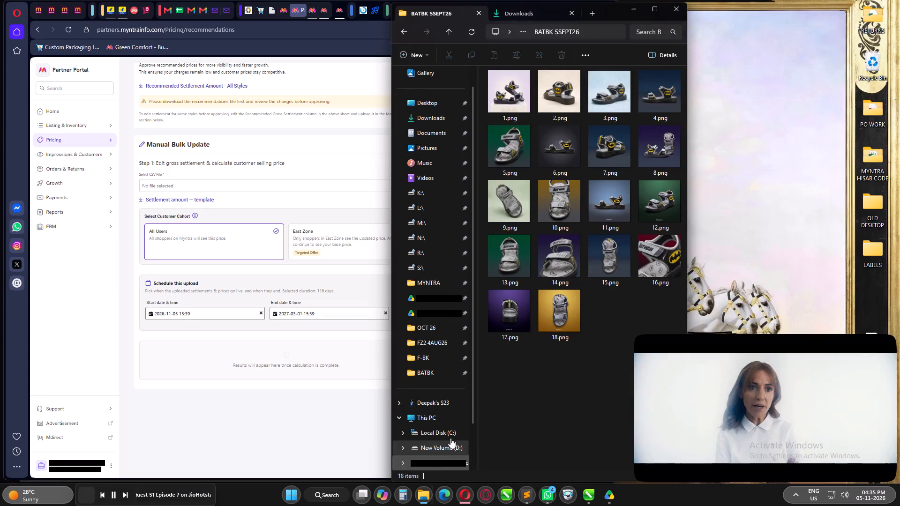
click(534, 14)
click(547, 133)
key(F5)
double_click(517, 114)
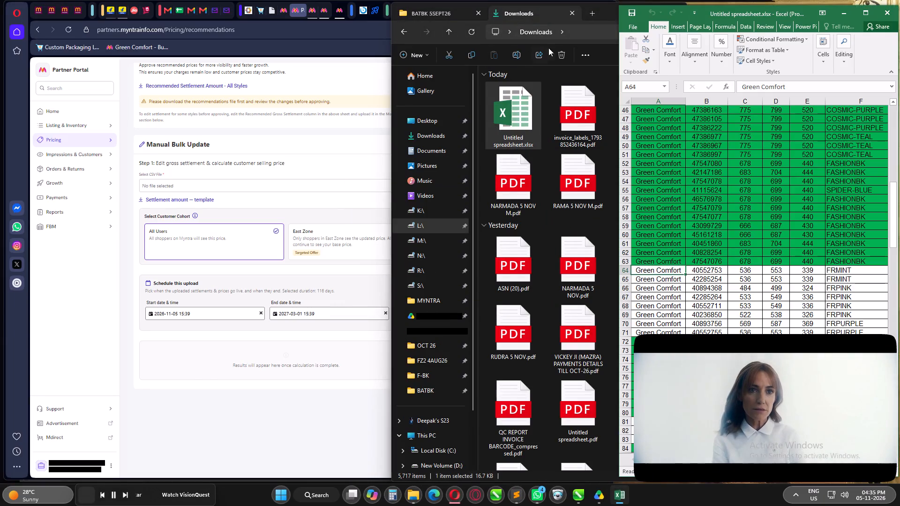
click(610, 12)
click(636, 8)
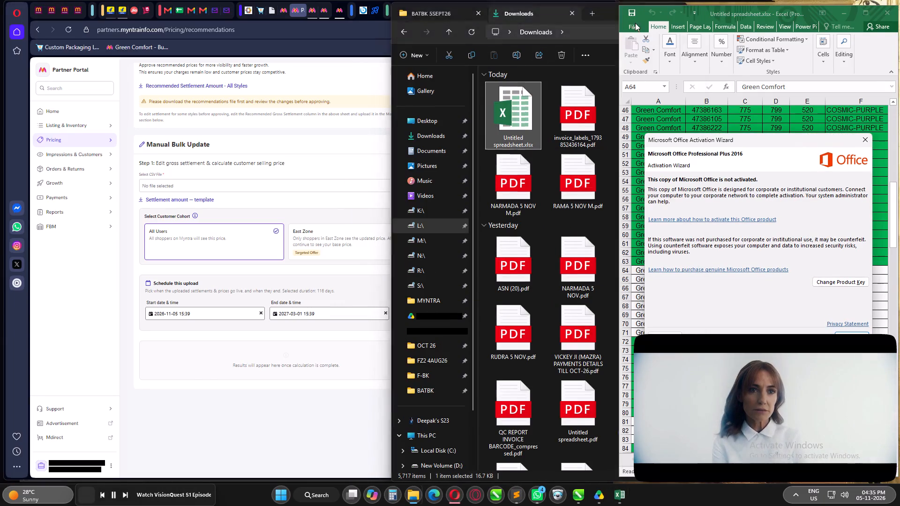
click(867, 138)
Remove the green fill from columns A to F of the SPIDER-BLUE row 55 for style 41115624.
scroll(757, 219, up, 6)
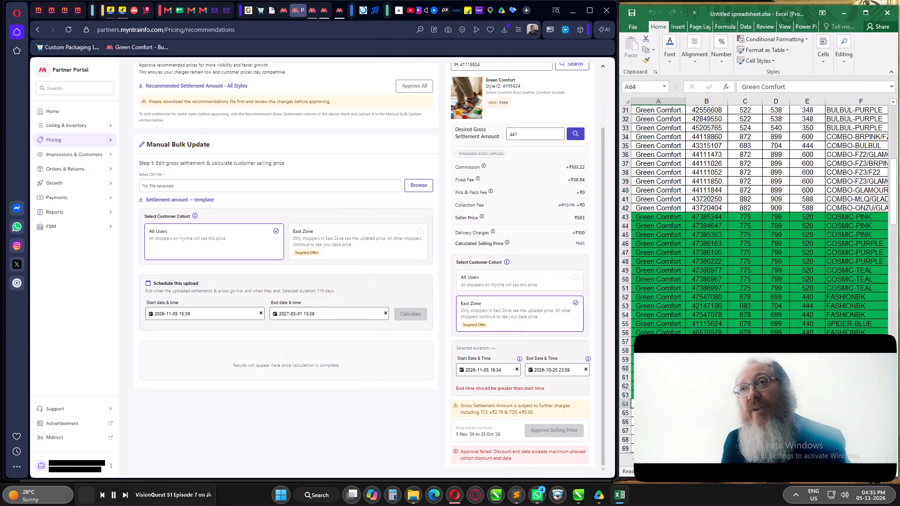
scroll(757, 220, up, 12)
scroll(760, 211, down, 11)
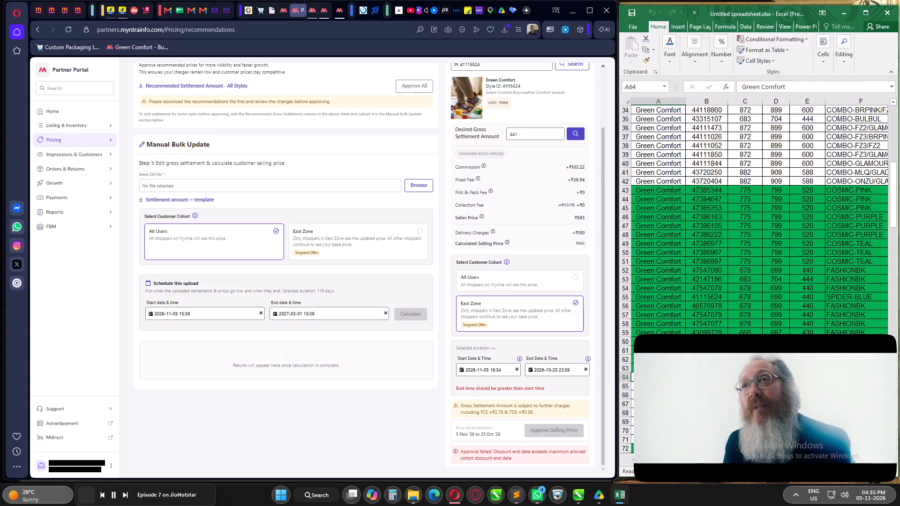
scroll(759, 211, down, 2)
click(839, 221)
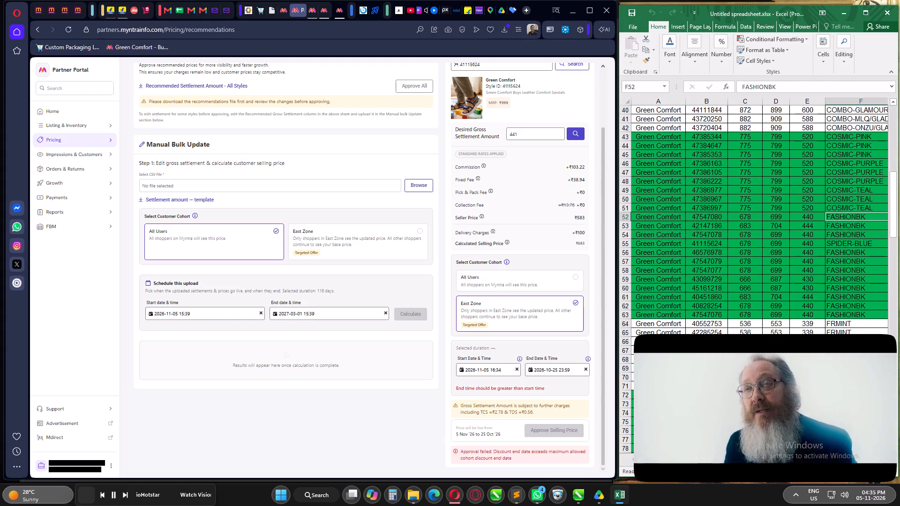
click(842, 243)
key(Left)
key(Left)
key(Left)
key(Left)
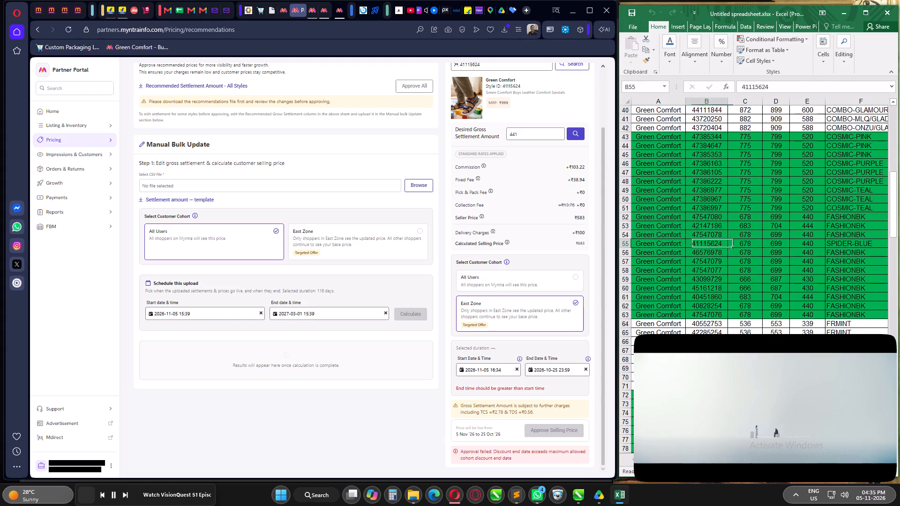
key(Left)
key(shift+Right)
key(shift+Right)
key(shift+Right)
key(shift+Right)
key(shift+Right)
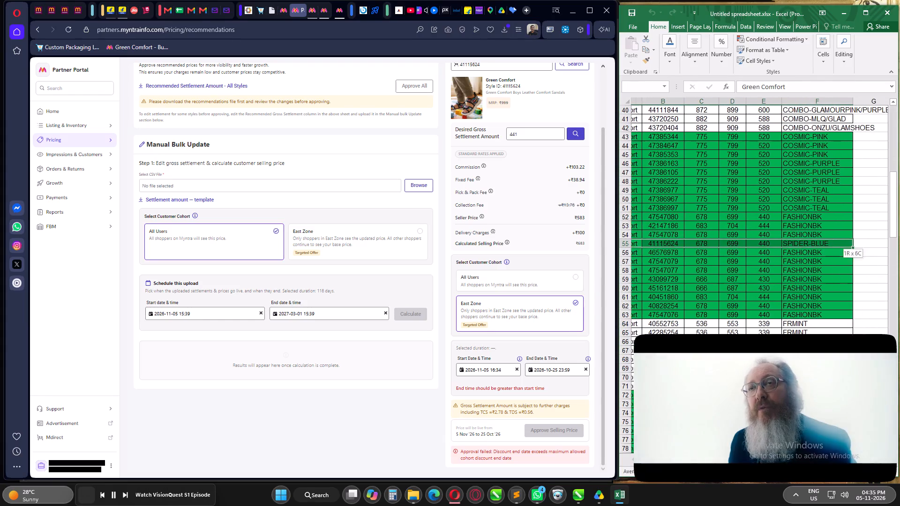
click(667, 56)
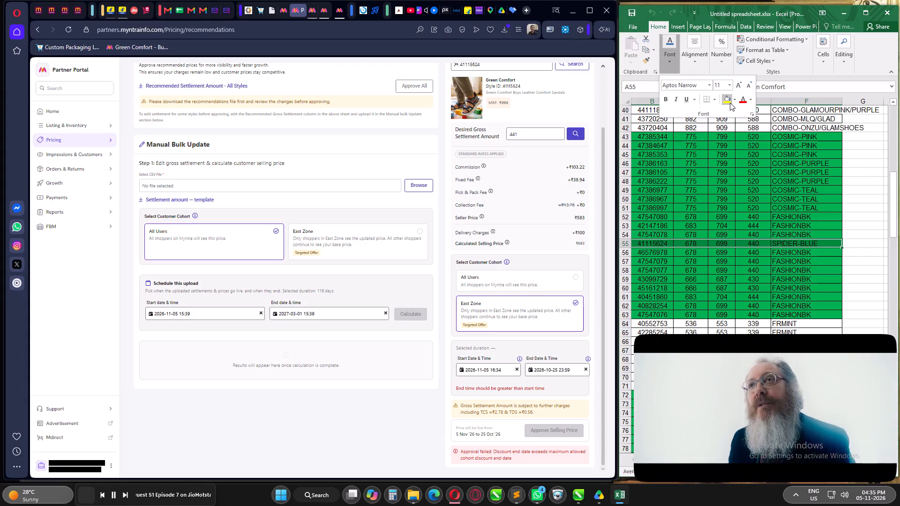
click(735, 101)
click(745, 181)
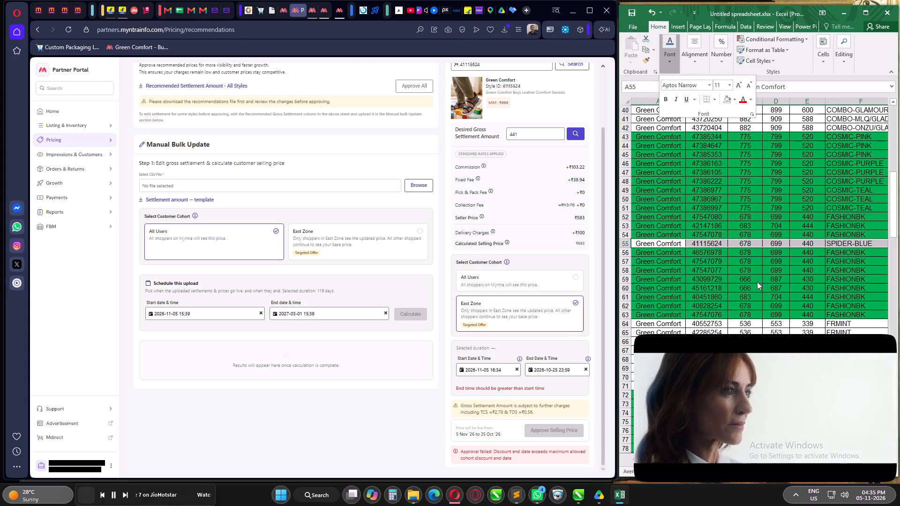
key(Left)
key(Right)
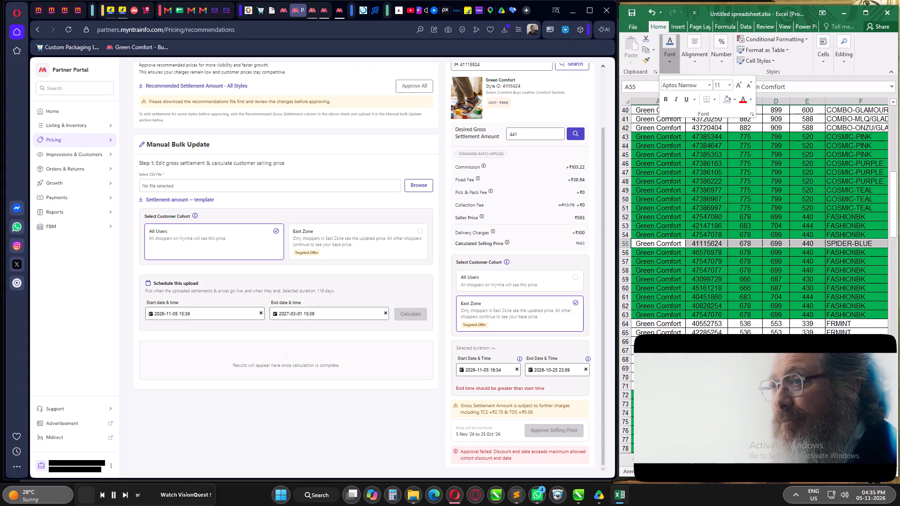
Copy style ID 46576978 from row 56 of the spreadsheet and look it up on Myntra to check its price.
click(727, 260)
click(717, 255)
key(ctrl+c)
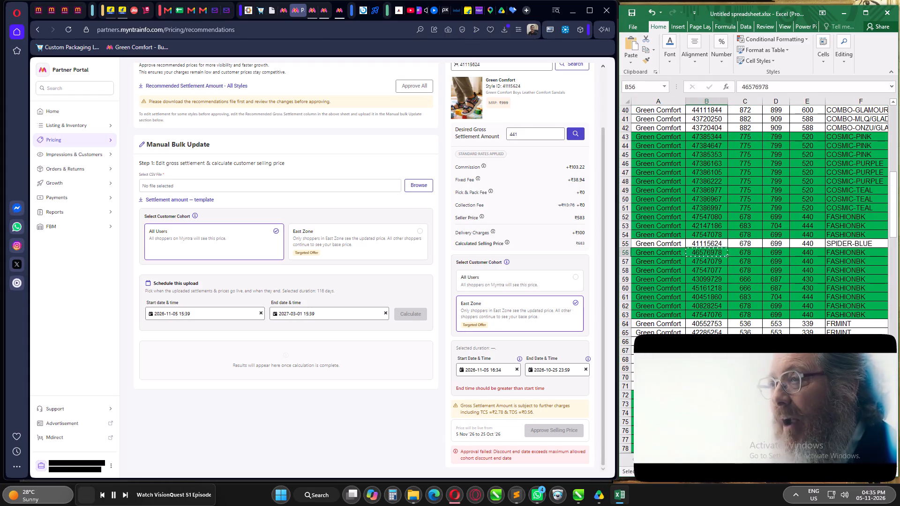
scroll(496, 163, up, 4)
click(337, 12)
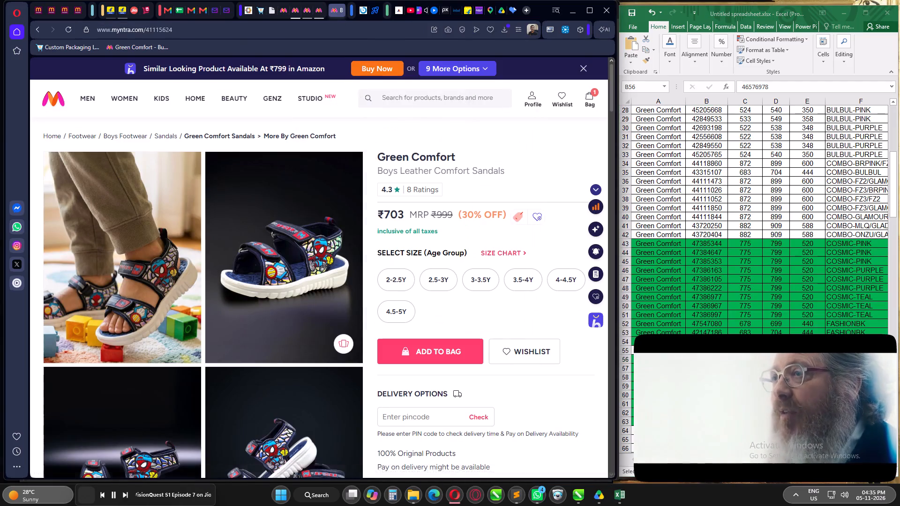
click(473, 95)
key(ctrl+v)
key(period)
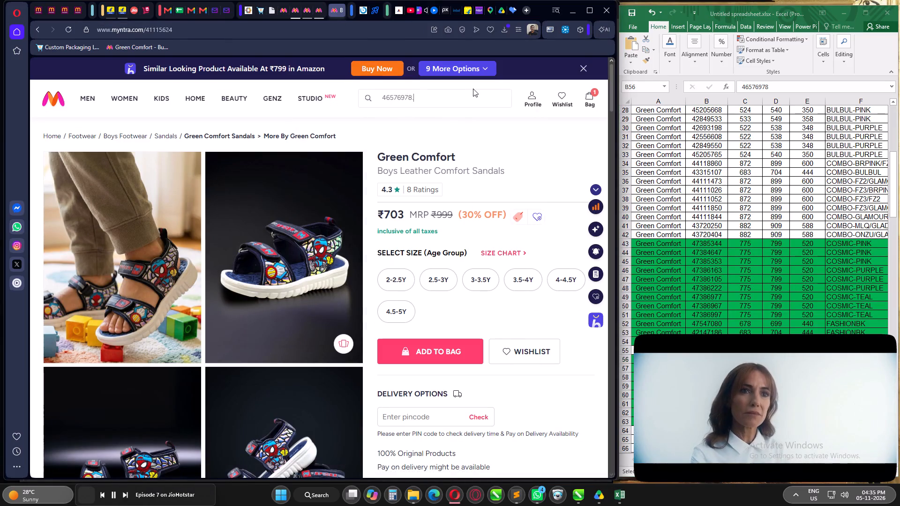
key(BackSpace)
key(Return)
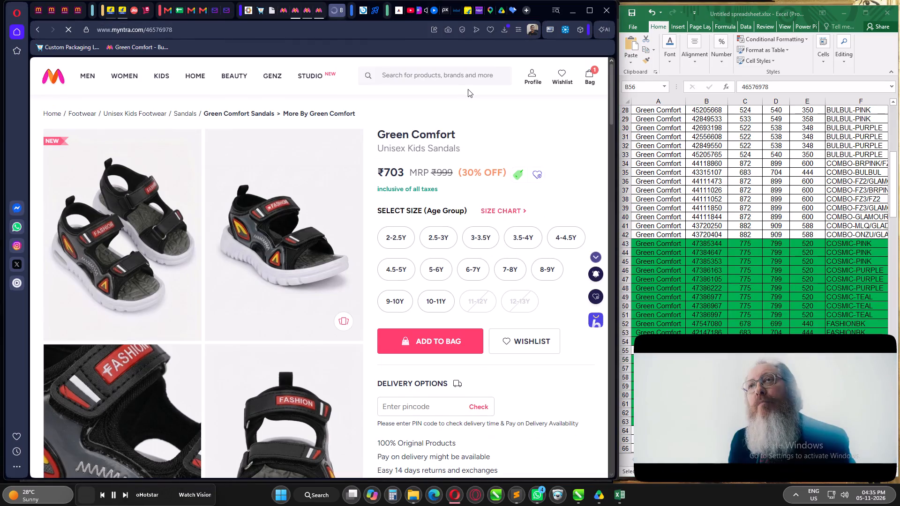
Pause the floating video.
click(763, 411)
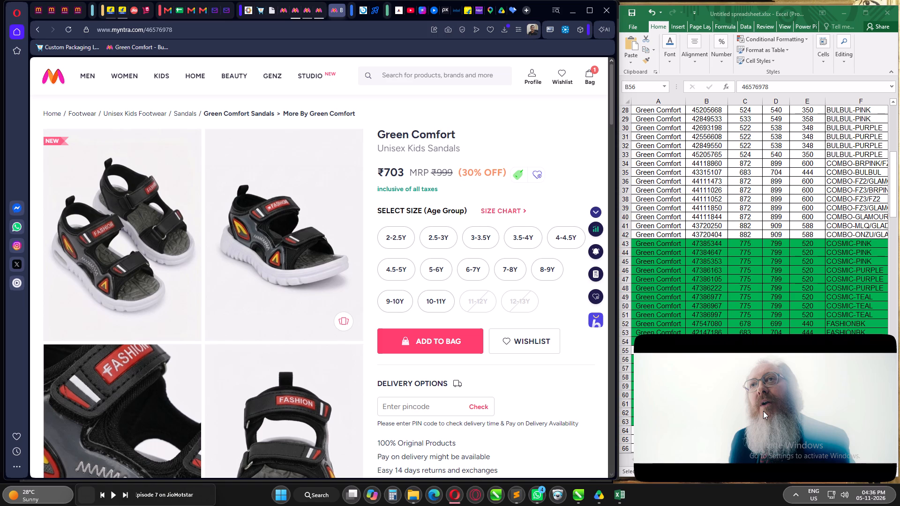
Load style 46576978 in the Partner Portal's Update Style section and calculate its price with a desired gross settlement of 441.
click(773, 255)
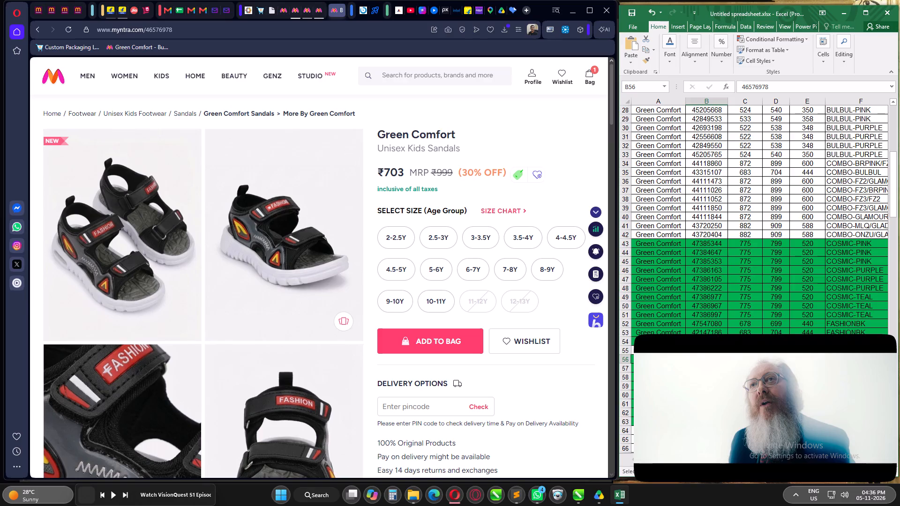
scroll(742, 263, down, 4)
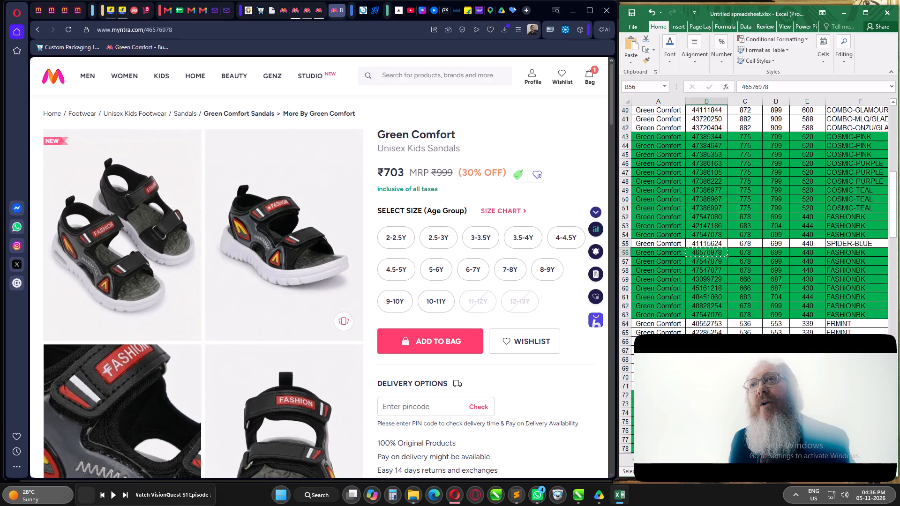
click(294, 13)
scroll(487, 183, up, 4)
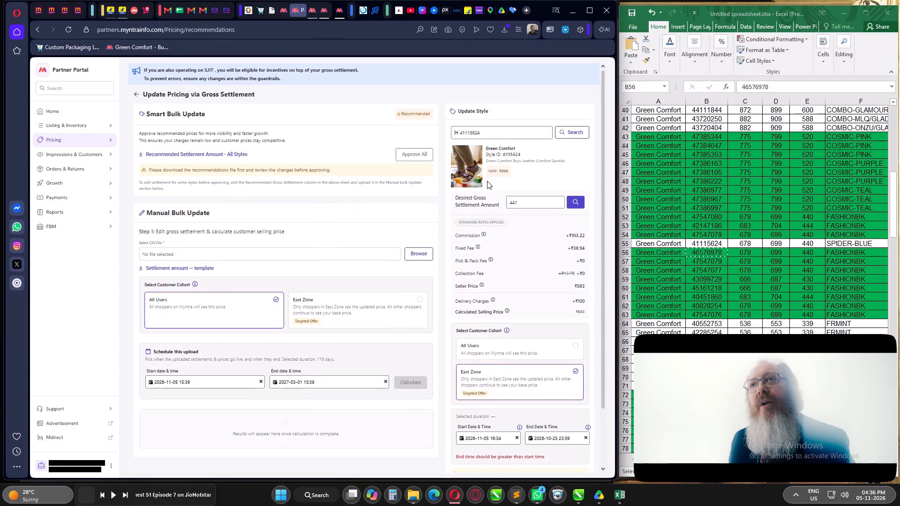
double_click(472, 132)
key(ctrl+v)
key(Return)
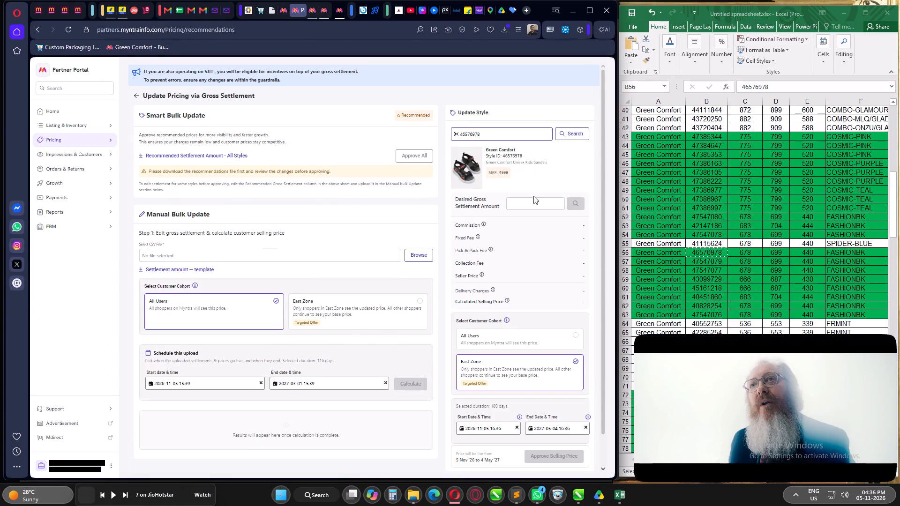
click(532, 208)
click(531, 203)
text(441)
key(Return)
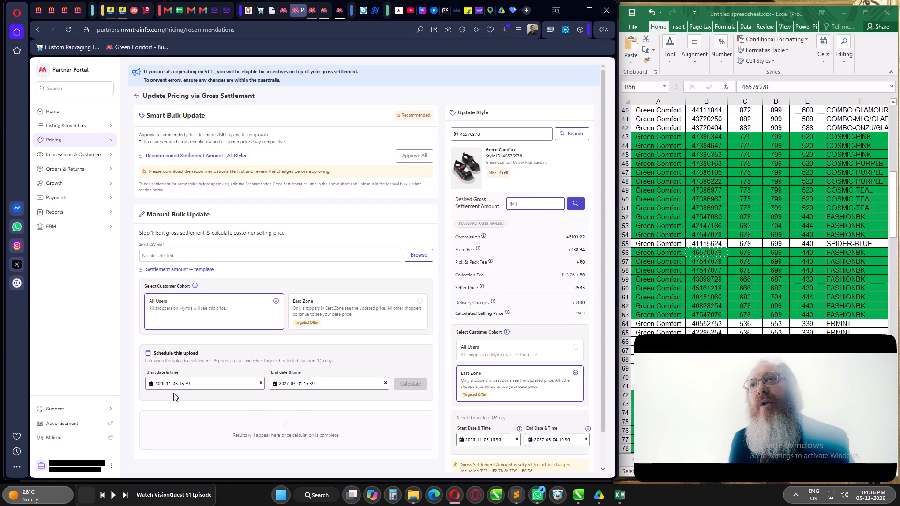
Set the customer cohort for style 46576978 to All Users and approve its selling price with the standard rate card.
click(555, 309)
scroll(555, 309, down, 2)
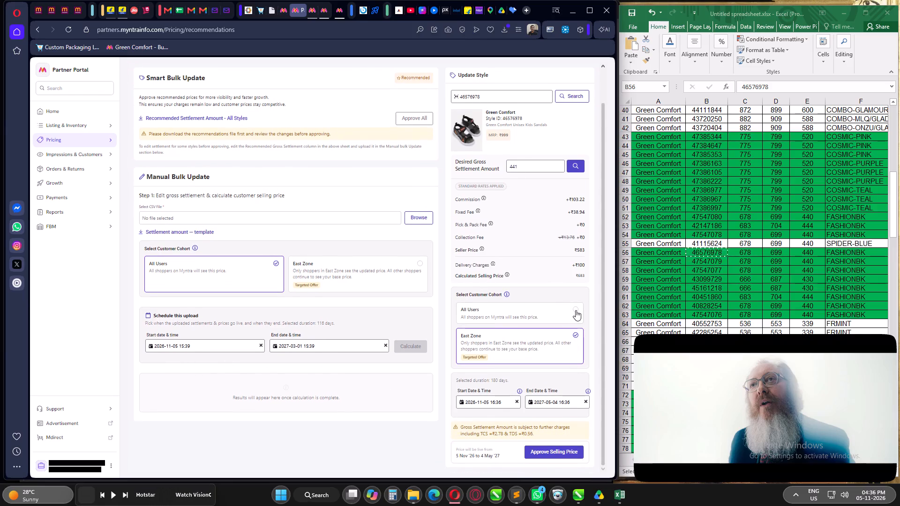
click(576, 310)
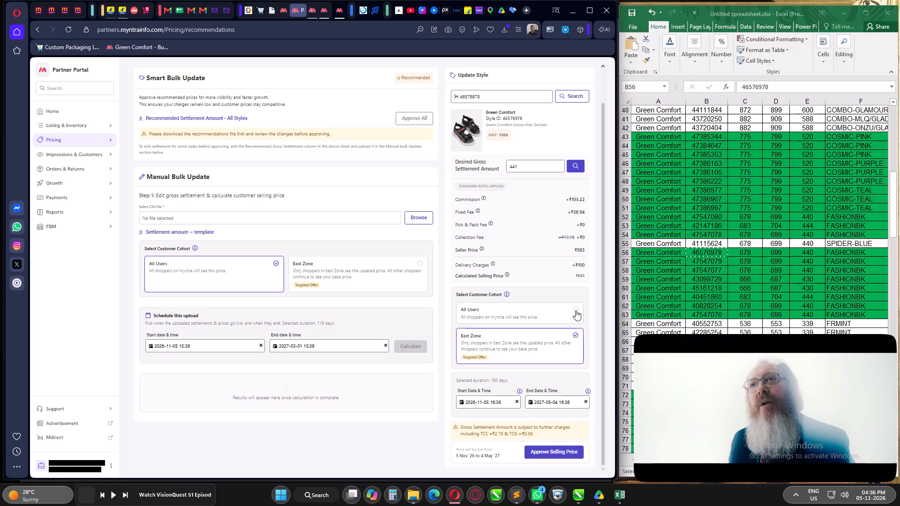
scroll(541, 355, down, 2)
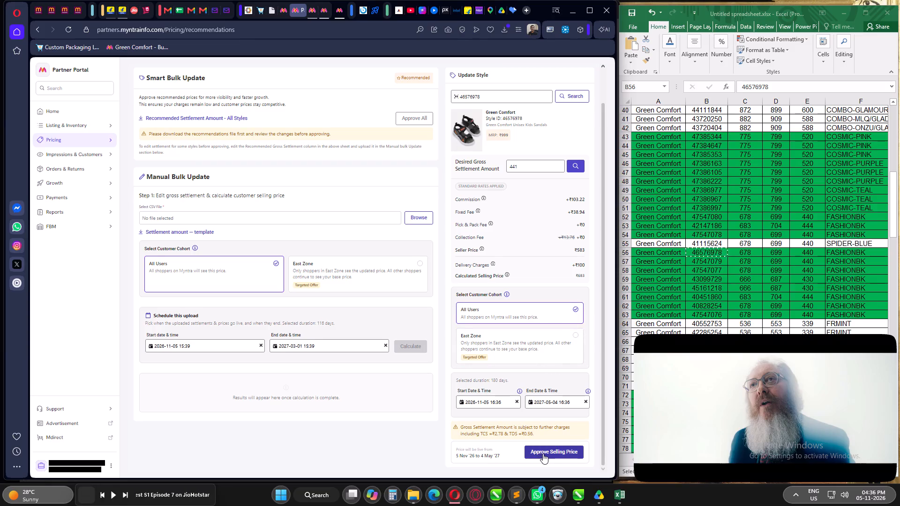
click(543, 454)
click(399, 283)
scroll(531, 419, down, 4)
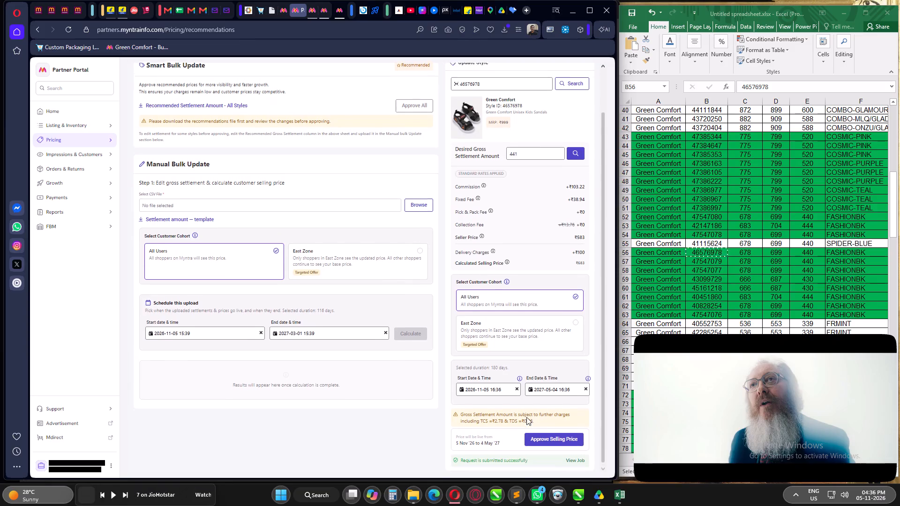
View the submitted price job in the upload history and return to the pricing update page.
click(574, 459)
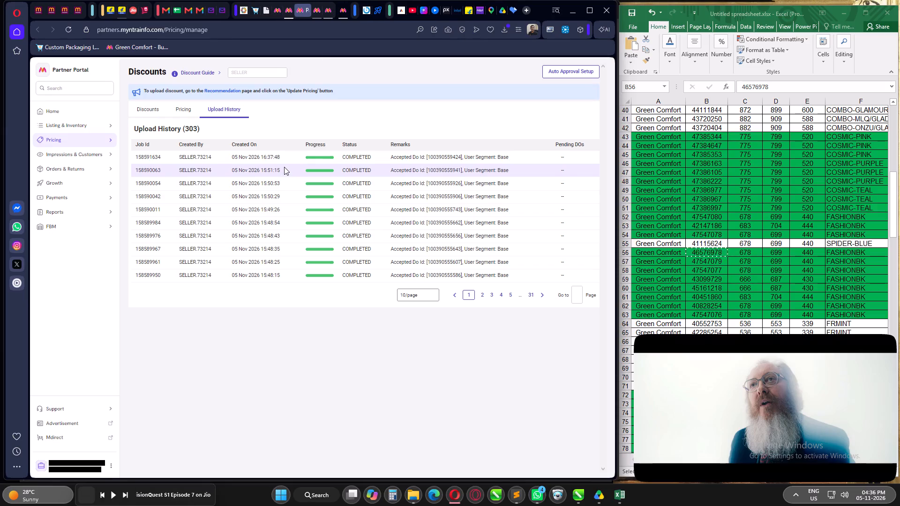
click(289, 14)
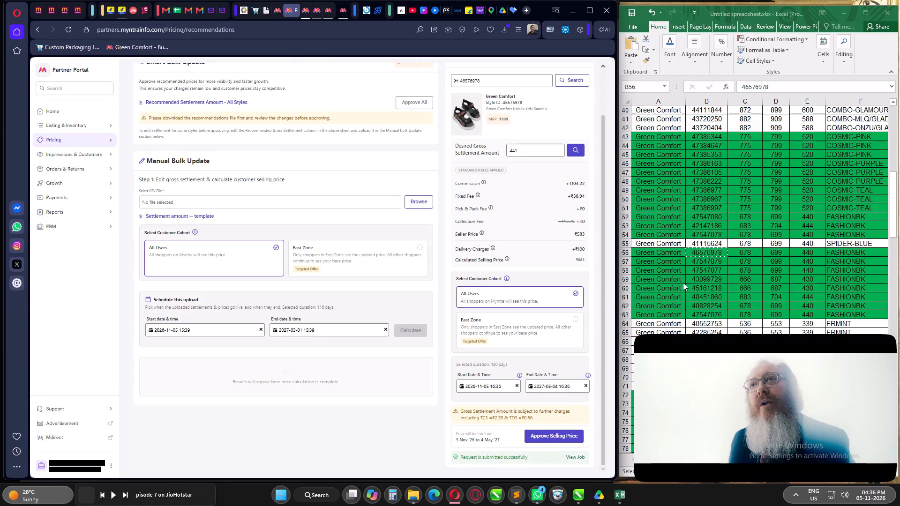
Copy style ID 47547079 from row 57 of the spreadsheet and look it up on Myntra to check its price.
click(759, 258)
click(719, 261)
key(ctrl+c)
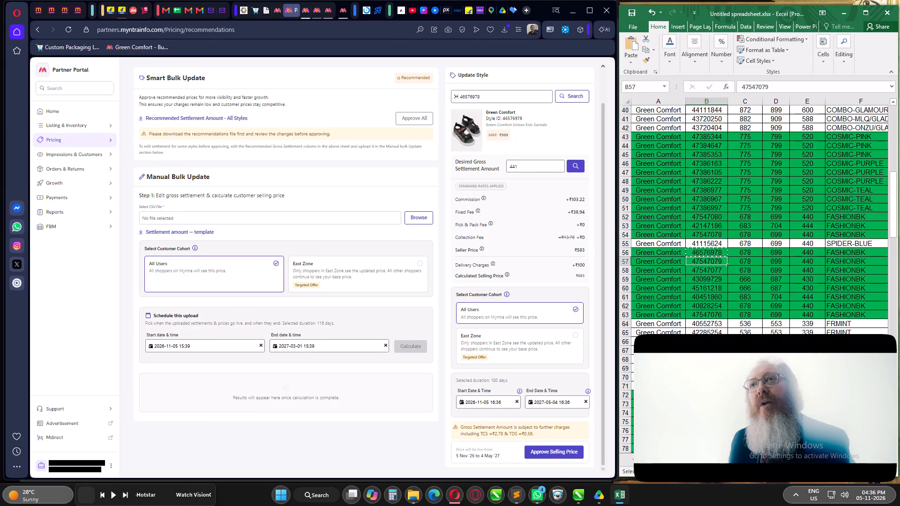
click(344, 11)
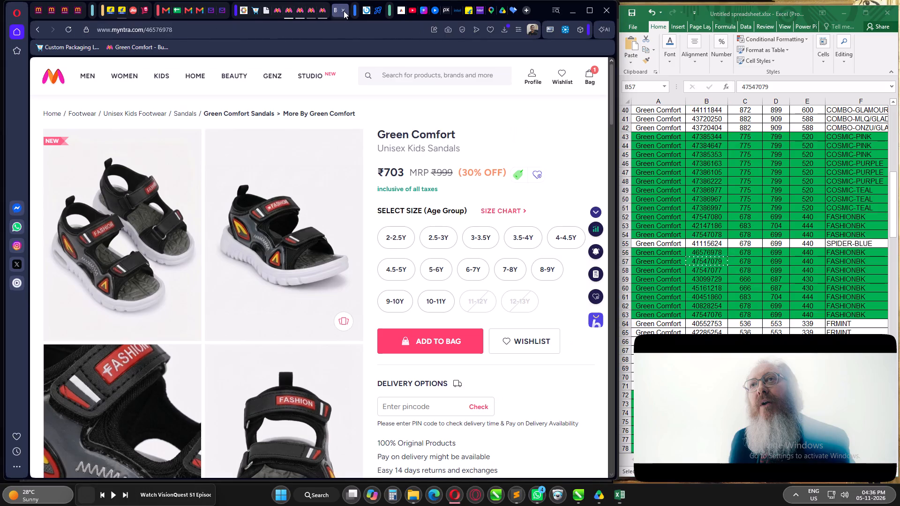
click(459, 71)
key(ctrl+v)
key(Return)
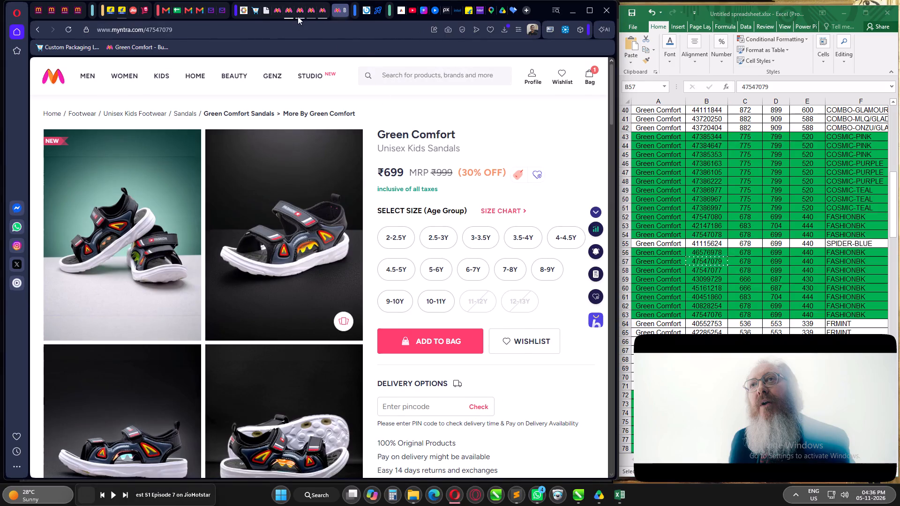
Load style 47547079 in the Partner Portal's Update Style section and calculate its price with a desired gross settlement of 441.
click(291, 12)
double_click(470, 97)
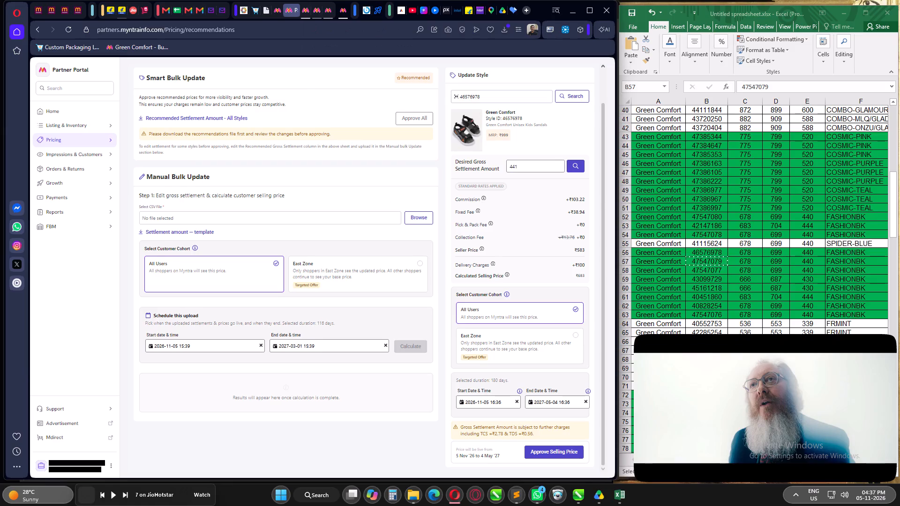
key(ctrl+v)
key(Return)
click(522, 172)
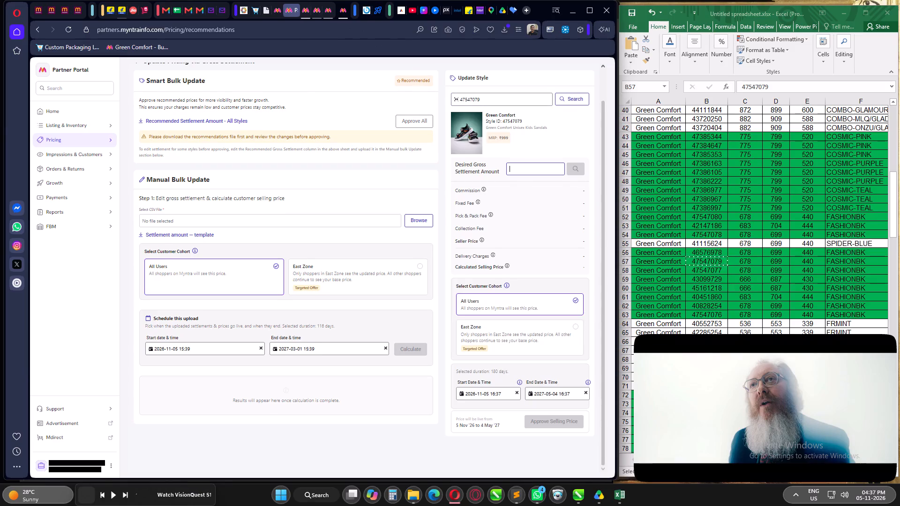
text(441)
key(Return)
Approve the All Users selling price for style 47547079 with the standard rate card.
scroll(531, 374, down, 3)
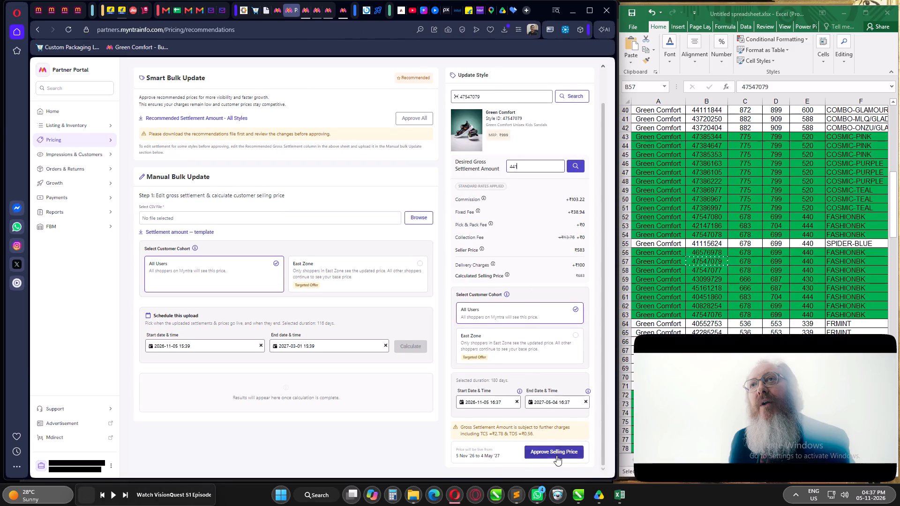
click(555, 453)
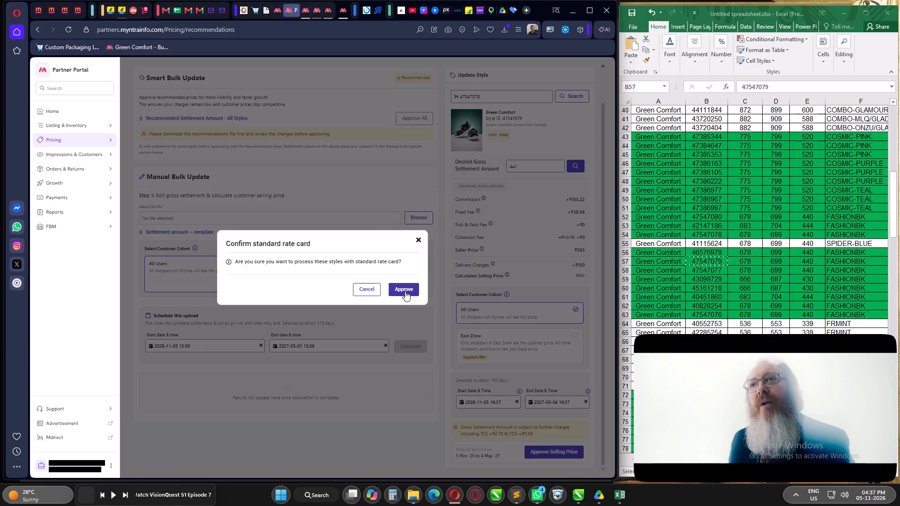
click(405, 291)
scroll(540, 443, down, 4)
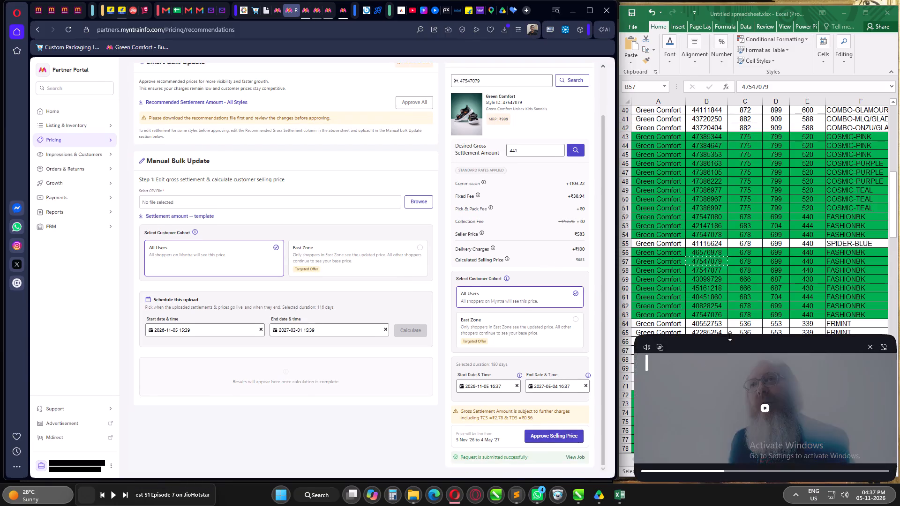
Copy style ID 47547077 from row 58 of the spreadsheet and look it up on Myntra to check its price.
click(744, 279)
click(709, 270)
key(ctrl+c)
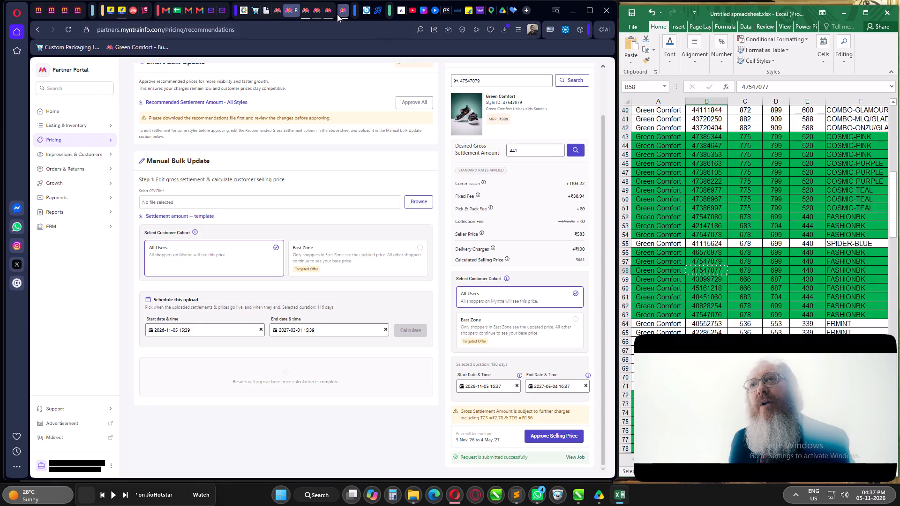
click(342, 12)
click(476, 74)
key(ctrl+v)
key(Return)
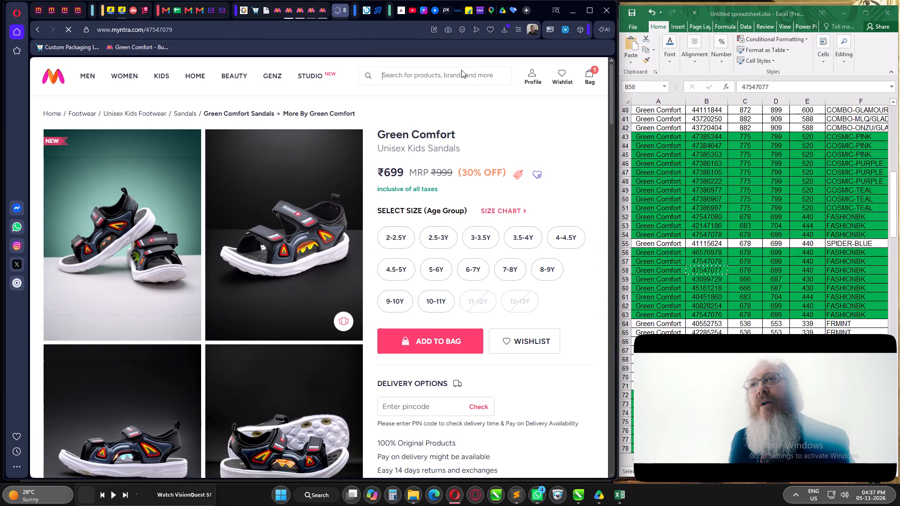
Load style 47547077 in the Partner Portal's Update Style section and calculate its price with a desired gross settlement of 441.
click(299, 12)
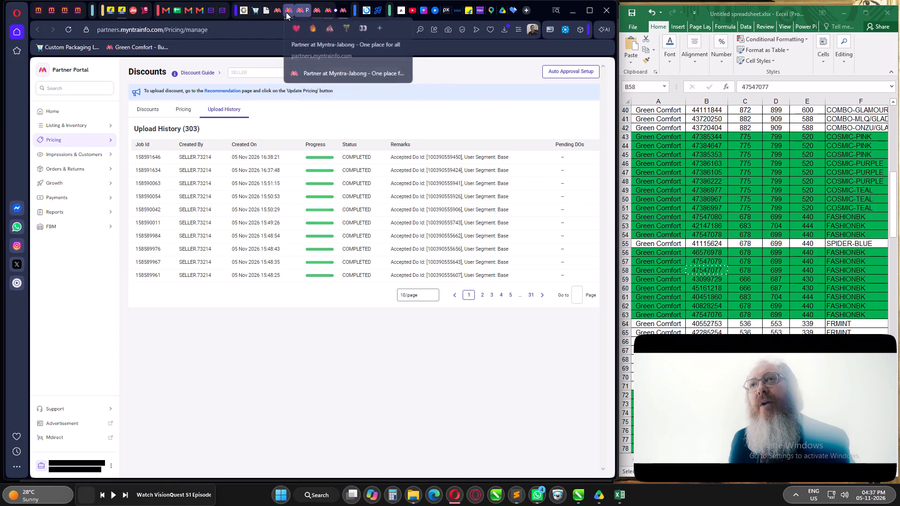
click(285, 12)
double_click(467, 82)
key(ctrl+v)
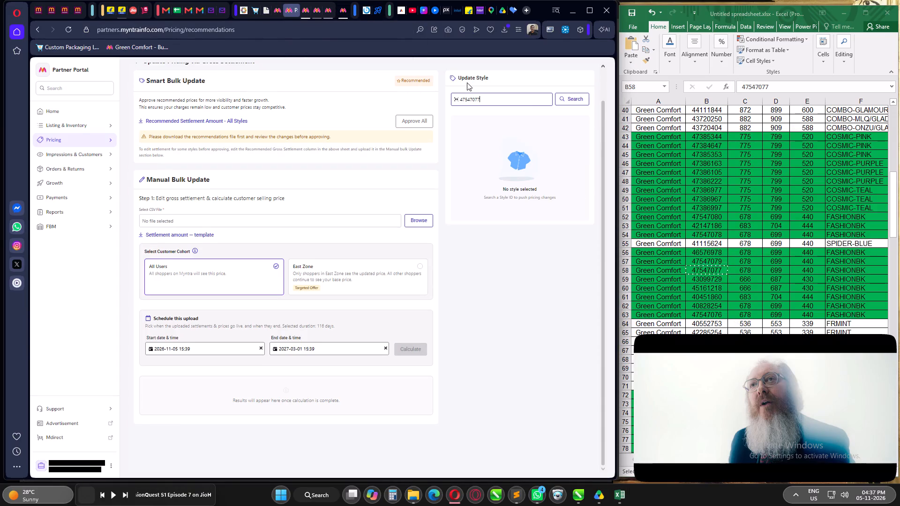
key(Return)
click(518, 170)
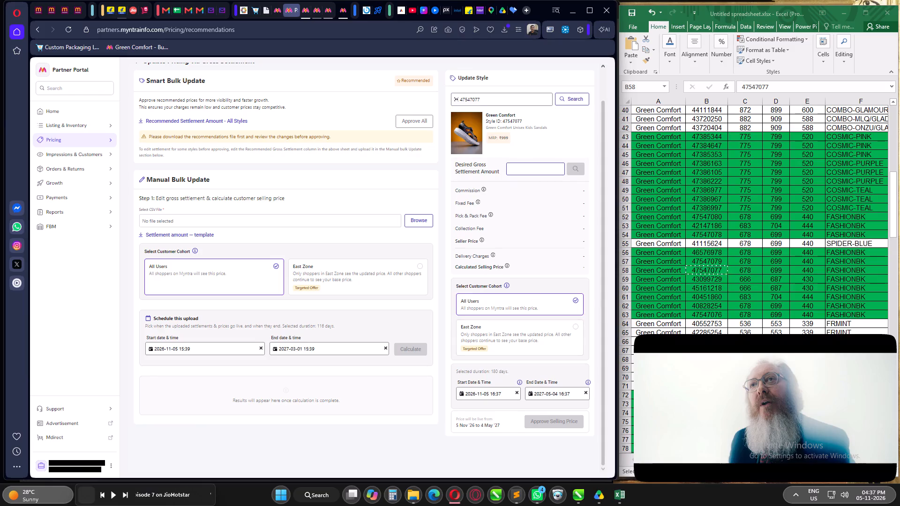
text(441)
key(Return)
Approve the All Users selling price for style 47547077 with the standard rate card.
scroll(507, 400, down, 2)
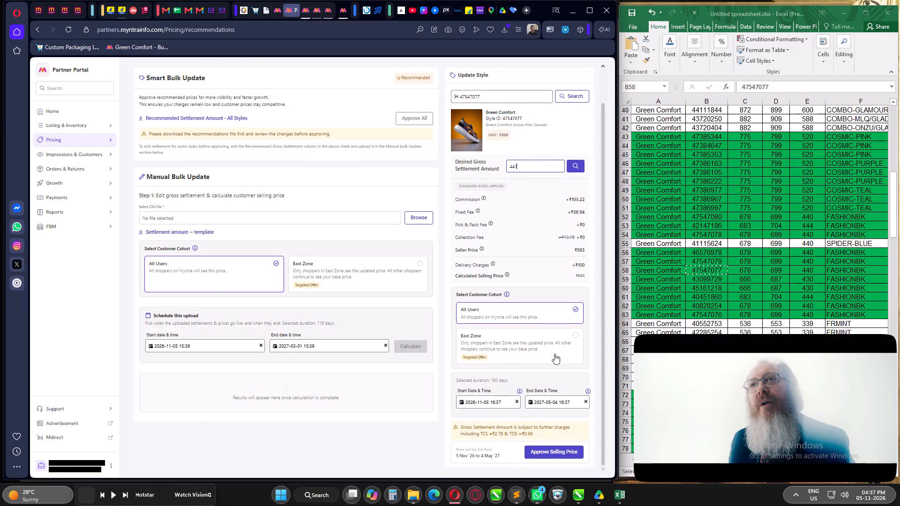
click(550, 455)
click(398, 287)
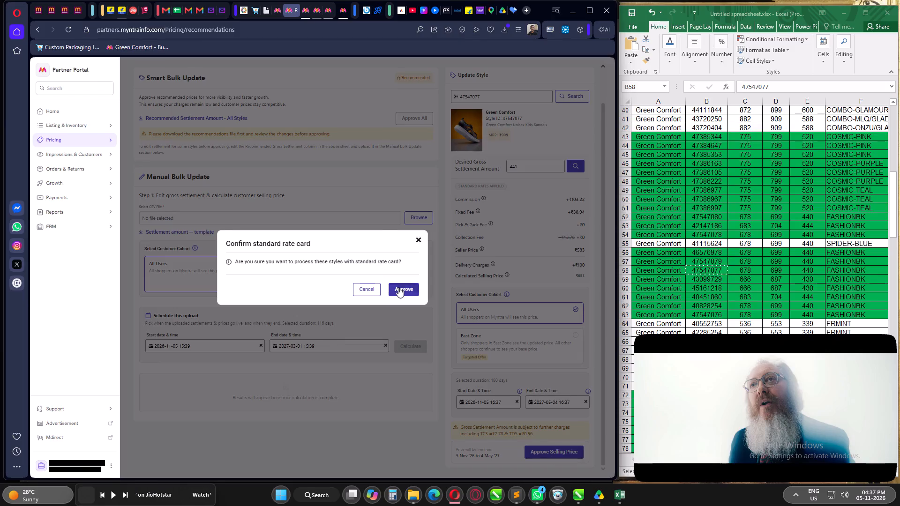
Copy style ID 43099729 from row 59 of the spreadsheet and look it up on Myntra to check its price.
click(728, 283)
click(716, 280)
key(ctrl+c)
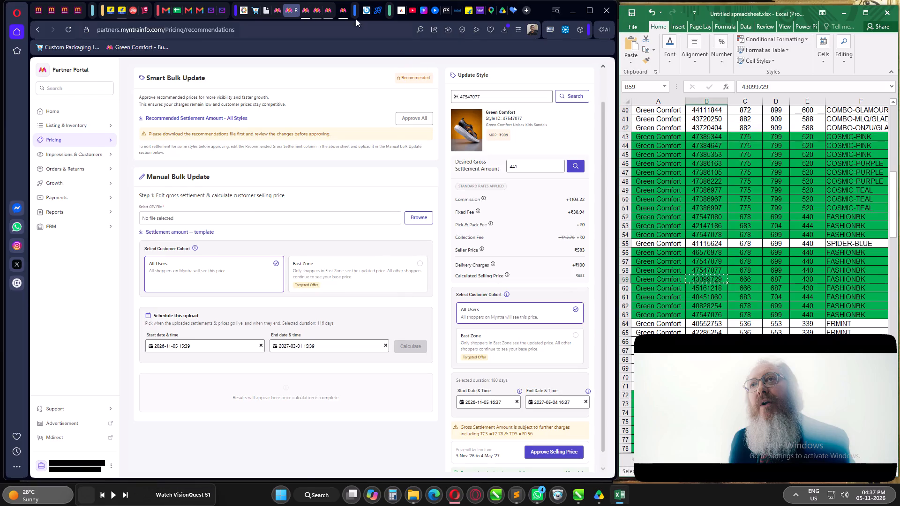
click(338, 12)
click(413, 79)
key(ctrl+v)
key(Return)
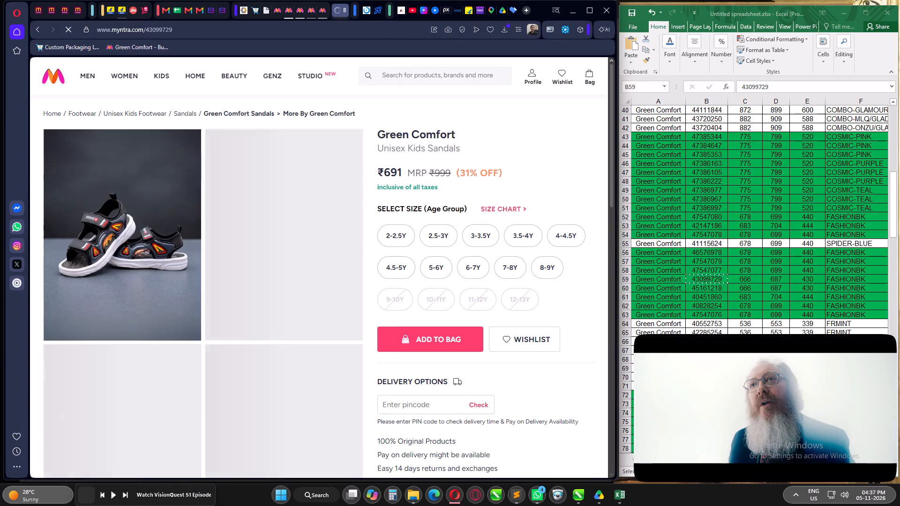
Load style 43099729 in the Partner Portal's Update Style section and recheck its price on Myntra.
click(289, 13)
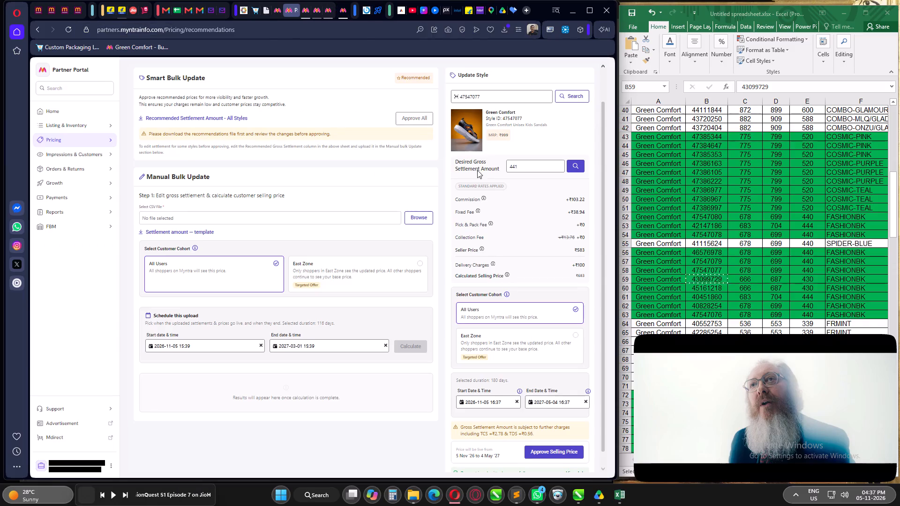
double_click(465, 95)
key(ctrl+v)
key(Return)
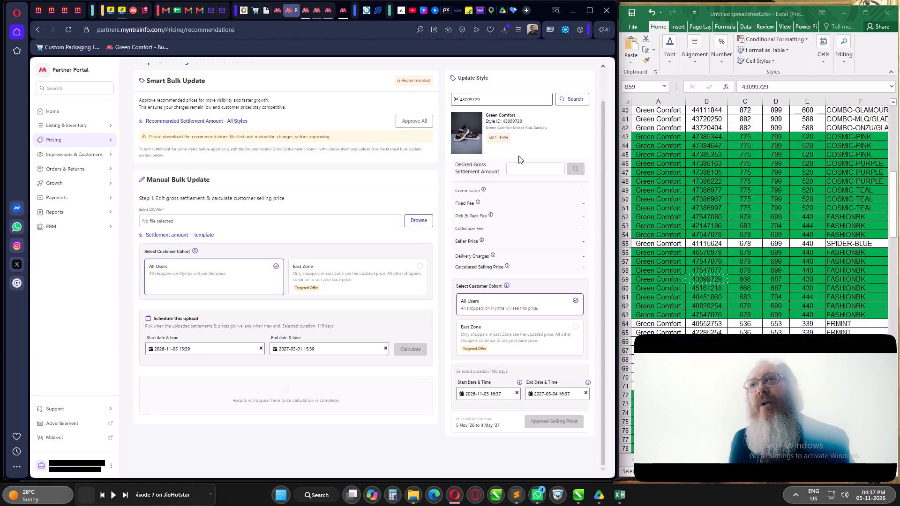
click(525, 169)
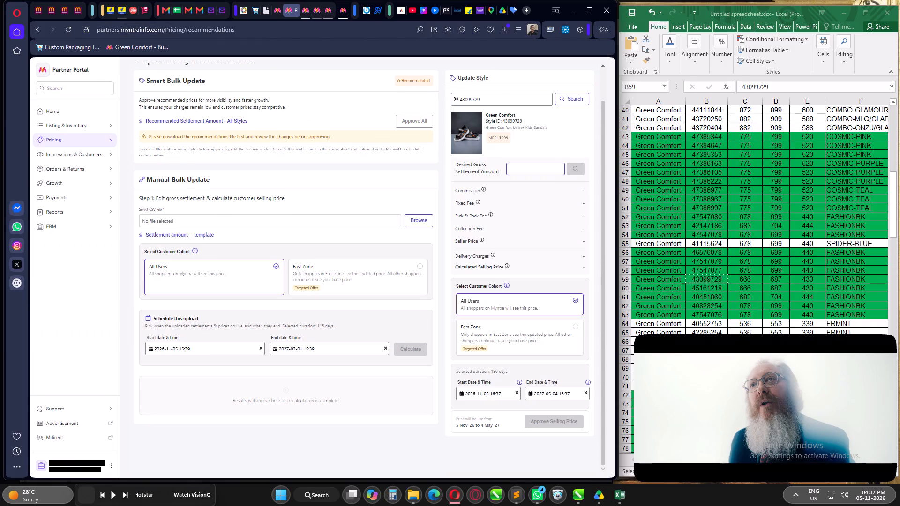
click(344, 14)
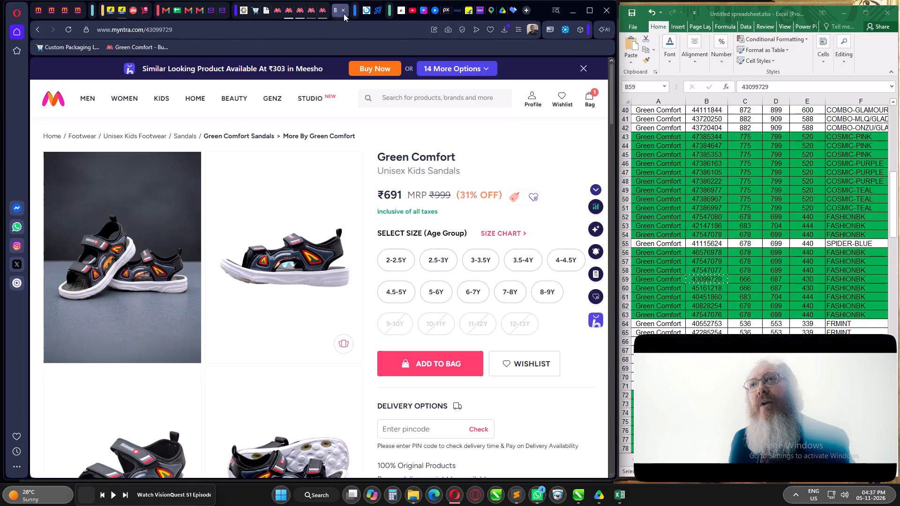
Search style 43099729 again in the Partner Portal's Update Style section and calculate its price with a desired gross settlement of 441.
click(289, 13)
double_click(467, 96)
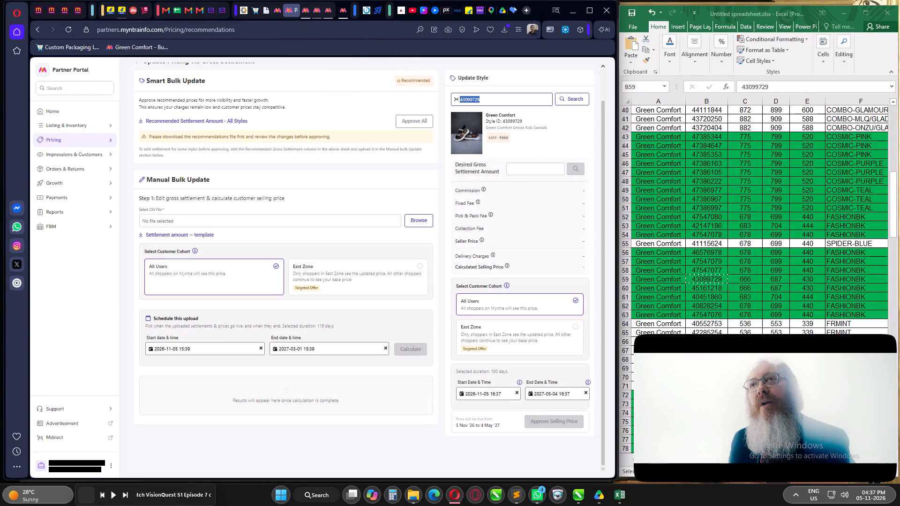
key(ctrl+v)
key(Return)
click(520, 164)
click(523, 168)
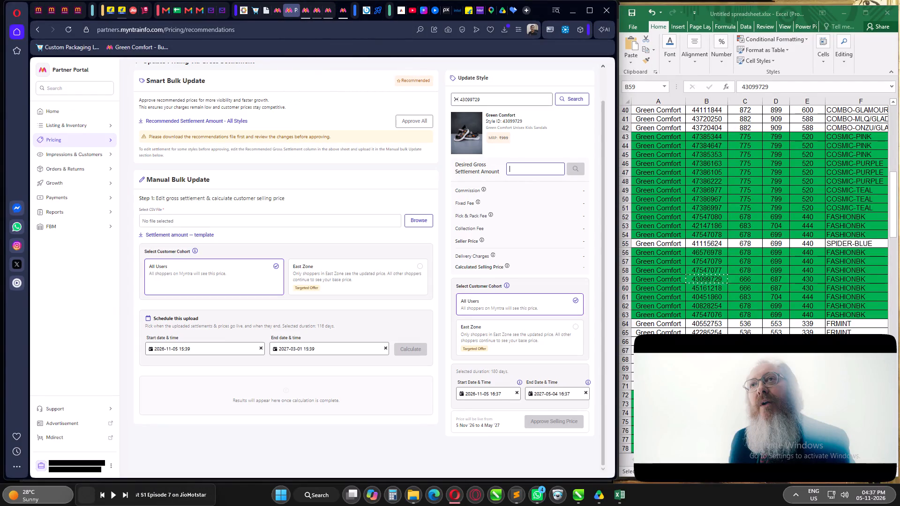
text(441)
key(Return)
Approve the All Users selling price for style 43099729 with the standard rate card.
scroll(568, 362, down, 3)
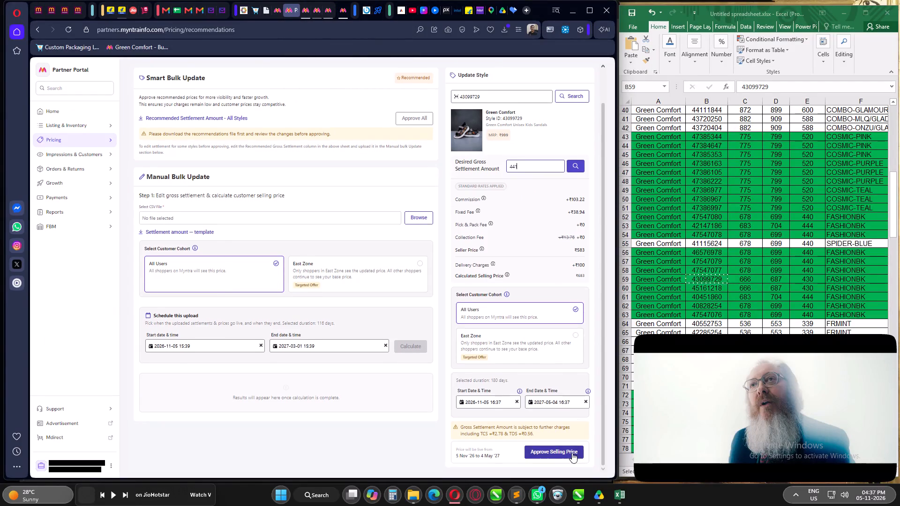
click(572, 453)
click(412, 289)
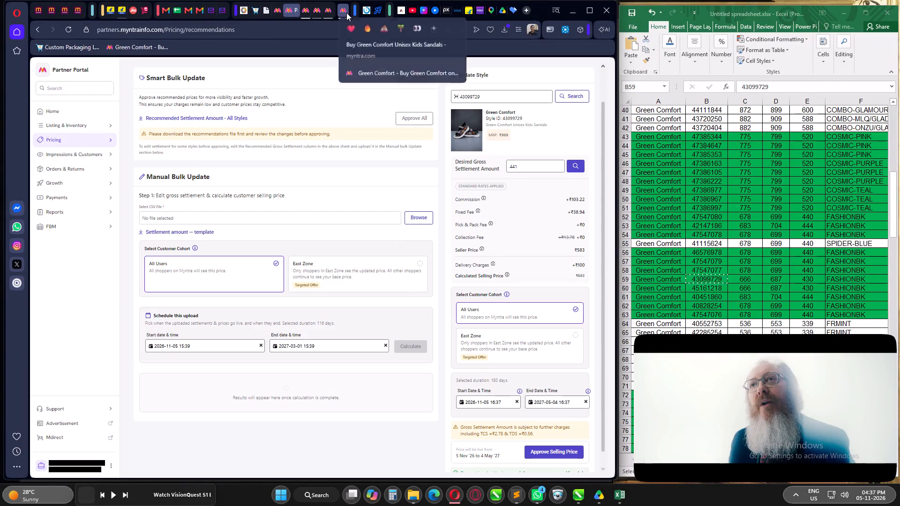
scroll(466, 271, down, 4)
Copy style ID 45161218 from row 60 of the spreadsheet and look it up on Myntra to check its price.
click(338, 12)
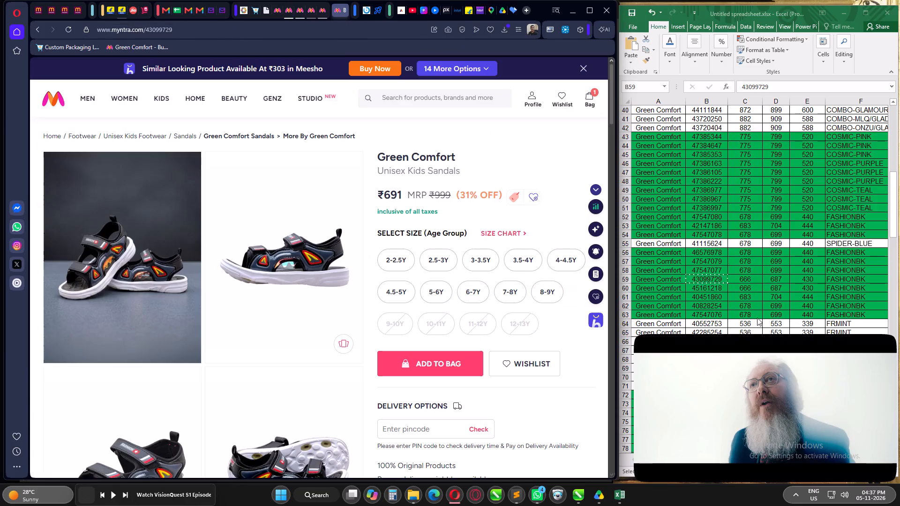
click(710, 290)
click(710, 290)
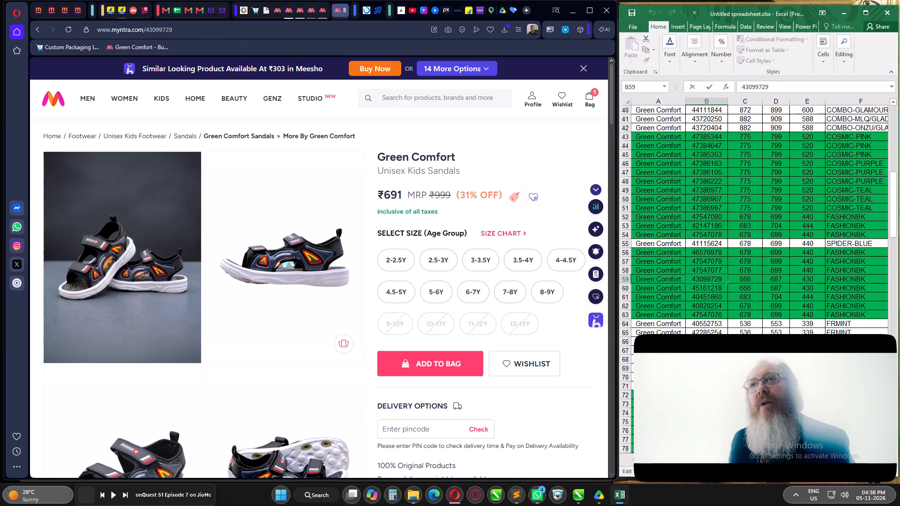
click(720, 290)
key(ctrl+c)
click(419, 99)
key(ctrl+v)
key(Return)
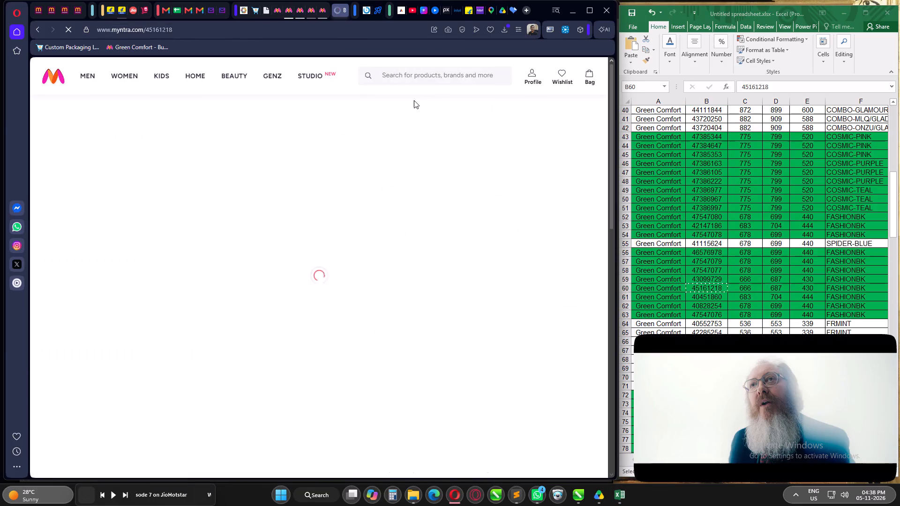
Load style 45161218 in the Partner Portal's Update Style section and calculate its price with a desired gross settlement of 441.
click(286, 7)
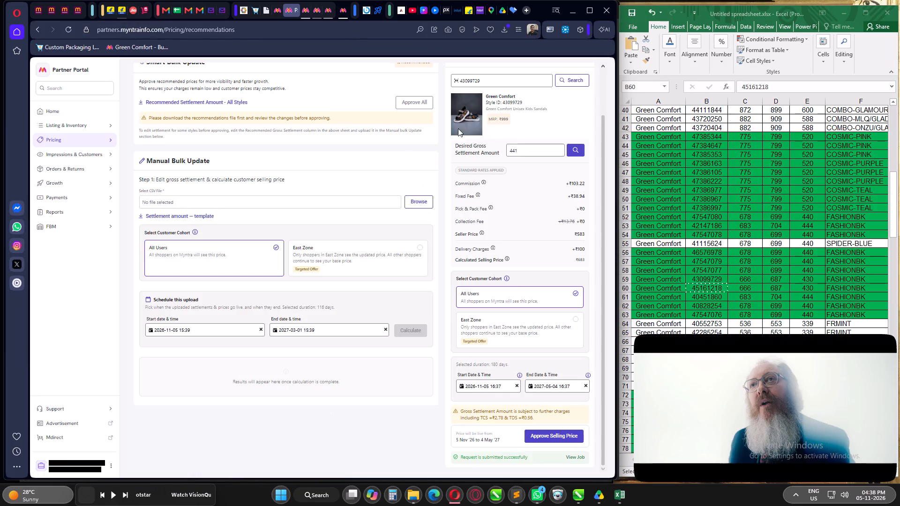
double_click(464, 80)
key(ctrl+v)
key(Return)
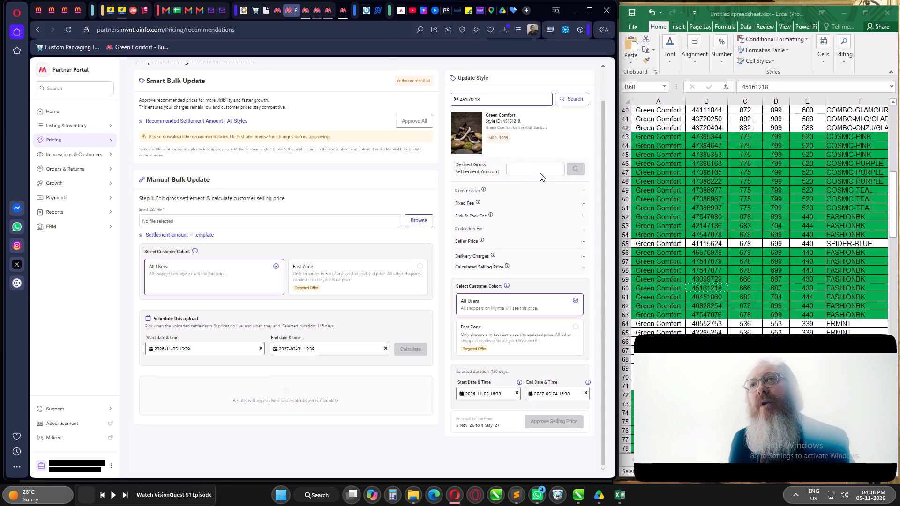
click(540, 173)
click(536, 169)
text(441)
key(Return)
Approve the All Users selling price for style 45161218 with the standard rate card.
scroll(561, 377, down, 4)
click(571, 455)
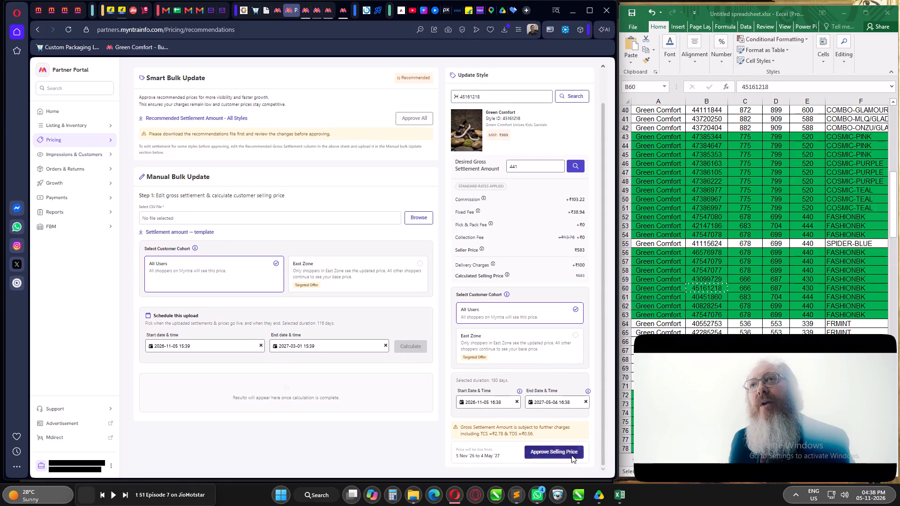
click(406, 286)
scroll(562, 417, down, 4)
Copy style ID 40451860 from row 61 of the spreadsheet and look it up on Myntra to check its price.
click(708, 280)
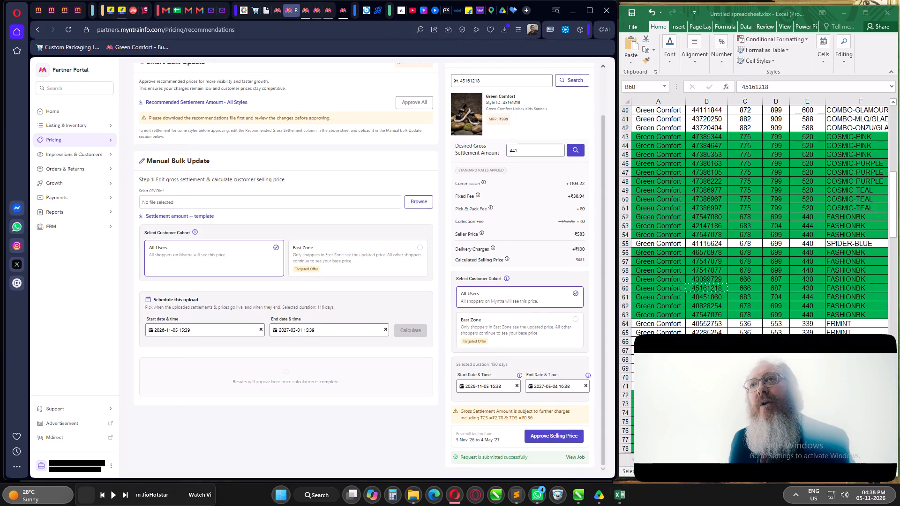
click(715, 299)
key(ctrl+c)
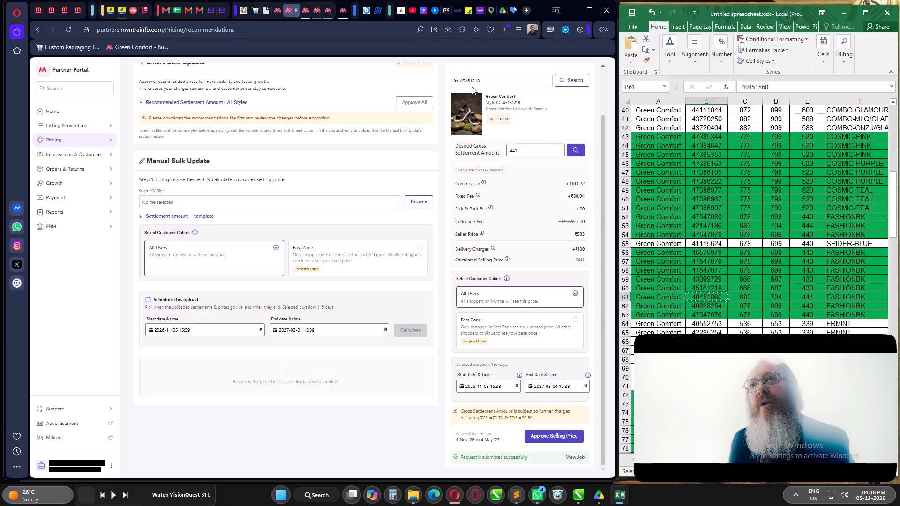
click(470, 84)
click(340, 12)
click(441, 76)
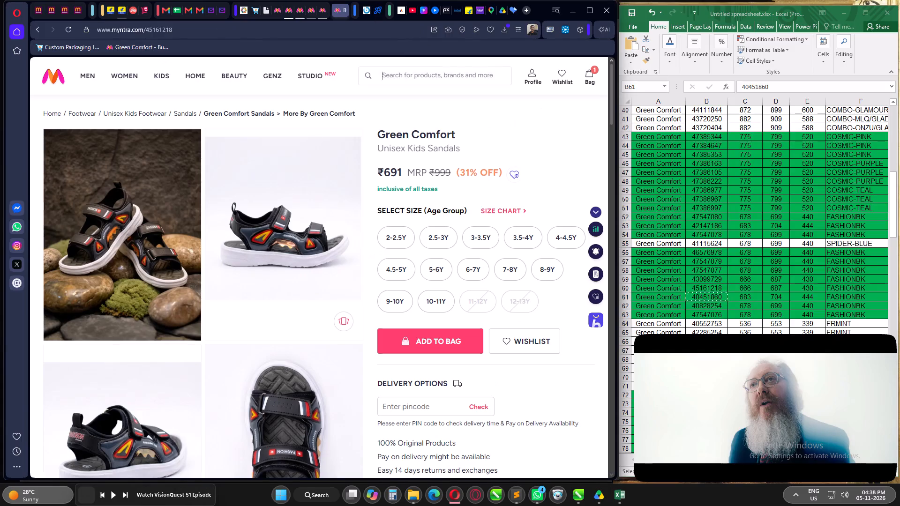
key(ctrl+v)
key(Return)
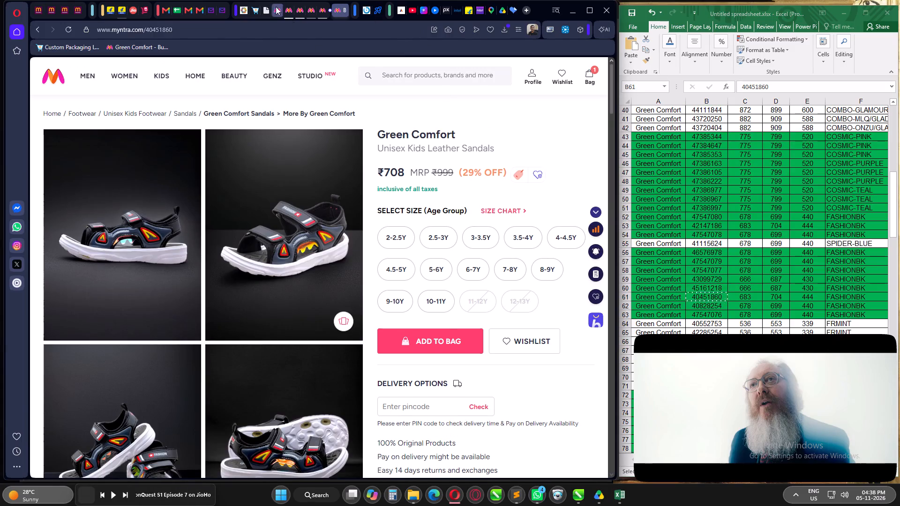
Load style 40451860 in the Partner Portal's Update Style section and calculate its price with a desired gross settlement of 441.
click(291, 13)
double_click(473, 80)
key(ctrl+v)
key(Return)
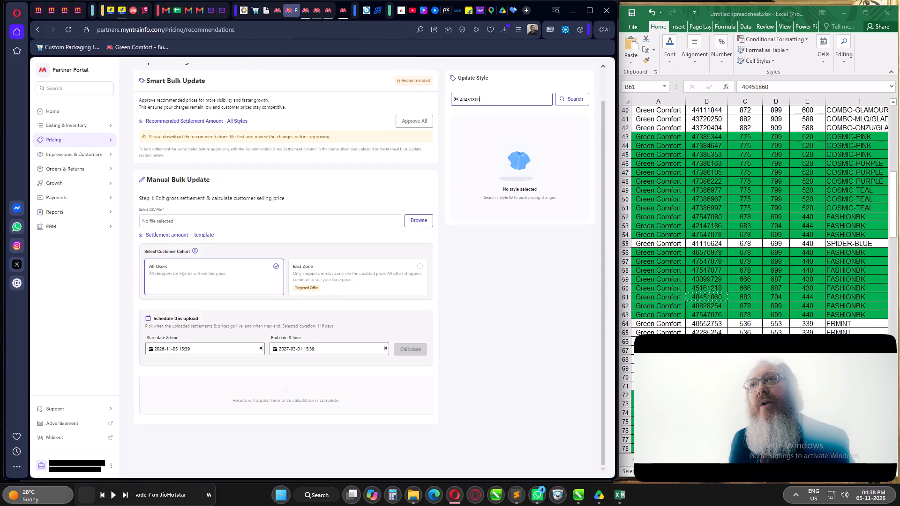
click(528, 170)
text(441)
key(Return)
Approve the All Users selling price for style 40451860 with the standard rate card.
scroll(565, 378, down, 3)
click(565, 457)
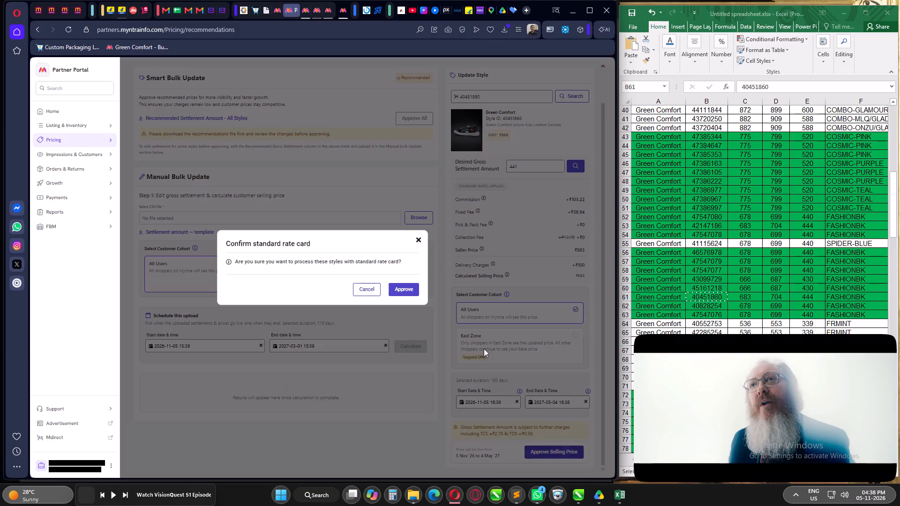
click(409, 288)
Copy style ID 40828254 from row 62 of the spreadsheet and look it up on Myntra to check its price.
click(732, 310)
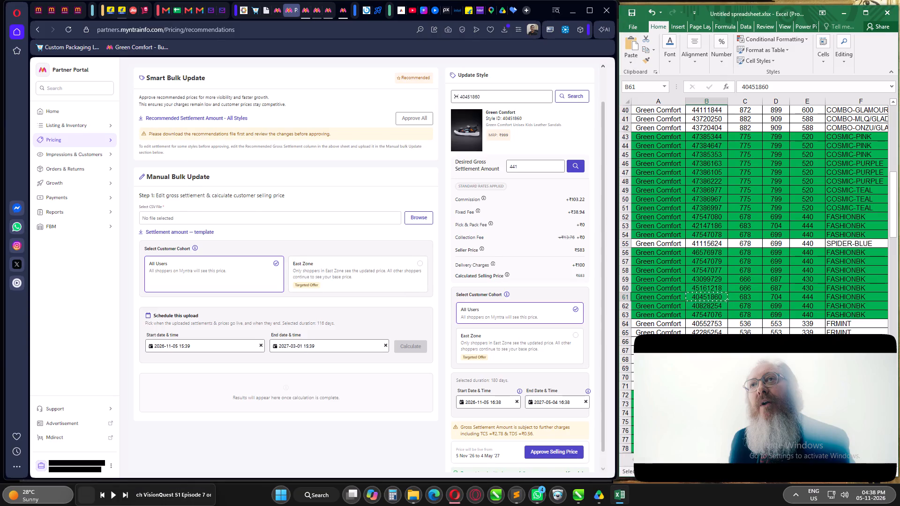
click(707, 307)
key(ctrl+c)
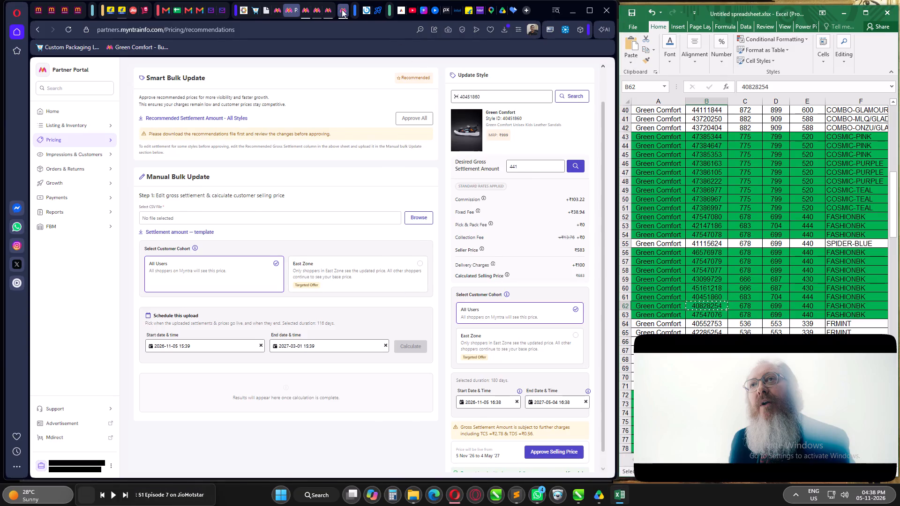
click(342, 9)
click(455, 77)
key(ctrl+v)
key(Return)
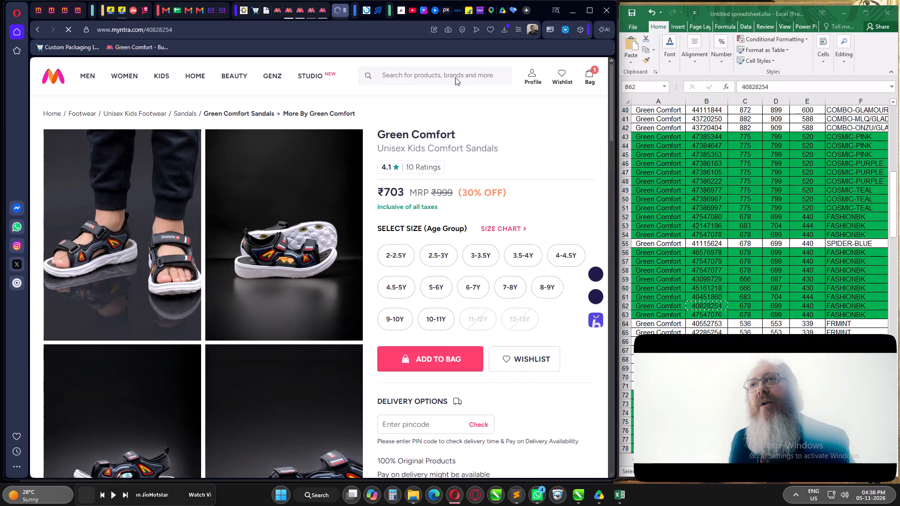
Load style 40828254 in the Partner Portal's Update Style section and calculate its price with a desired gross settlement of 441.
click(287, 14)
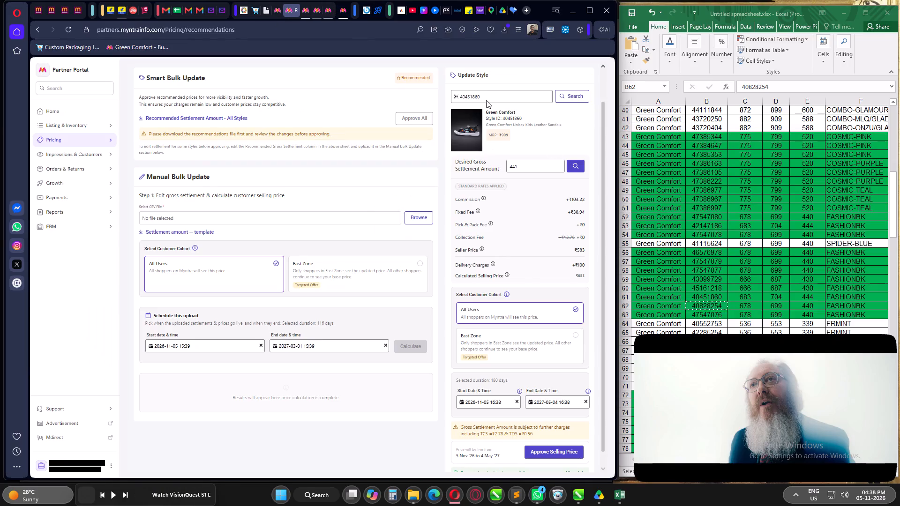
double_click(477, 94)
key(ctrl+v)
key(Return)
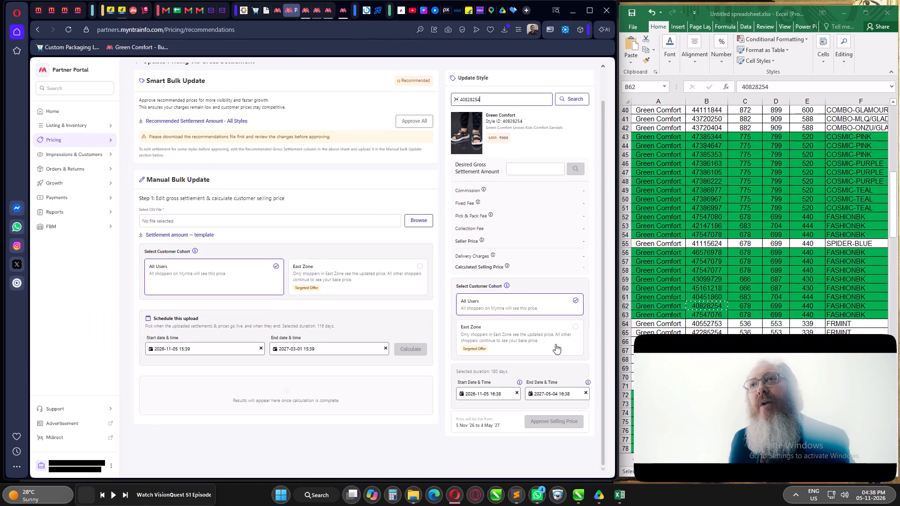
click(539, 166)
text(441)
key(Return)
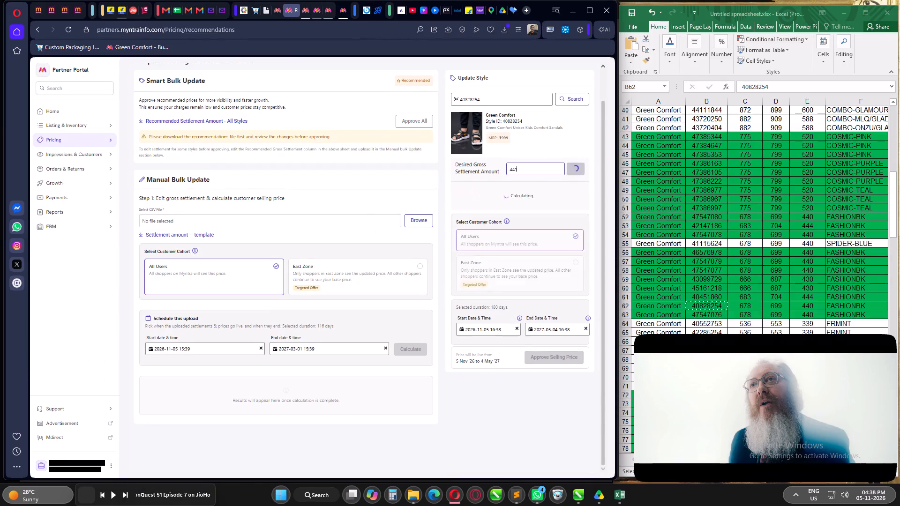
Approve the All Users selling price for style 40828254 with the standard rate card.
scroll(557, 380, down, 5)
click(567, 451)
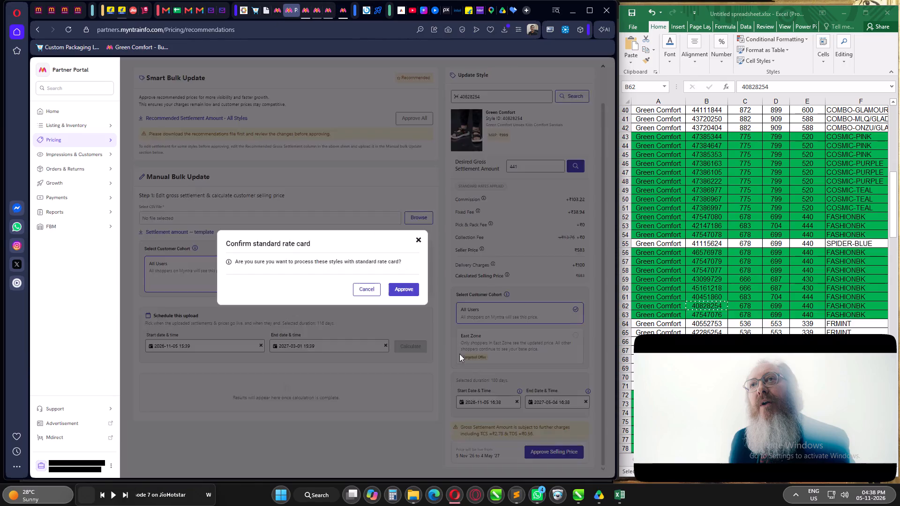
click(404, 289)
scroll(495, 346, down, 4)
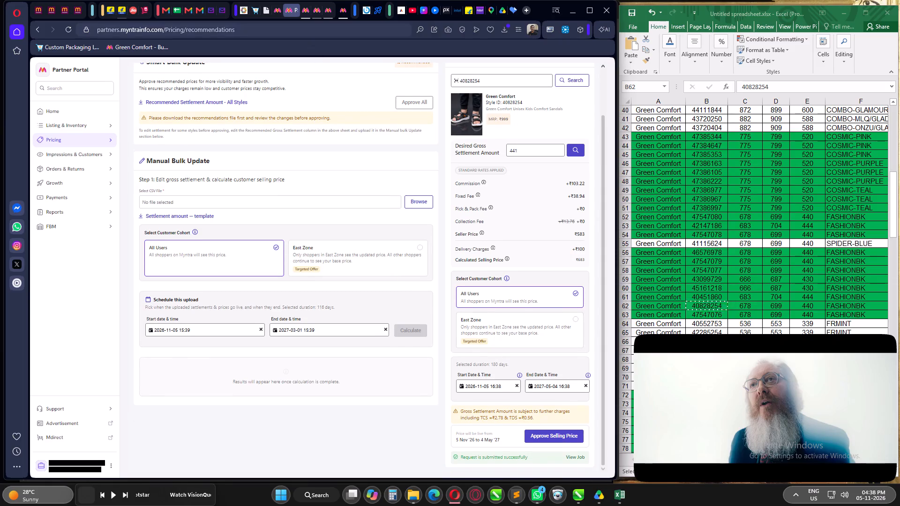
Copy style ID 47547076 from row 63 of the spreadsheet and look it up on Myntra to check its price.
click(345, 10)
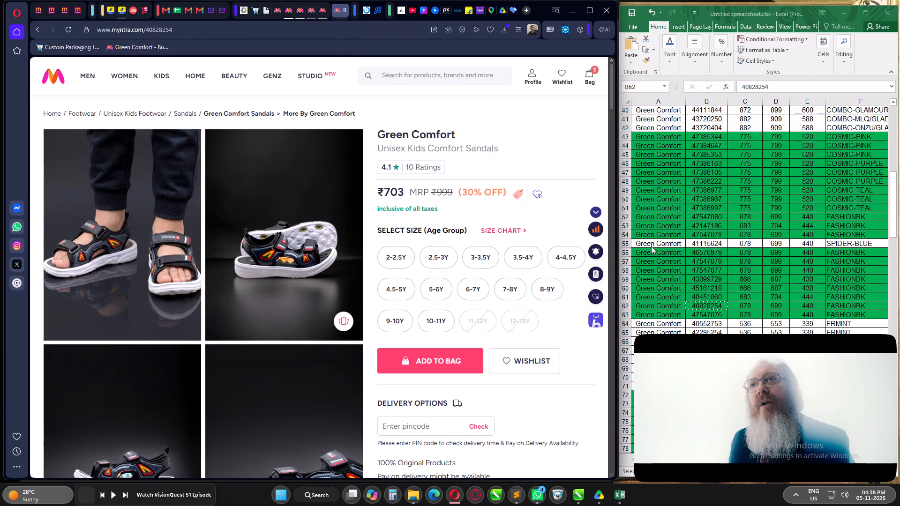
click(707, 305)
click(716, 317)
key(ctrl+c)
click(403, 80)
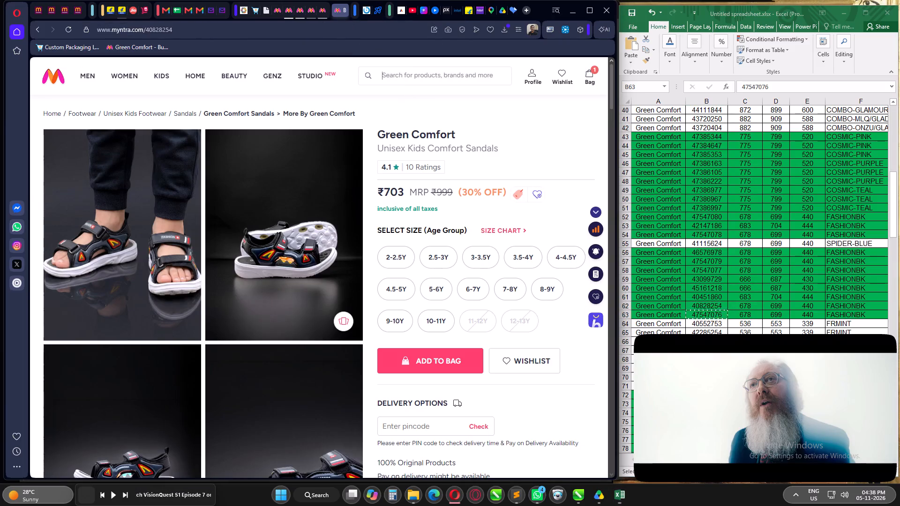
key(ctrl+v)
key(Return)
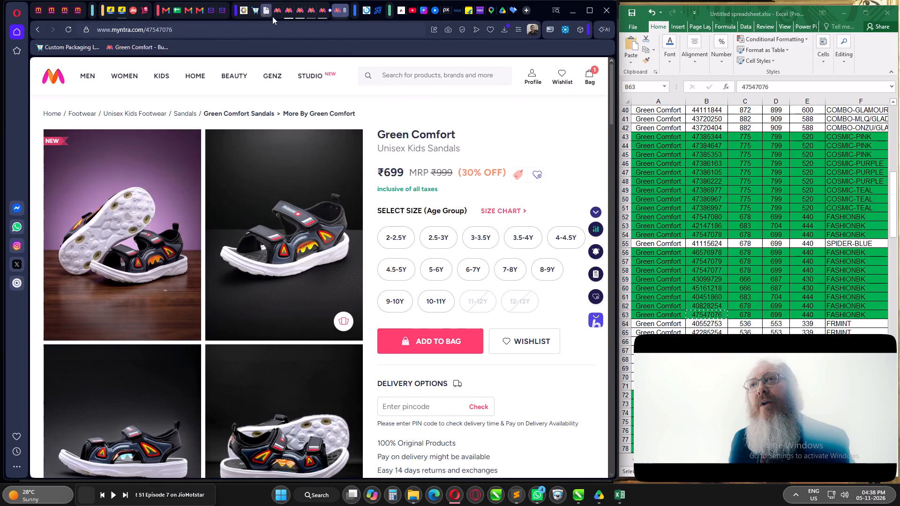
Load style 47547076 in the Partner Portal's Update Style section and calculate its price with a desired gross settlement of 441.
click(286, 11)
double_click(472, 80)
key(ctrl+v)
key(Return)
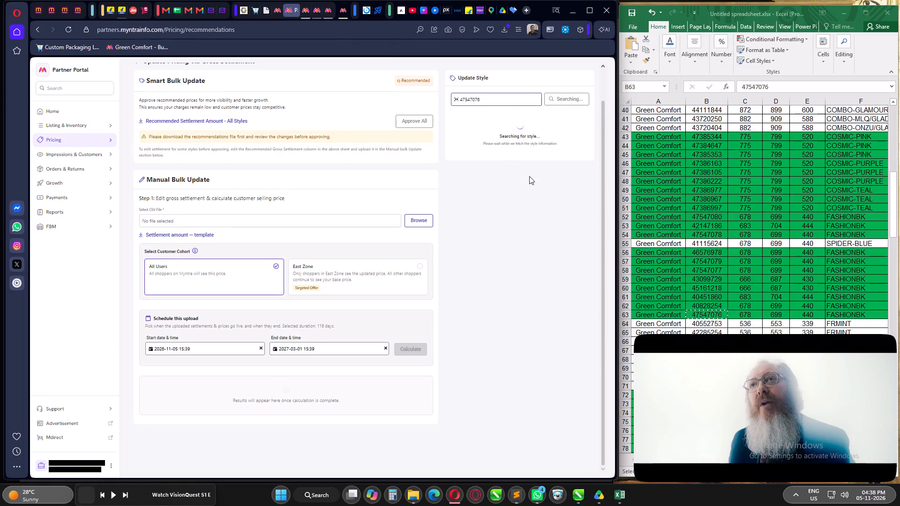
click(528, 167)
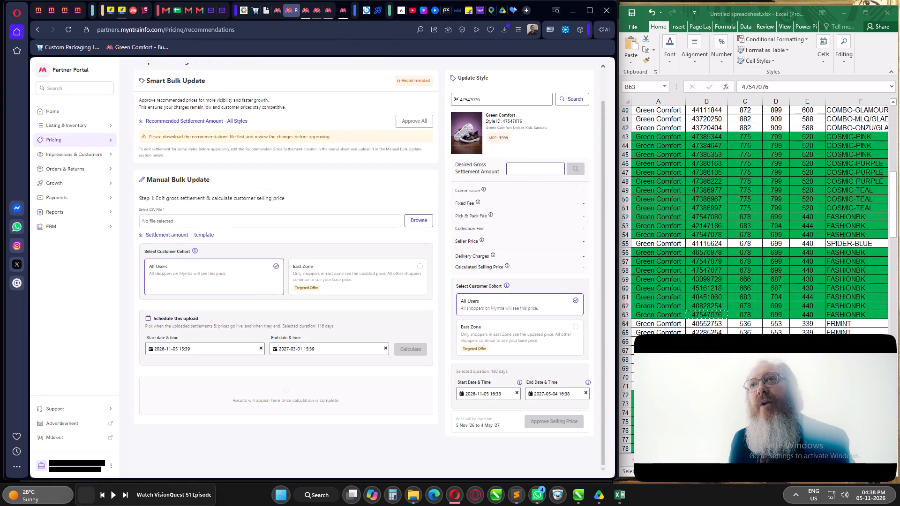
text(441)
key(Return)
Approve the All Users selling price for style 47547076 with the standard rate card.
scroll(565, 378, down, 6)
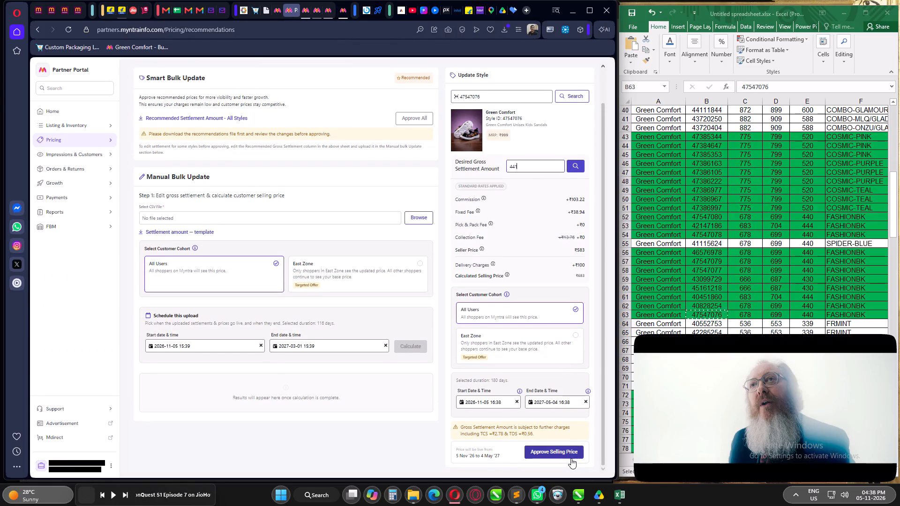
click(566, 452)
click(409, 287)
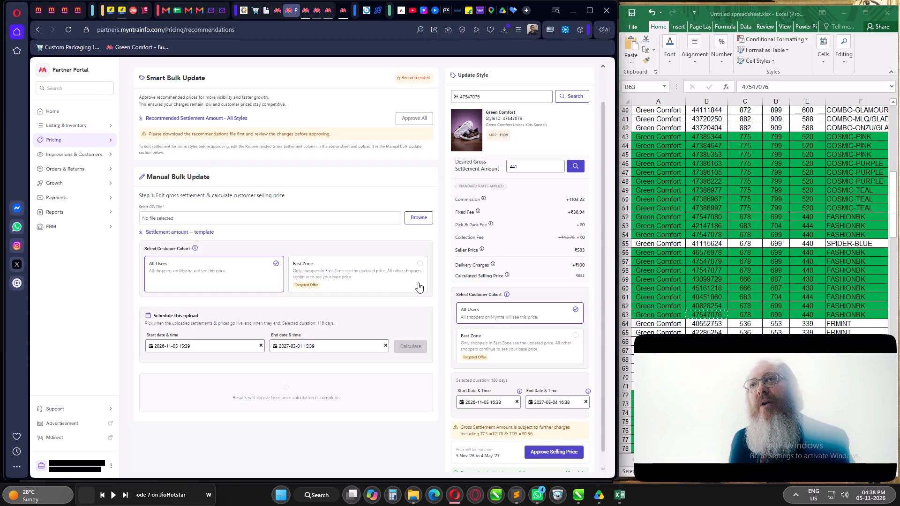
Copy style ID 42285265 from row 72 of the spreadsheet and look it up on Myntra to check its price.
click(751, 291)
scroll(746, 281, down, 4)
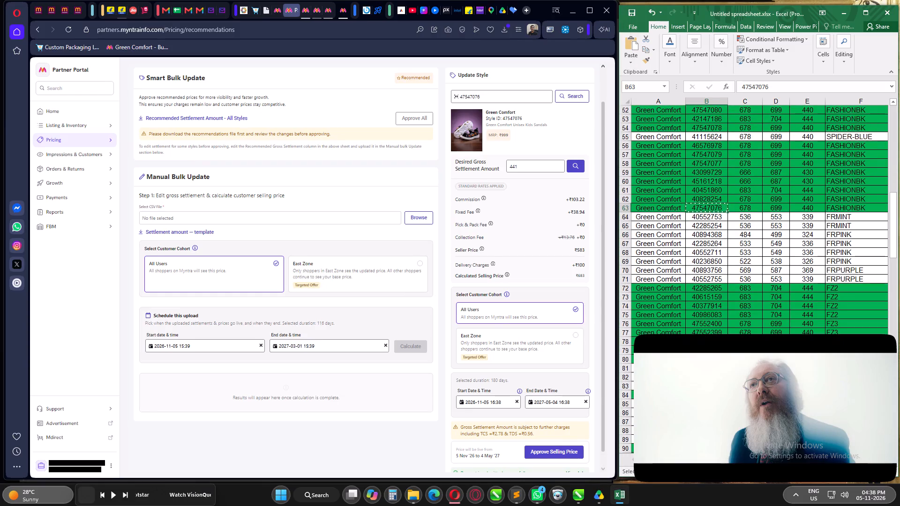
click(708, 289)
key(ctrl+c)
click(344, 11)
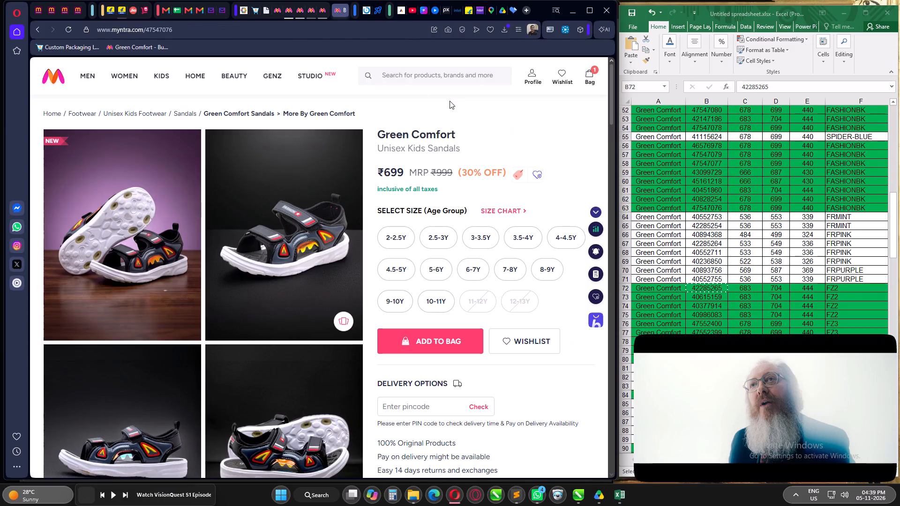
click(460, 77)
key(ctrl+v)
key(Return)
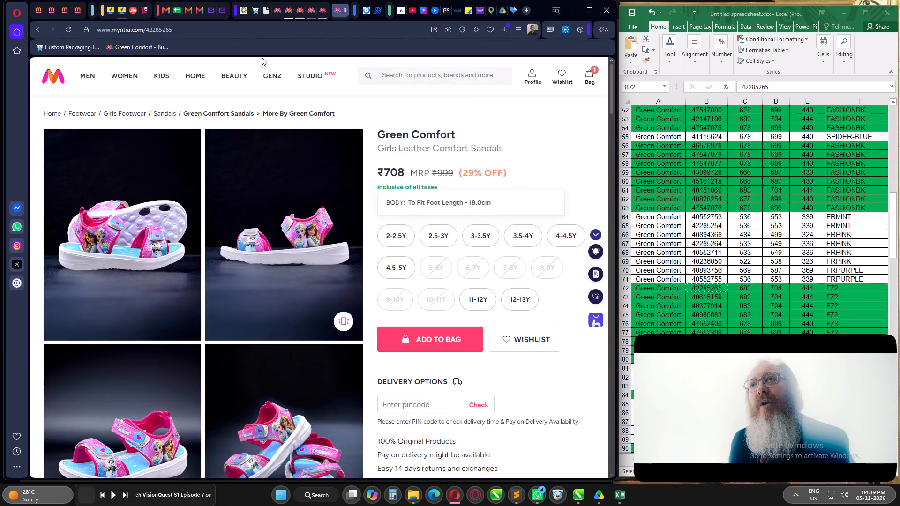
Load style 42285265 in the Partner Portal's Update Style section and calculate its price with a desired gross settlement of 441.
click(289, 11)
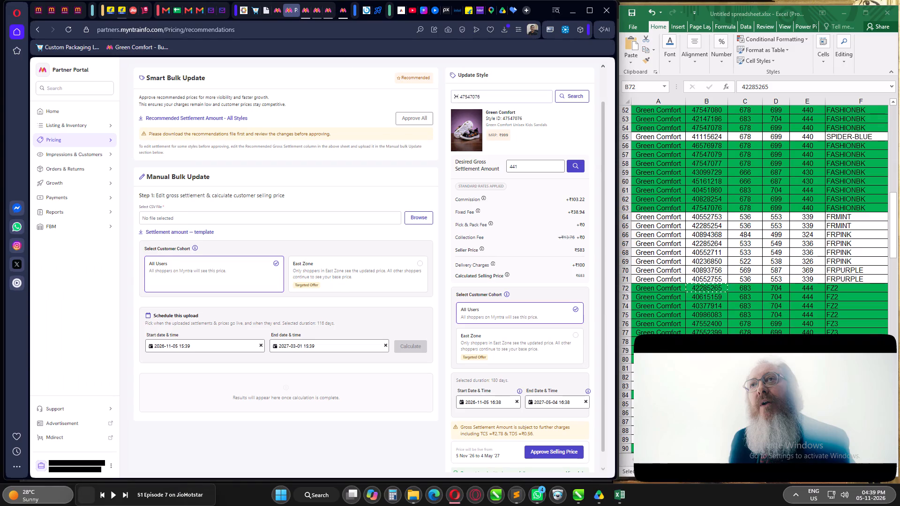
double_click(469, 96)
key(ctrl+v)
key(Return)
click(525, 168)
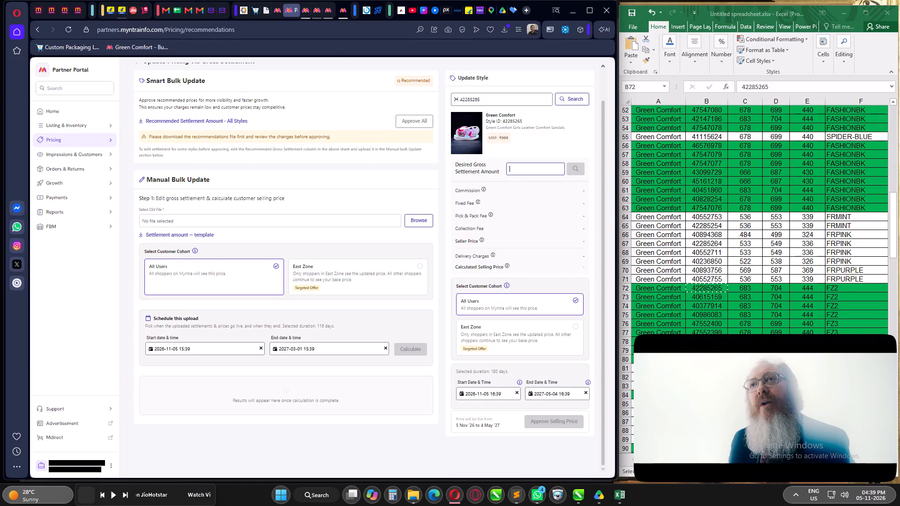
text(441)
key(Return)
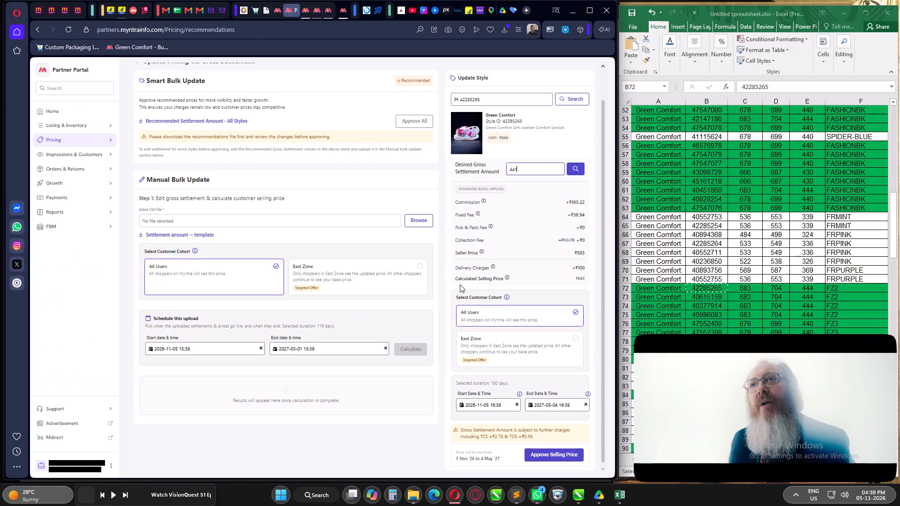
Approve the All Users selling price for style 42285265 with the standard rate card.
scroll(473, 305, down, 3)
click(540, 452)
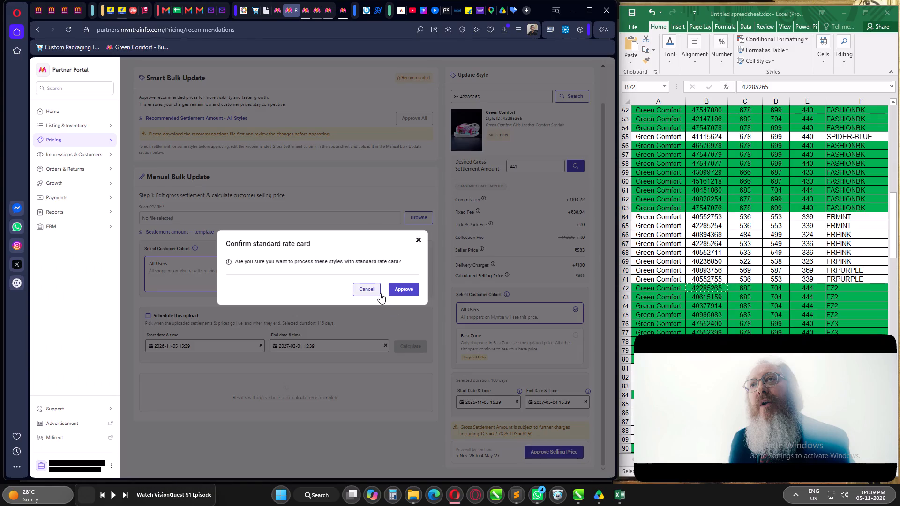
click(402, 288)
scroll(549, 362, down, 3)
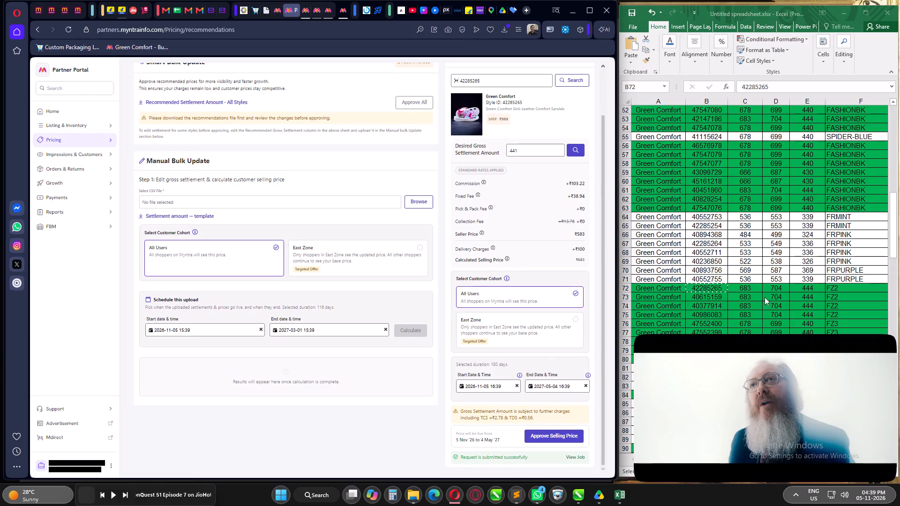
Copy style ID 40615159 from row 73 of the spreadsheet and look it up on Myntra to check its price.
click(765, 297)
click(715, 300)
key(ctrl+c)
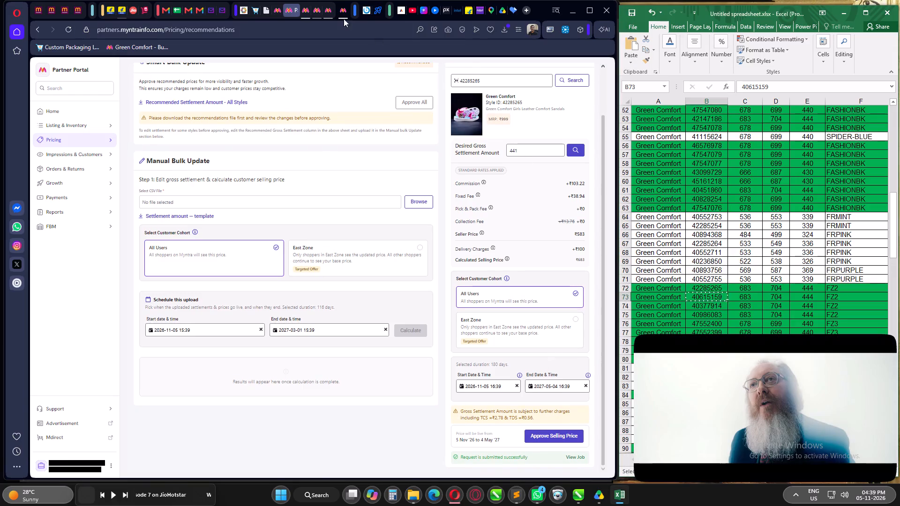
click(343, 11)
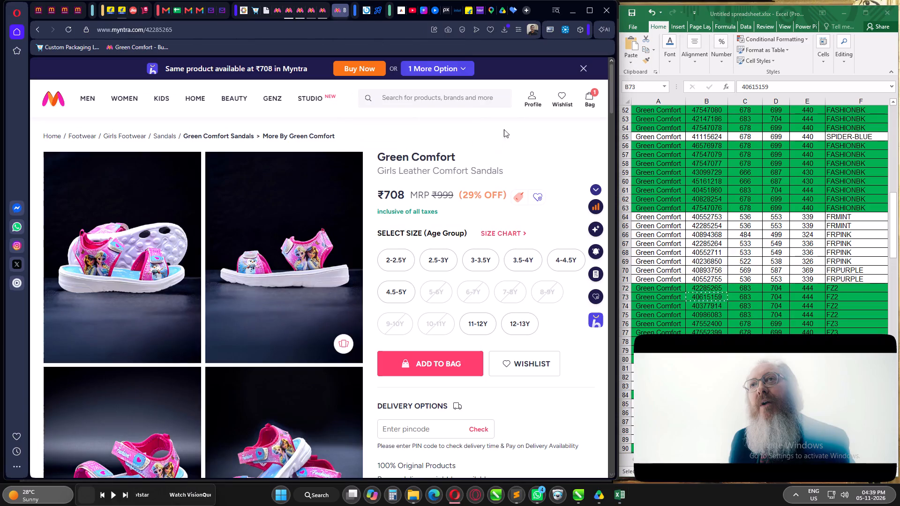
click(459, 94)
key(ctrl+v)
key(Return)
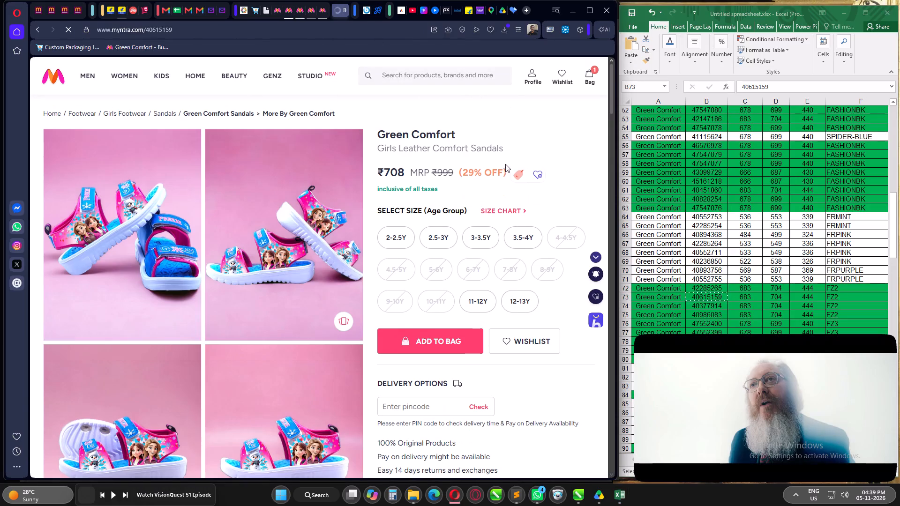
Load style 40615159 in the Partner Portal's Update Style section and calculate its price with a desired gross settlement of 441.
click(291, 13)
double_click(471, 82)
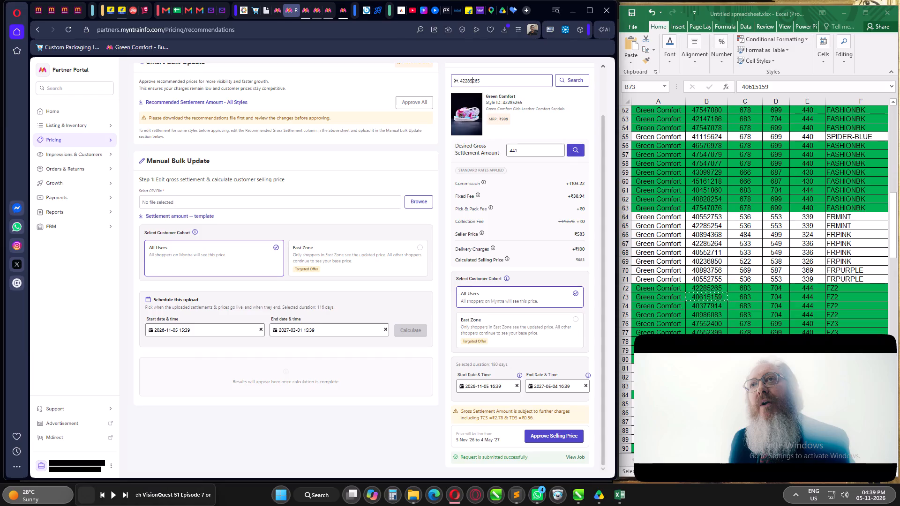
key(ctrl+v)
key(Return)
click(555, 164)
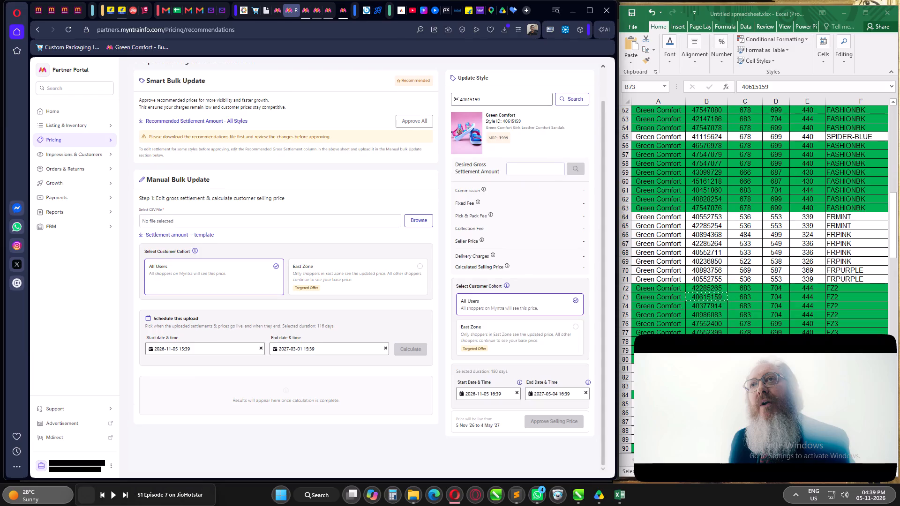
click(541, 167)
text(441)
key(Return)
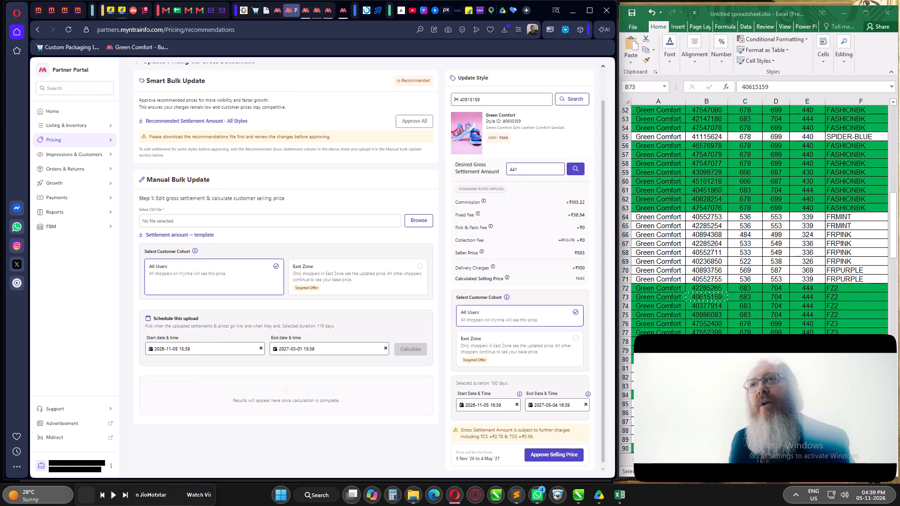
Approve the All Users selling price for style 40615159 with the standard rate card.
scroll(537, 385, down, 5)
click(559, 447)
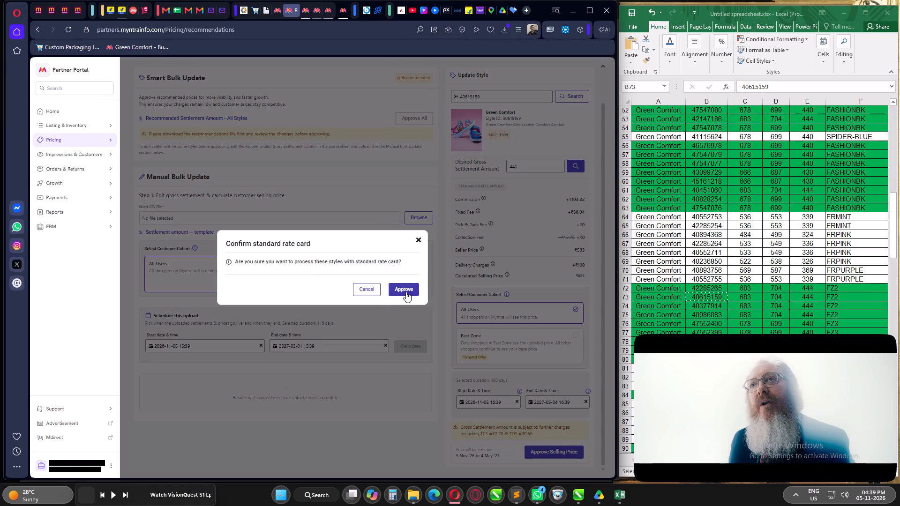
click(406, 292)
Load style 40377914 from spreadsheet row 74 in the Partner Portal's Update Style section and calculate its price with a desired gross settlement of 441.
click(727, 312)
click(711, 306)
key(ctrl+c)
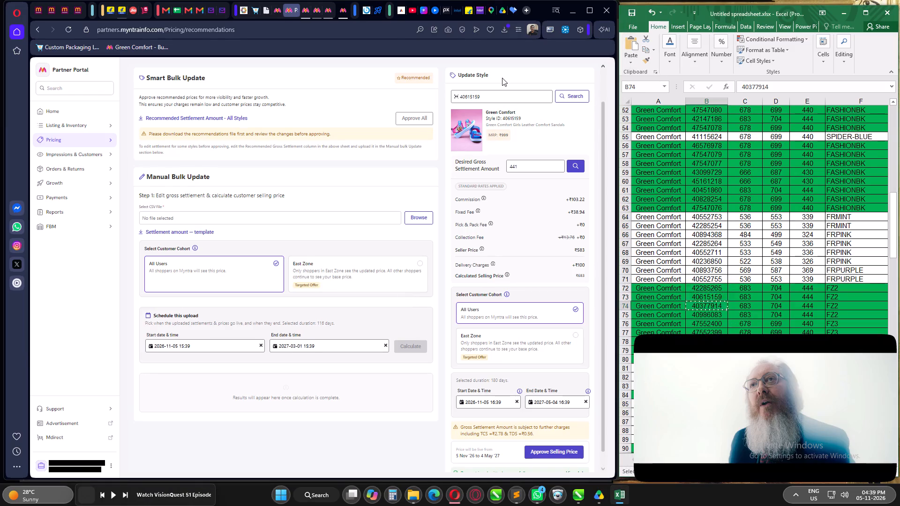
double_click(475, 97)
key(ctrl+v)
key(Return)
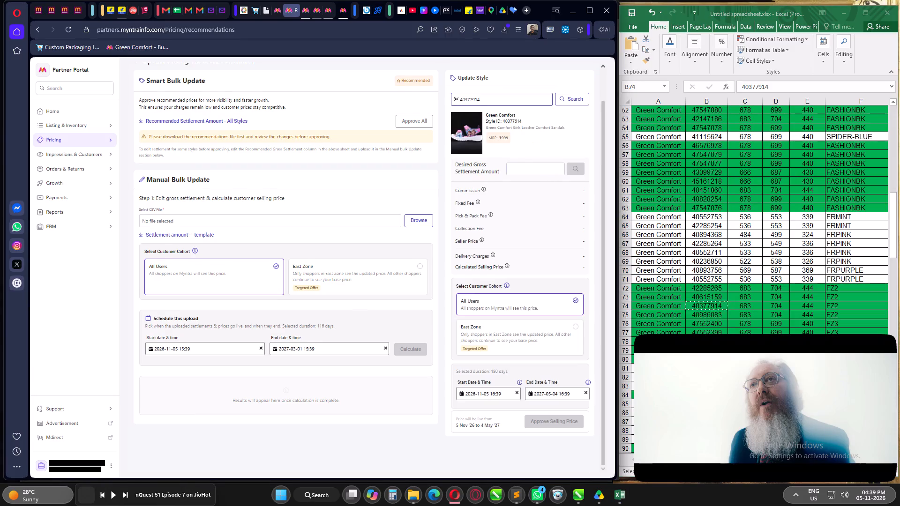
click(551, 171)
text(441)
key(Return)
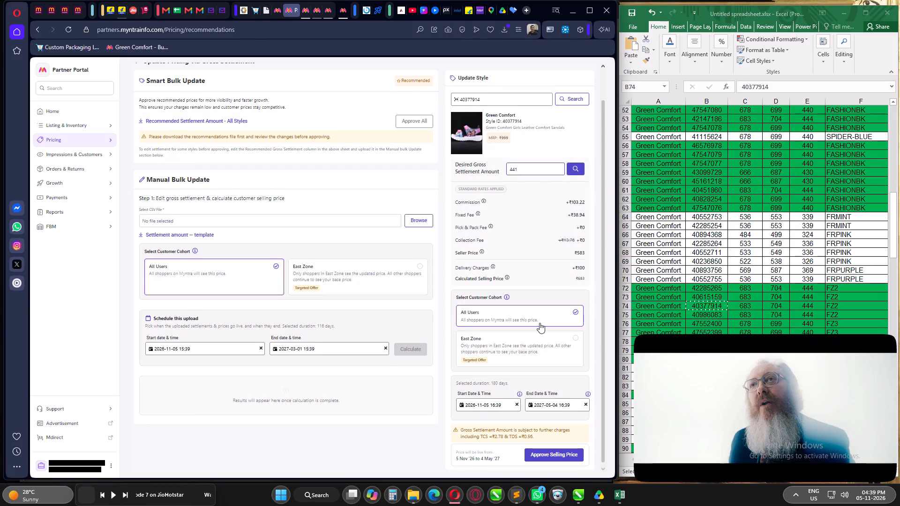
Approve the All Users selling price for style 40377914 with the standard rate card.
scroll(540, 323, down, 5)
click(555, 453)
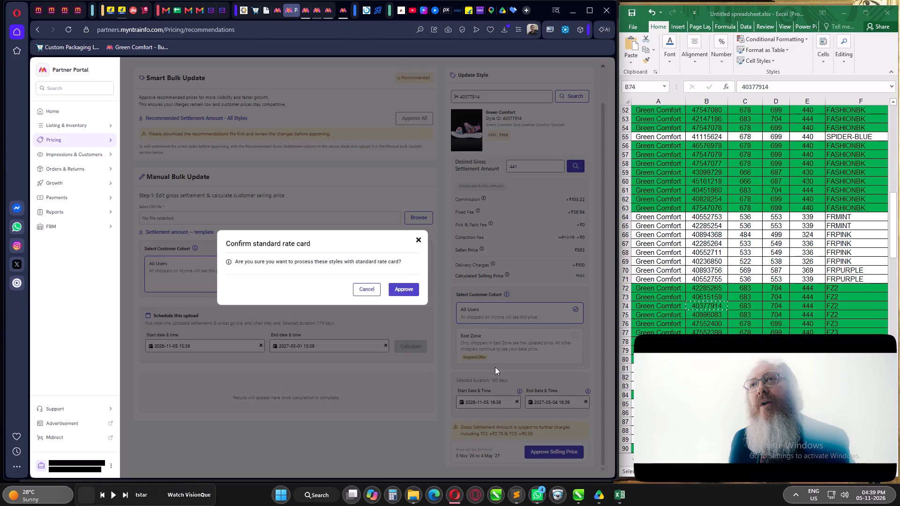
click(406, 288)
Load style 40986083 from spreadsheet row 75 in the Partner Portal's Update Style section and calculate its price with a desired gross settlement of 441.
click(720, 318)
click(710, 316)
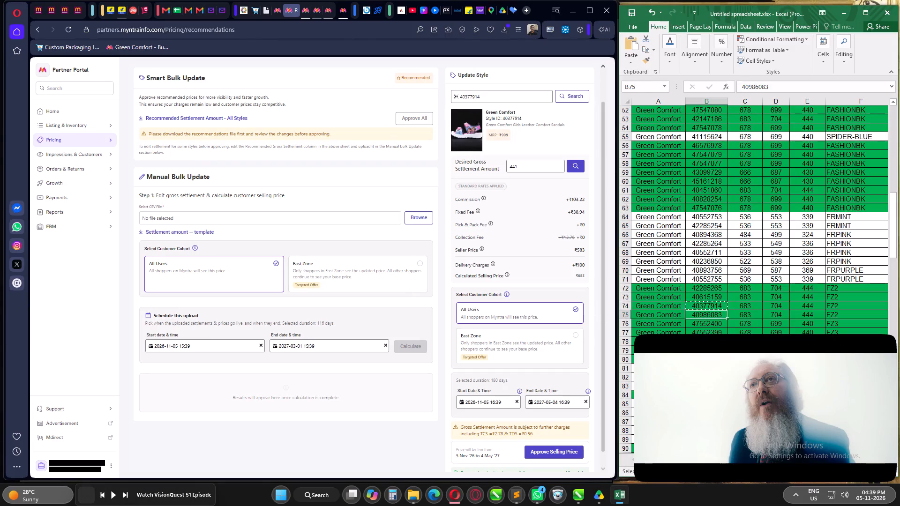
key(ctrl+c)
double_click(472, 92)
double_click(471, 95)
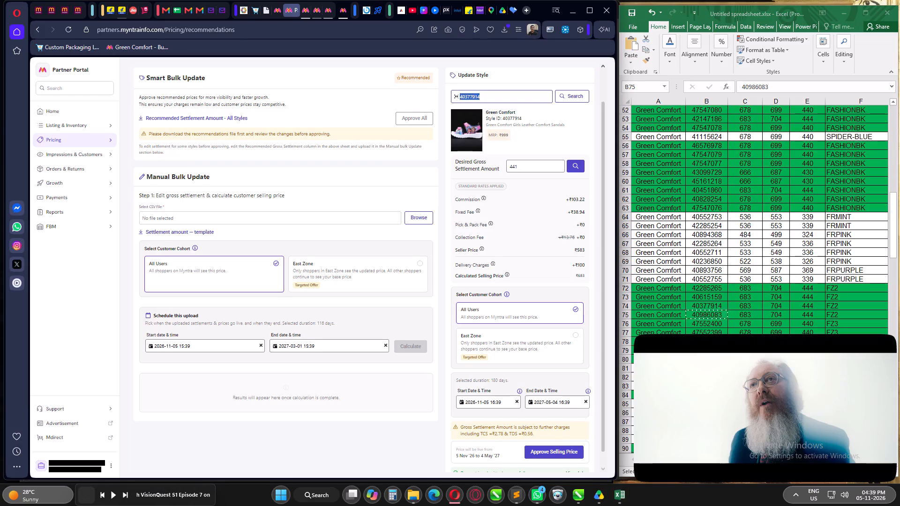
key(ctrl+v)
key(Return)
click(524, 168)
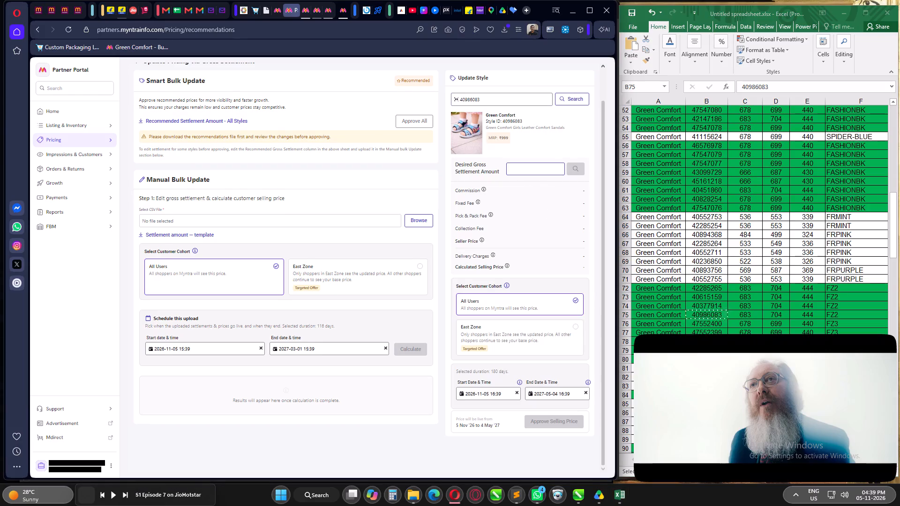
text(441)
key(Return)
Approve the All Users selling price for style 40986083 with the standard rate card.
scroll(523, 354, down, 2)
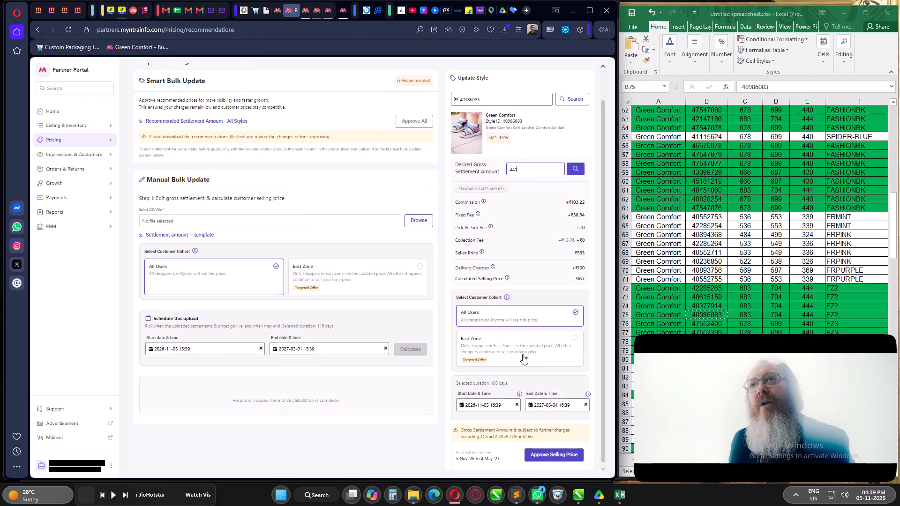
scroll(523, 354, down, 1)
click(557, 450)
click(407, 285)
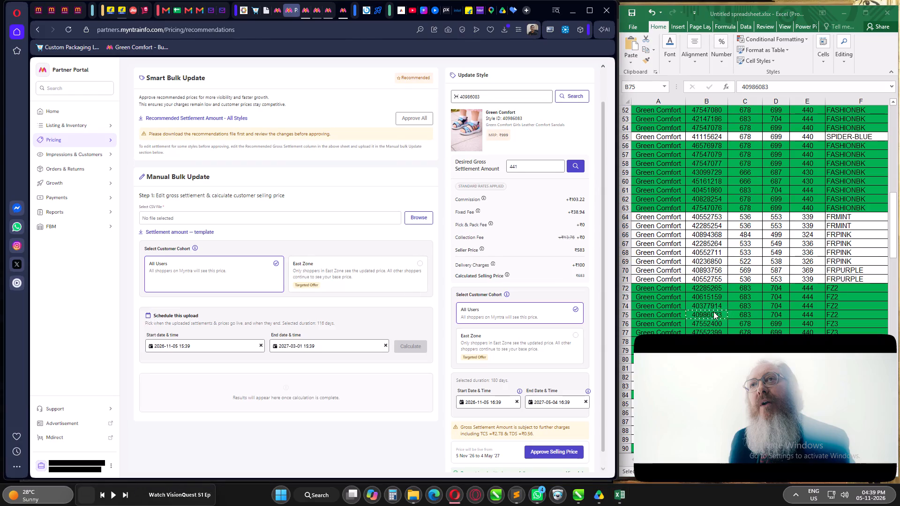
Load style 47552400 from spreadsheet row 76 in the Partner Portal's Update Style section and calculate its price with a desired gross settlement of 441.
click(713, 312)
scroll(716, 273, down, 2)
double_click(714, 272)
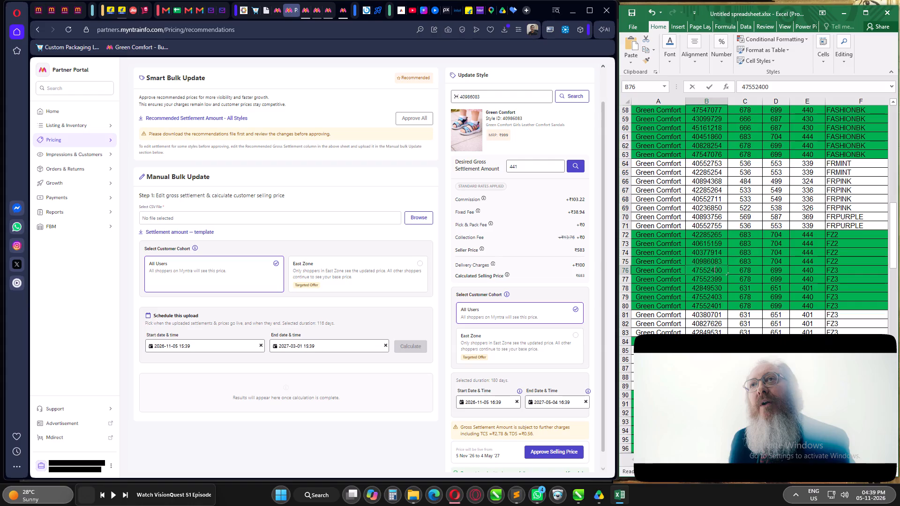
click(740, 275)
click(719, 271)
key(ctrl+c)
scroll(517, 238, up, 2)
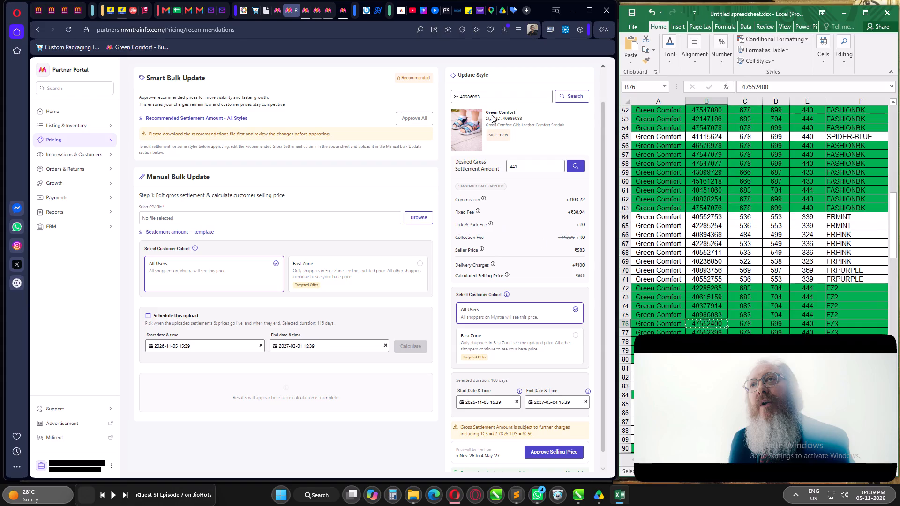
double_click(468, 98)
key(ctrl+v)
key(Return)
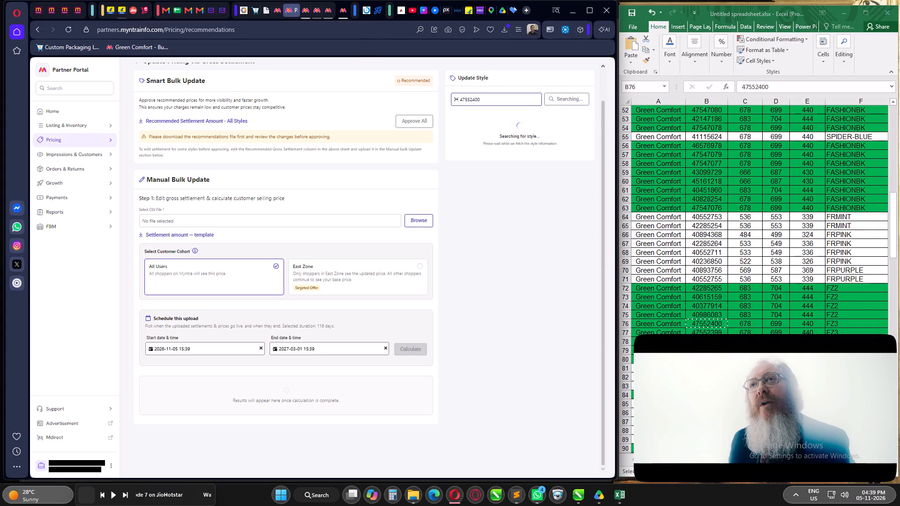
click(534, 169)
text(441)
key(Return)
Approve the All Users selling price for style 47552400 with the standard rate card.
scroll(550, 360, down, 4)
click(560, 457)
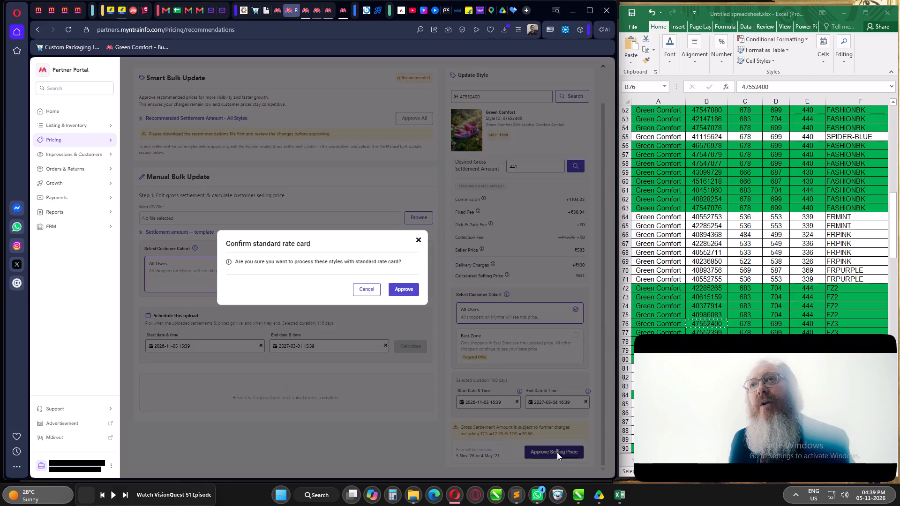
click(408, 285)
Load style 47552399 from spreadsheet row 77 in the Partner Portal's Update Style section and calculate its price with a desired gross settlement of 441.
click(714, 321)
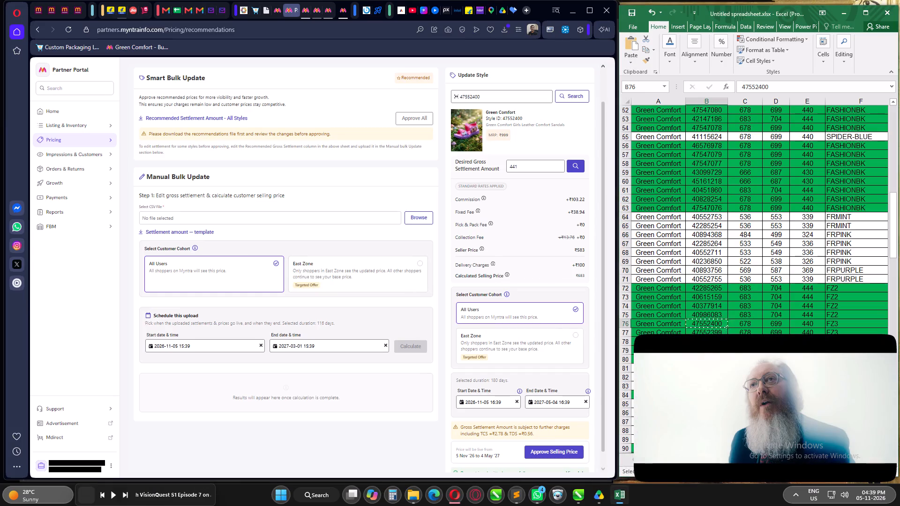
scroll(712, 273, down, 3)
click(713, 253)
key(ctrl+c)
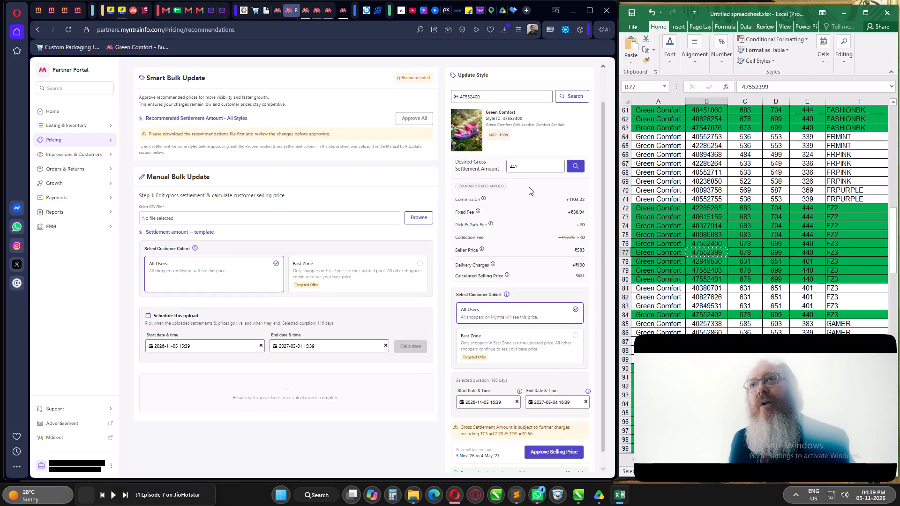
double_click(474, 96)
key(ctrl+v)
key(Return)
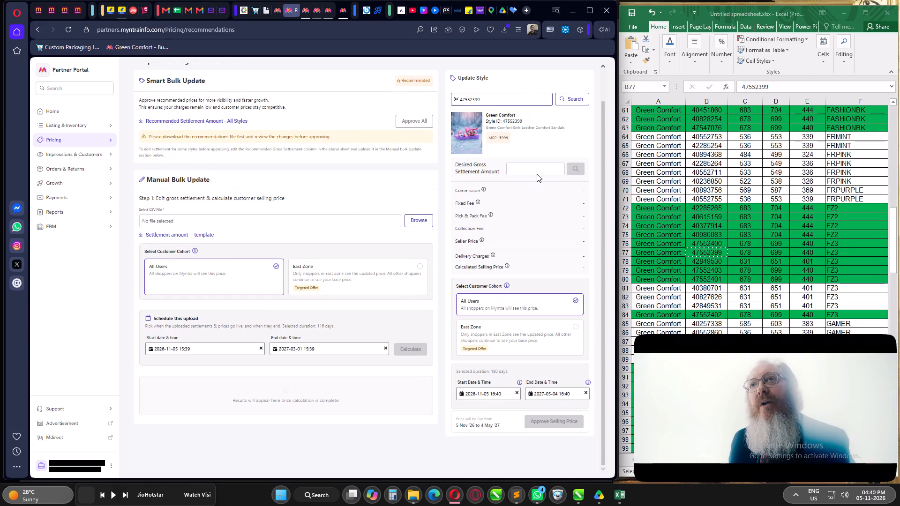
click(538, 171)
text(441)
key(Return)
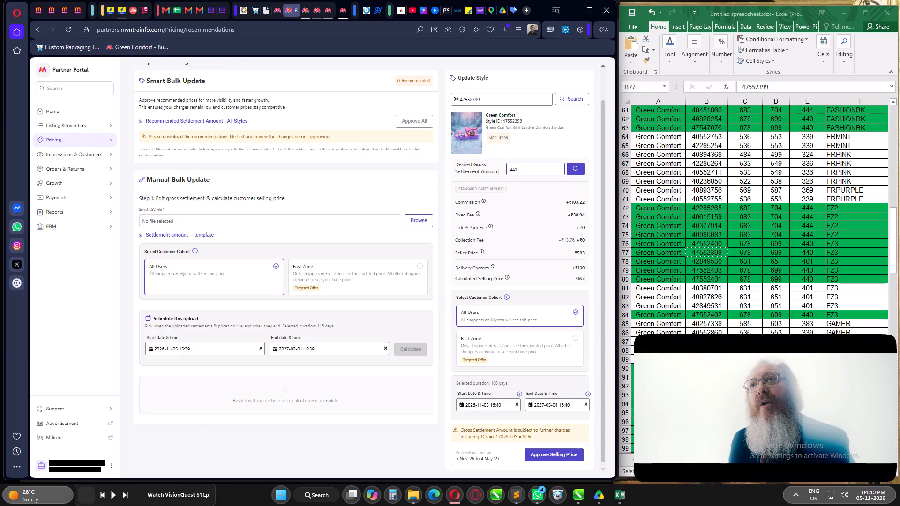
Approve the All Users selling price for style 47552399 with the standard rate card.
scroll(558, 405, down, 3)
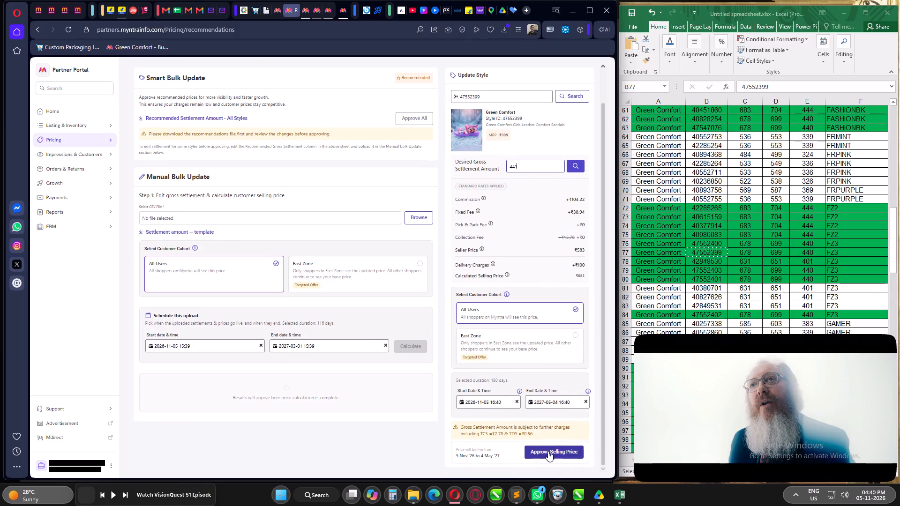
click(548, 451)
click(412, 286)
scroll(534, 339, down, 5)
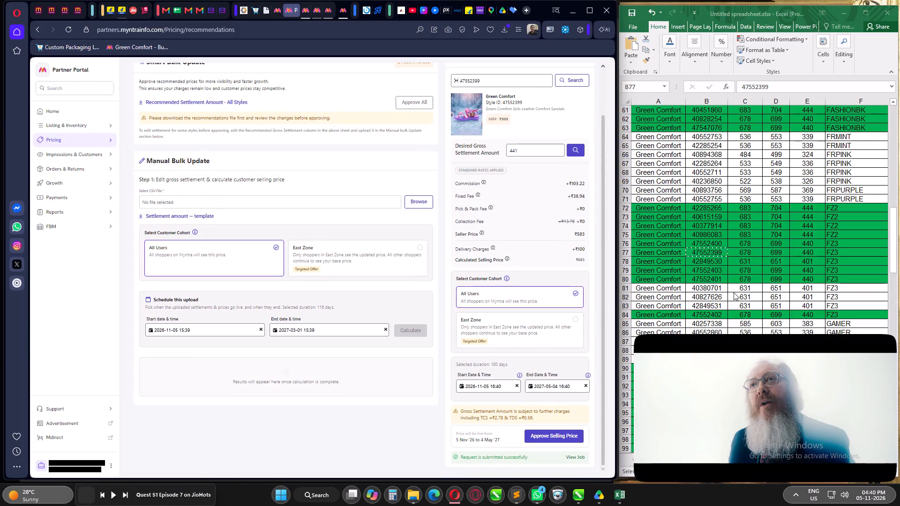
Load style 42849530 from spreadsheet row 78 in the Partner Portal's Update Style section and calculate its price with a desired gross settlement of 441.
click(725, 270)
click(712, 259)
key(ctrl+c)
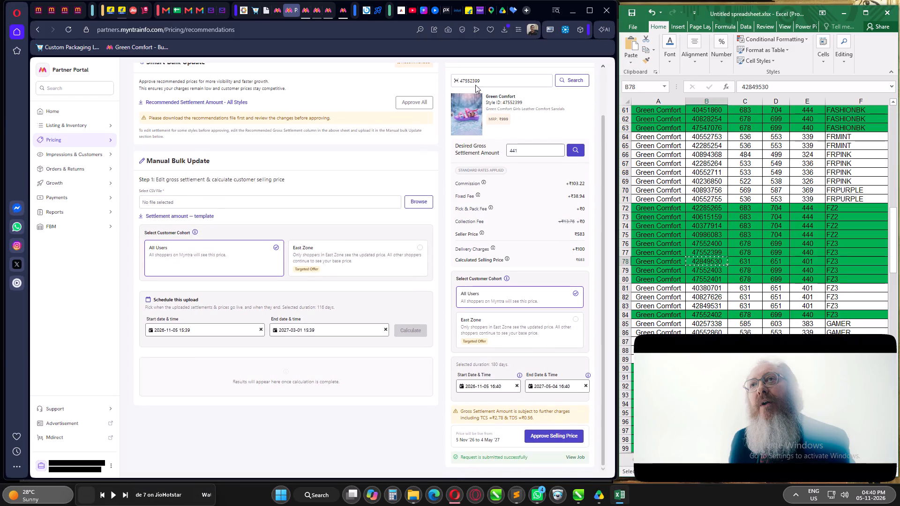
double_click(474, 83)
key(ctrl+v)
key(Return)
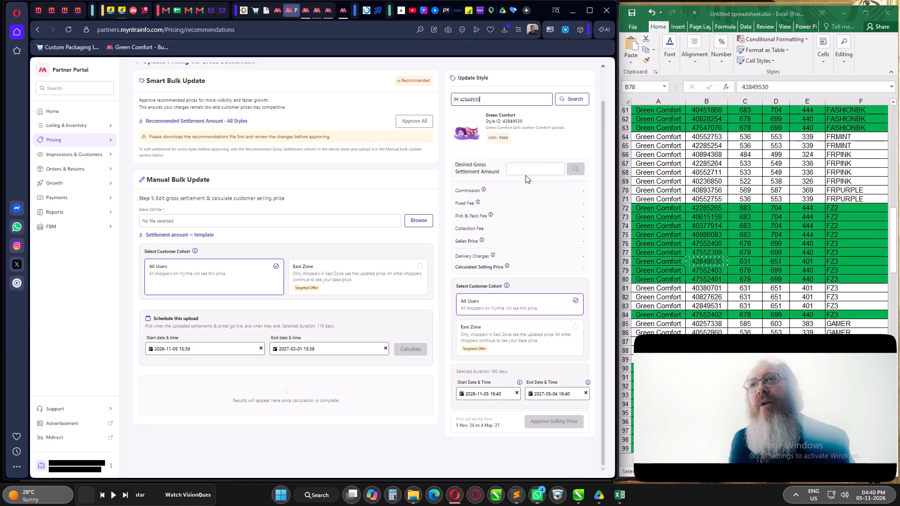
click(533, 164)
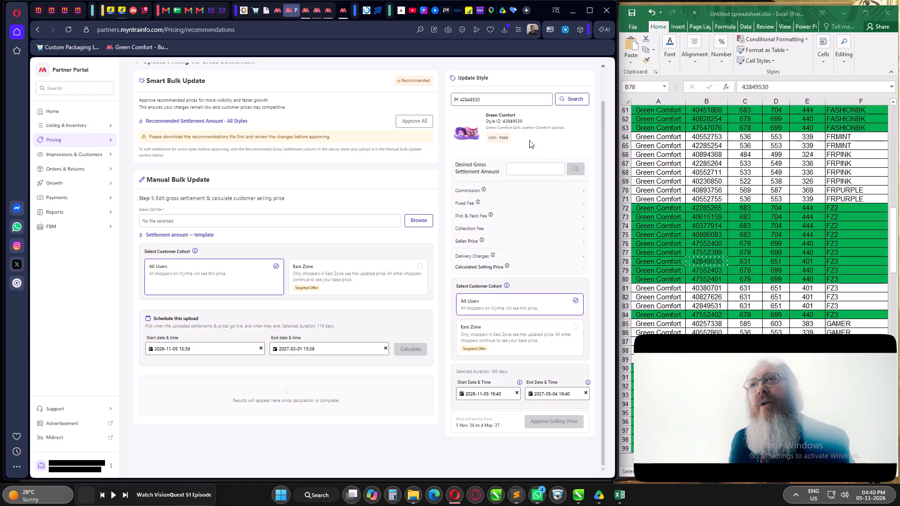
click(526, 166)
text(441)
key(Return)
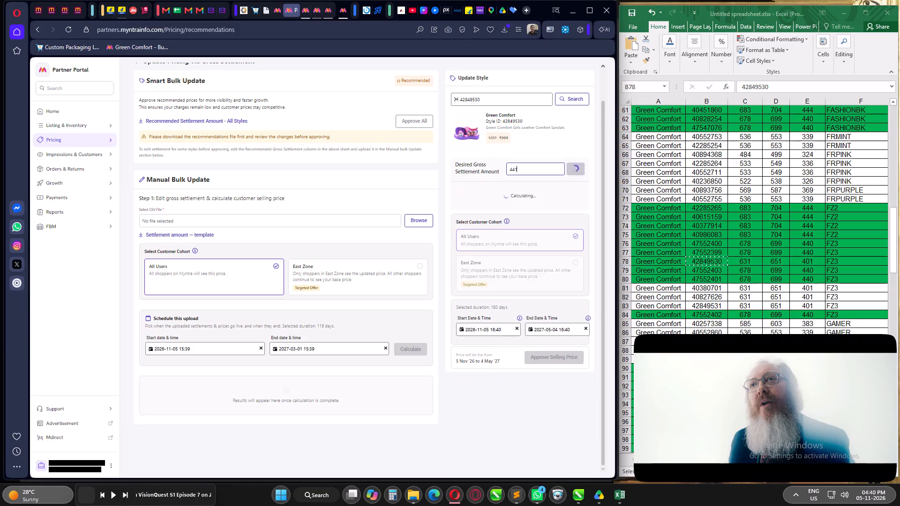
Look up style 42849530 on the Myntra store site to check its listed price.
click(344, 12)
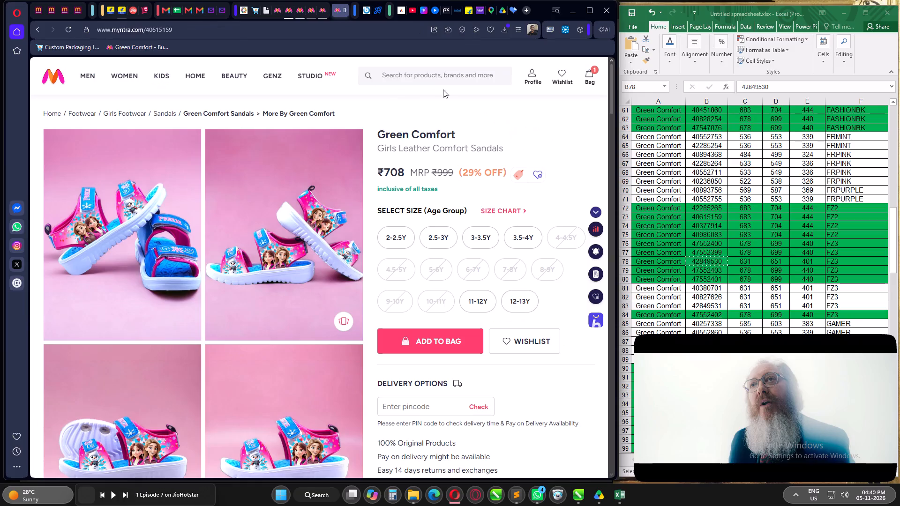
click(438, 81)
key(ctrl+v)
key(Return)
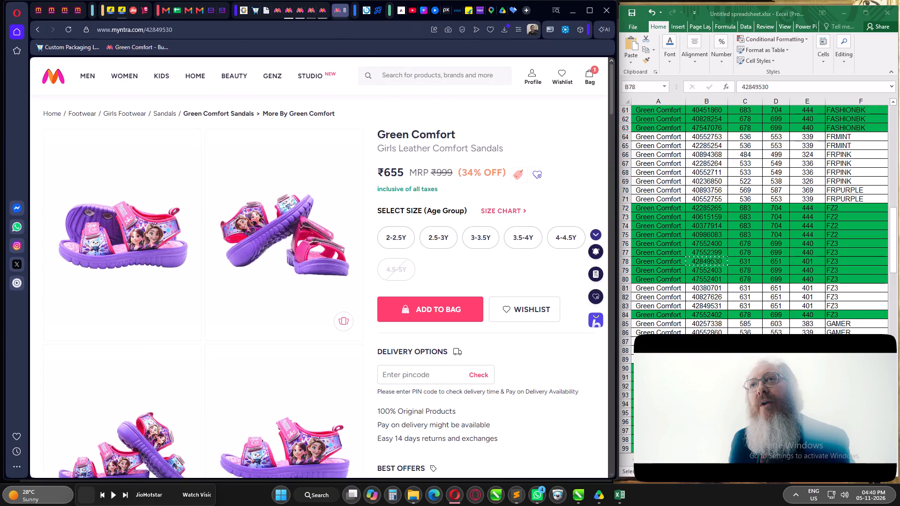
Return to the Partner Portal and approve the All Users selling price for style 42849530 with the standard rate card.
click(287, 15)
scroll(576, 390, down, 3)
click(553, 450)
click(394, 286)
Load style 47552403 from spreadsheet row 79 in the Partner Portal's Update Style section and calculate its price with a desired gross settlement of 441.
click(720, 273)
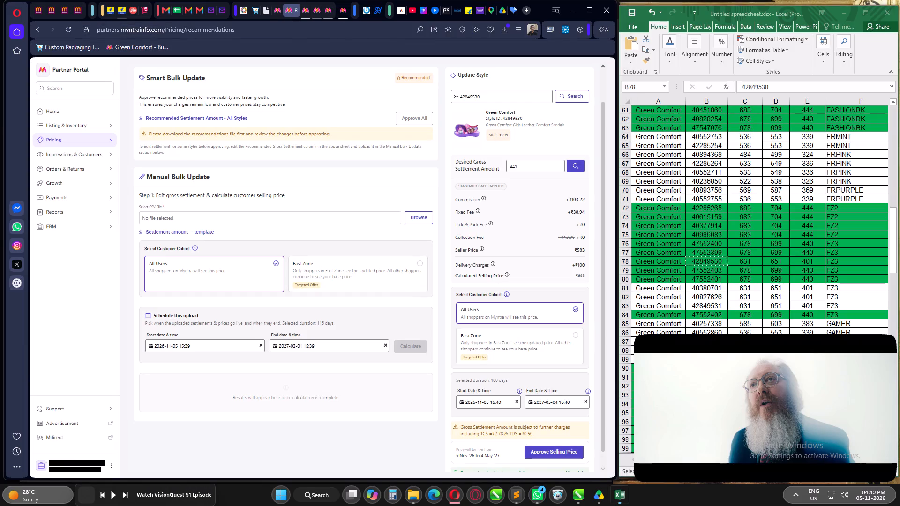
click(712, 270)
key(ctrl+c)
double_click(474, 98)
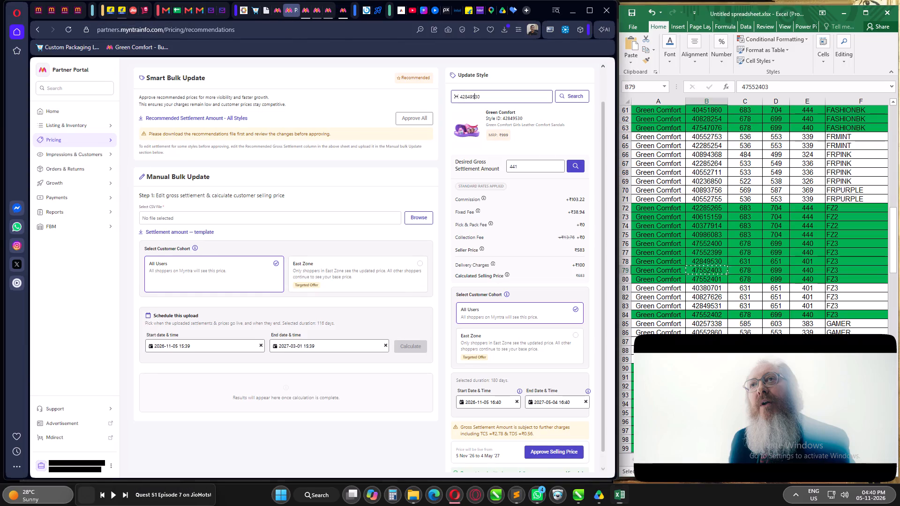
key(ctrl+v)
key(Return)
click(526, 166)
text(441)
key(Return)
Approve the All Users selling price for style 47552403 with the standard rate card.
scroll(543, 405, down, 1)
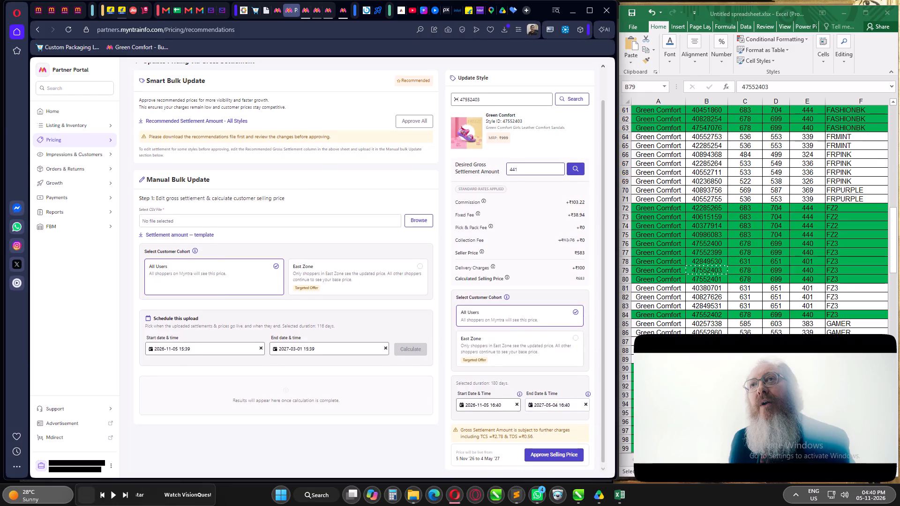
scroll(543, 405, down, 2)
click(562, 459)
click(558, 453)
click(398, 290)
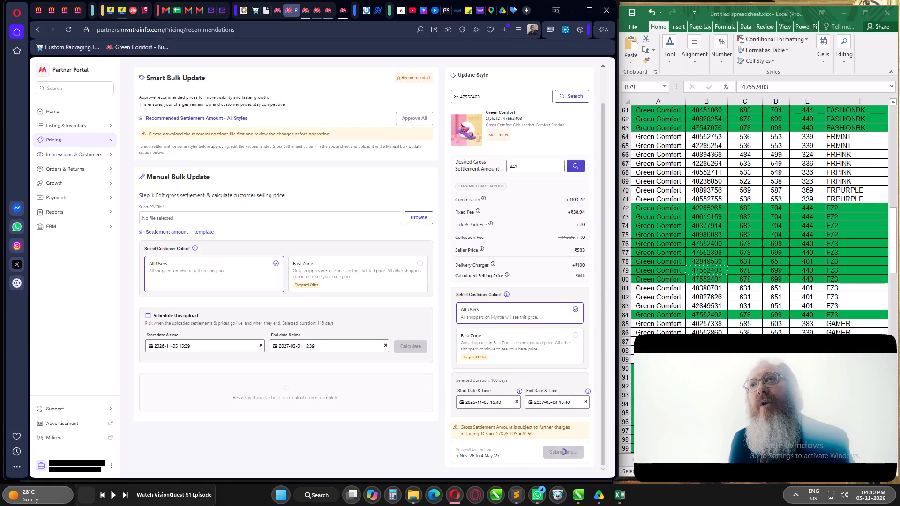
scroll(525, 387, down, 5)
Load style 47552401 from spreadsheet row 80 in the Partner Portal's Update Style section and calculate its price with a desired gross settlement of 441.
click(722, 282)
click(713, 279)
key(ctrl+c)
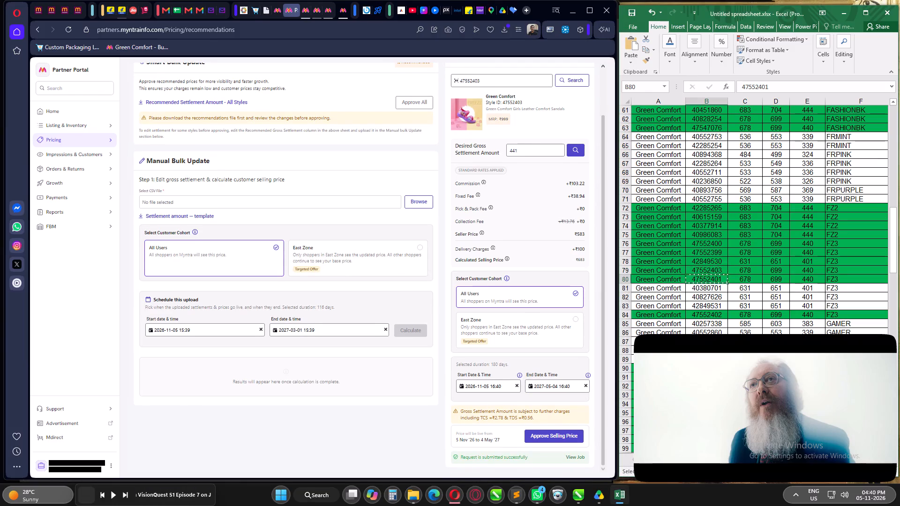
double_click(465, 77)
key(ctrl+v)
key(Return)
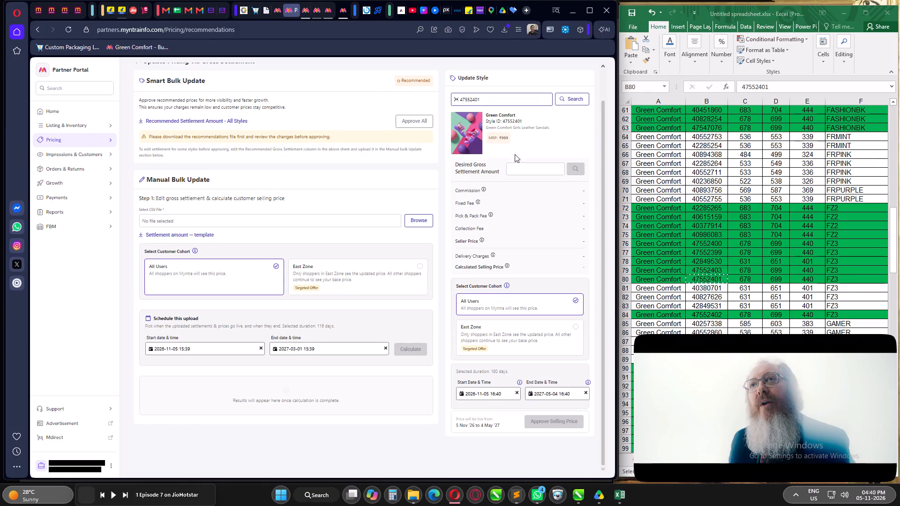
click(523, 168)
text(441)
key(Return)
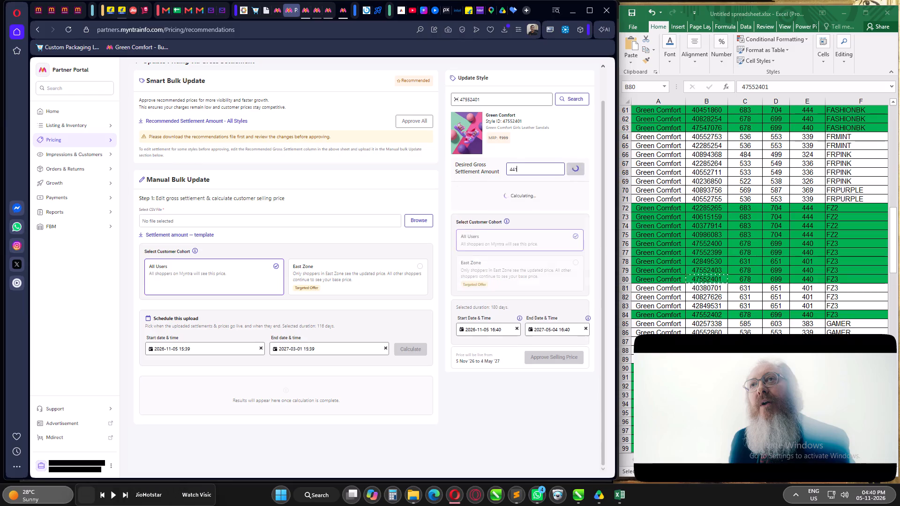
Approve the All Users selling price for style 47552401 with the standard rate card.
scroll(559, 376, down, 4)
click(549, 450)
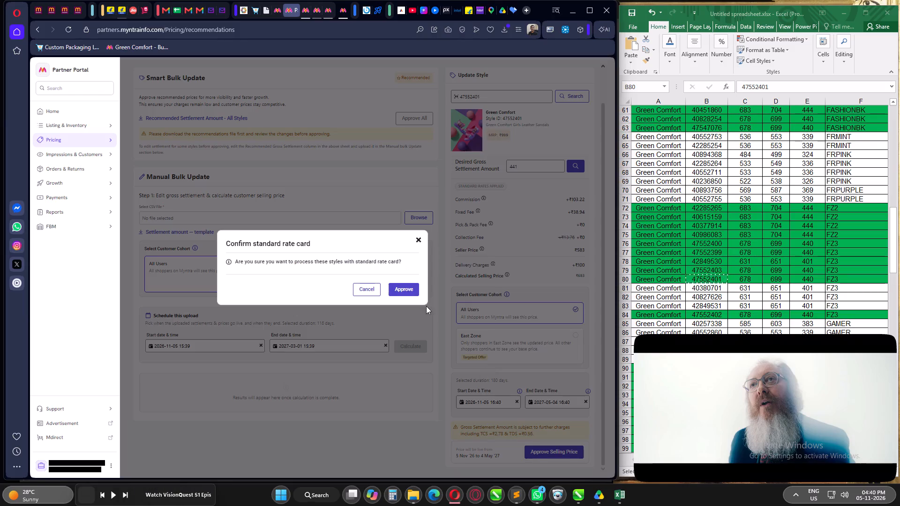
click(408, 290)
Copy style ID 47552402 from spreadsheet row 84 and look it up on the Myntra store site to check its price.
click(721, 313)
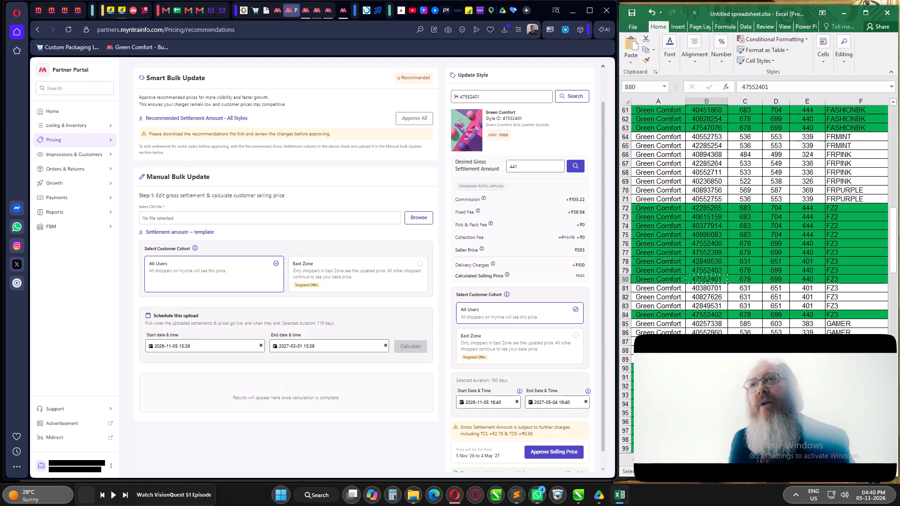
click(714, 313)
key(ctrl+c)
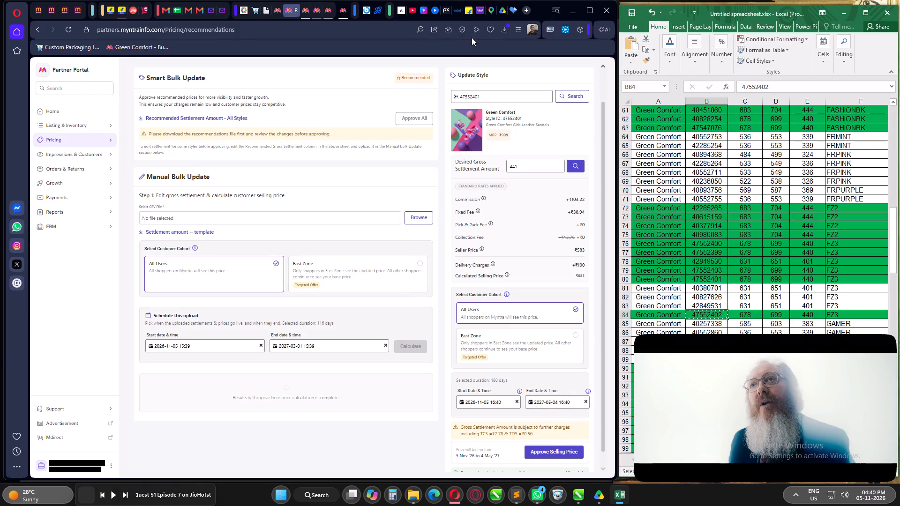
click(346, 13)
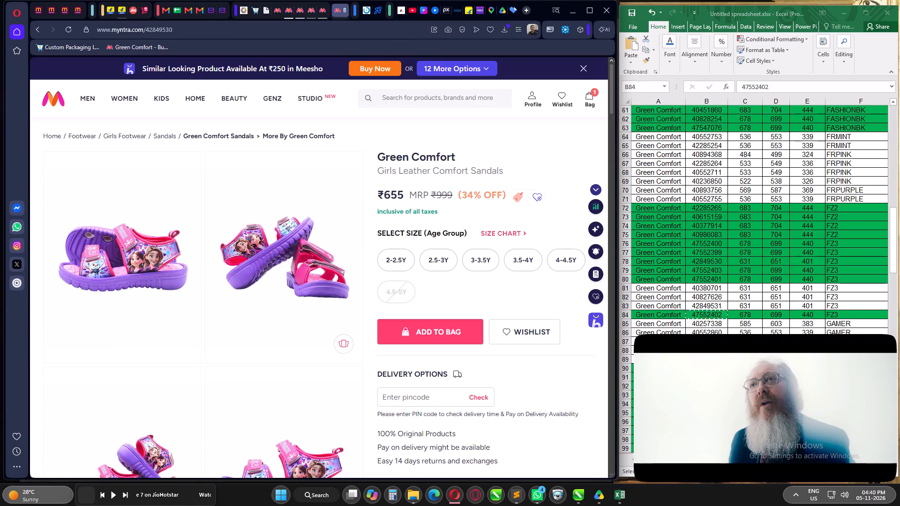
click(466, 97)
key(ctrl+v)
key(Return)
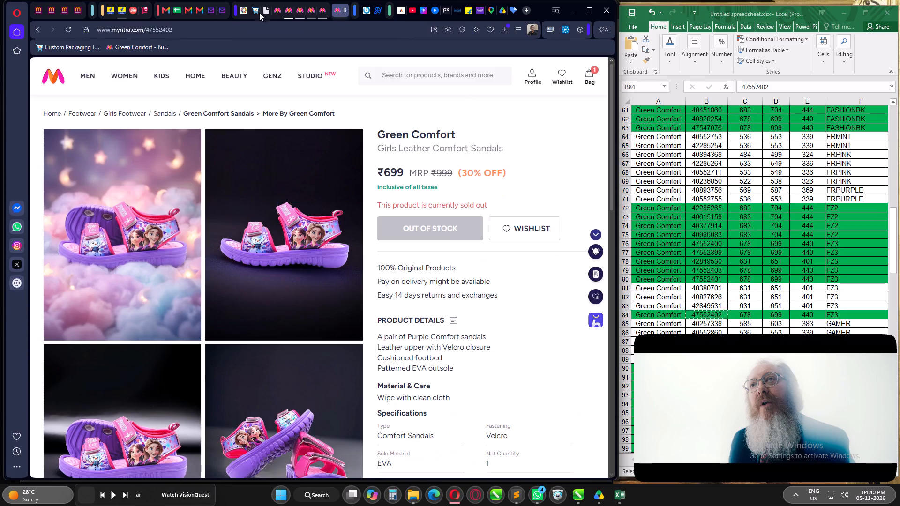
Load style 47552402 in the Partner Portal's Update Style section and calculate its price with a desired gross settlement of 441.
click(288, 13)
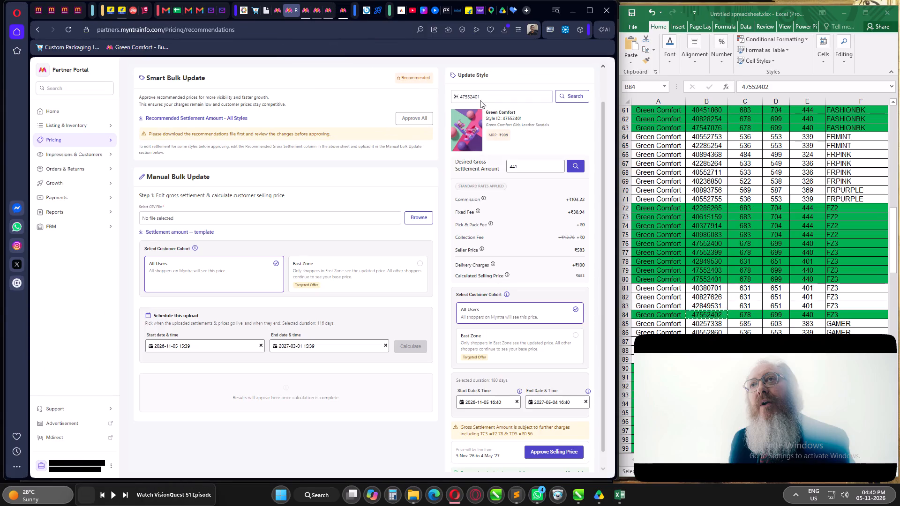
double_click(467, 96)
key(ctrl+v)
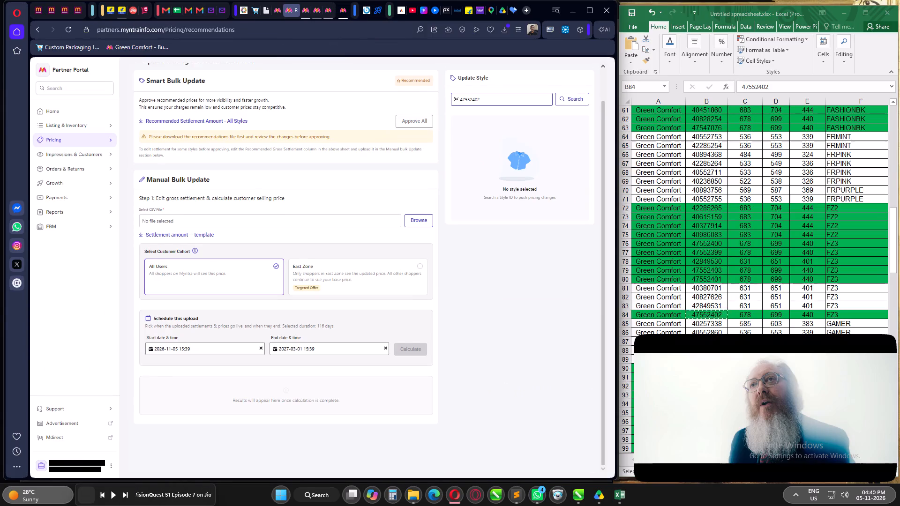
key(Return)
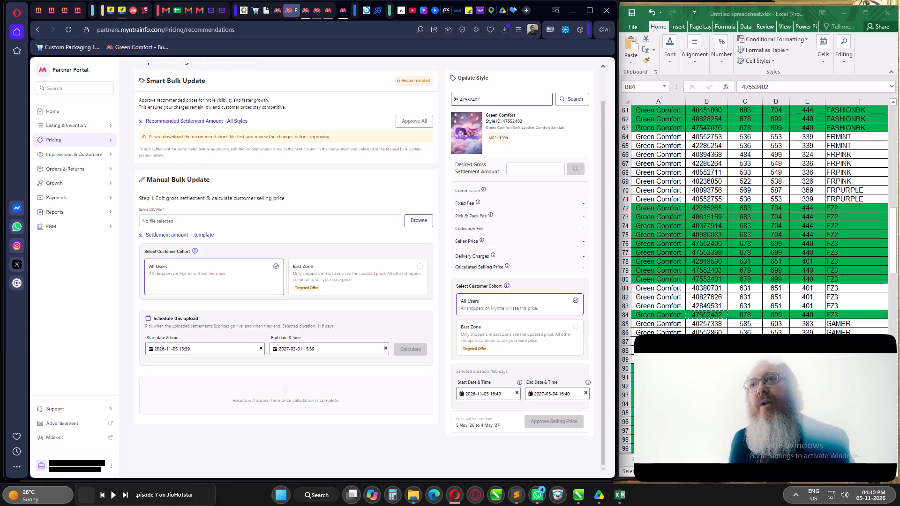
click(542, 168)
text(441)
key(Return)
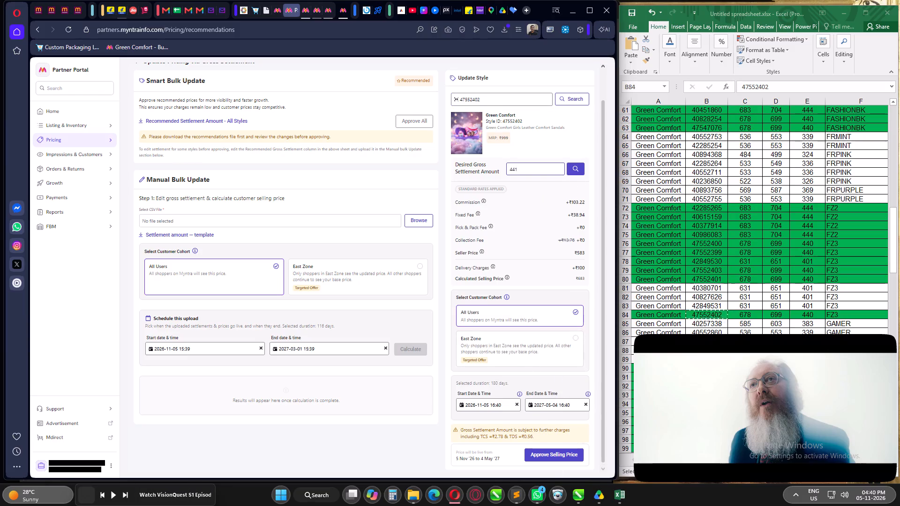
Approve the All Users selling price for style 47552402 with the standard rate card.
click(553, 454)
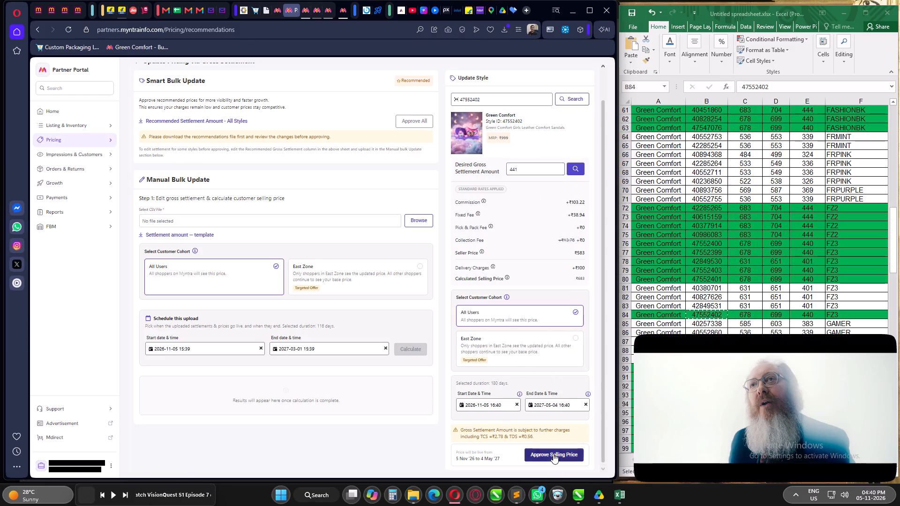
click(406, 287)
scroll(503, 371, down, 4)
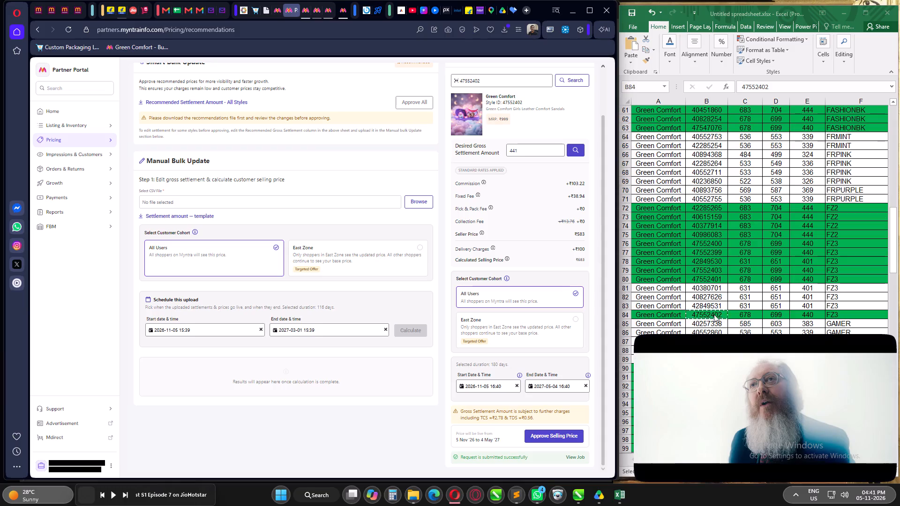
Set the font colour of style ID 47552402 in spreadsheet cell B84 to red and save the workbook.
click(714, 314)
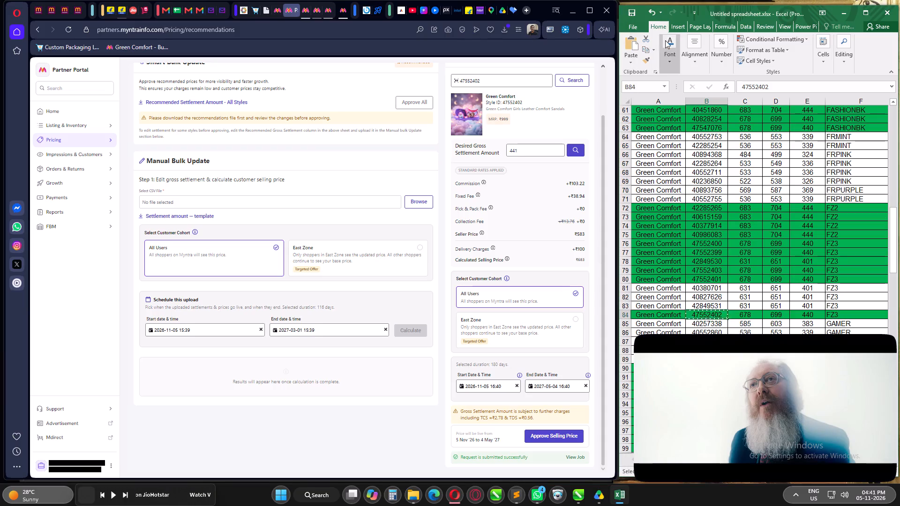
click(670, 60)
click(742, 102)
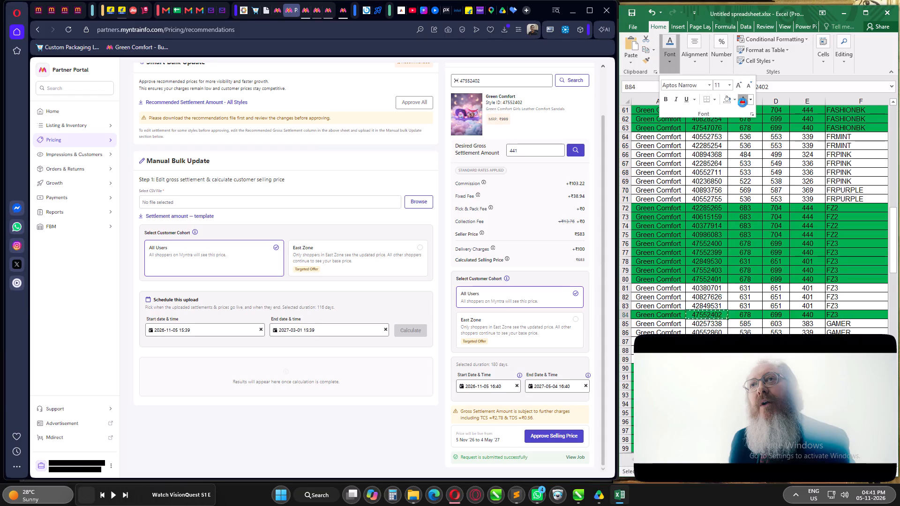
click(741, 295)
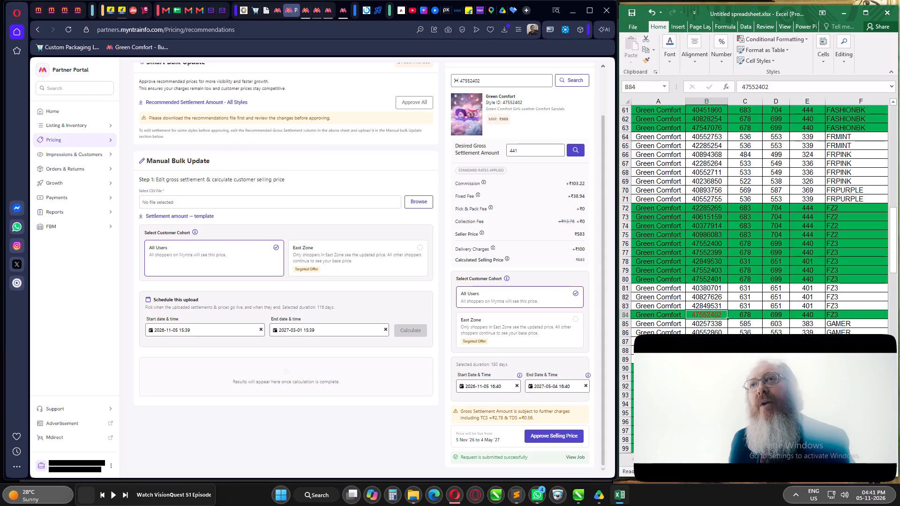
key(ctrl+s)
scroll(748, 271, up, 4)
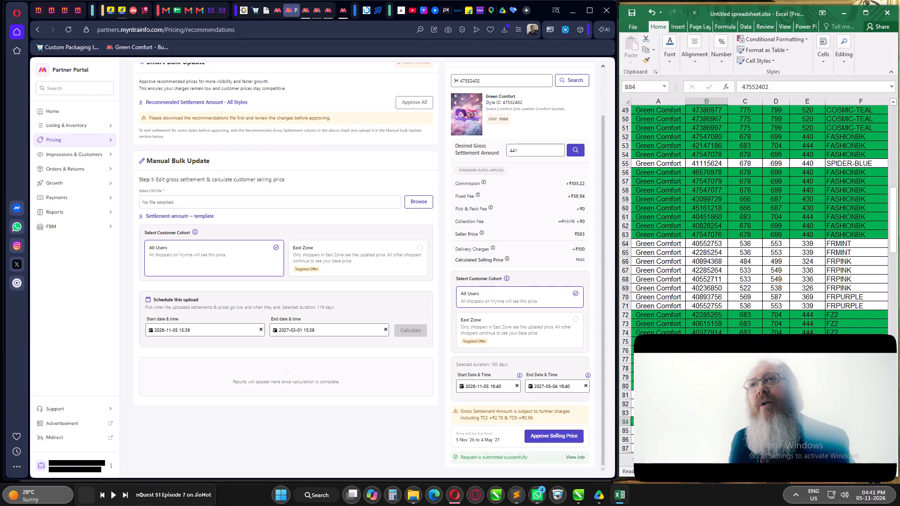
Copy style ID 47547076 from spreadsheet row 63 and look it up on the Myntra store site to check its price.
click(716, 236)
key(ctrl+c)
click(343, 12)
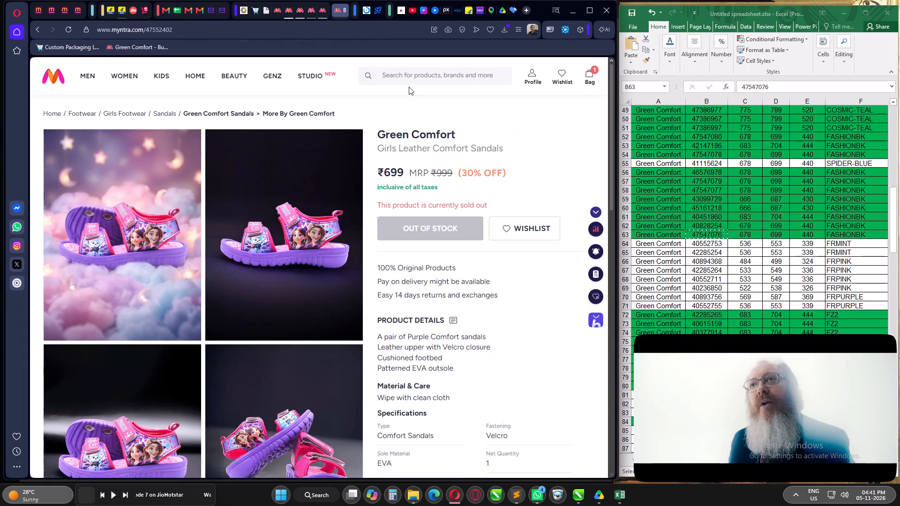
click(429, 77)
key(ctrl+v)
key(Return)
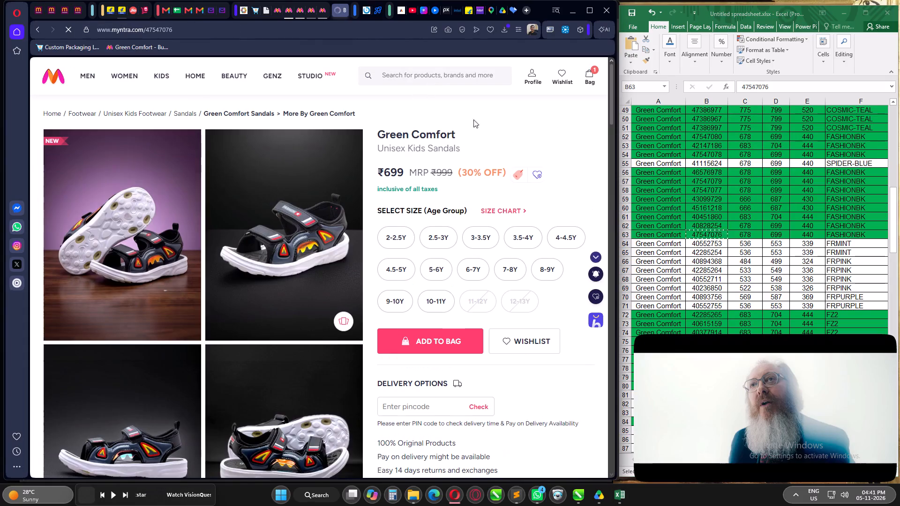
Copy style ID 46576978 from spreadsheet row 56 and look it up on the Myntra store site to check its price.
click(715, 171)
click(707, 171)
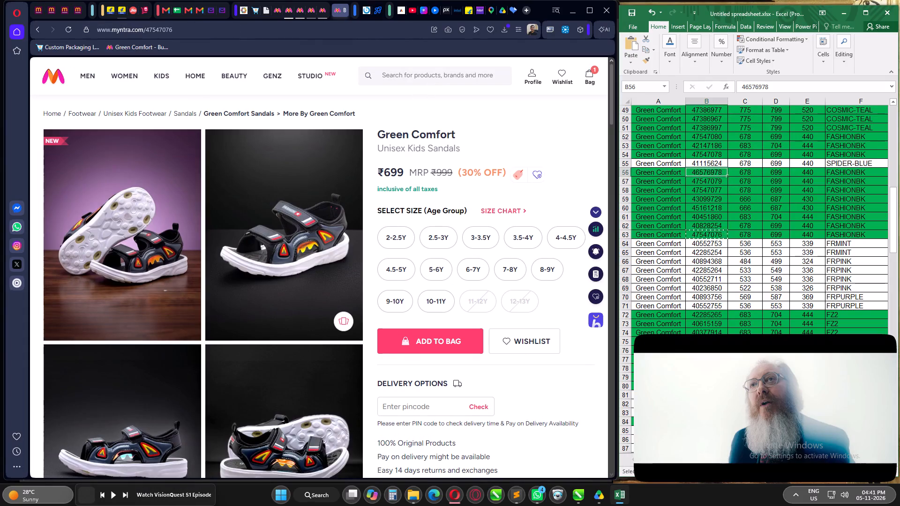
key(ctrl+c)
click(484, 78)
key(ctrl+v)
key(Return)
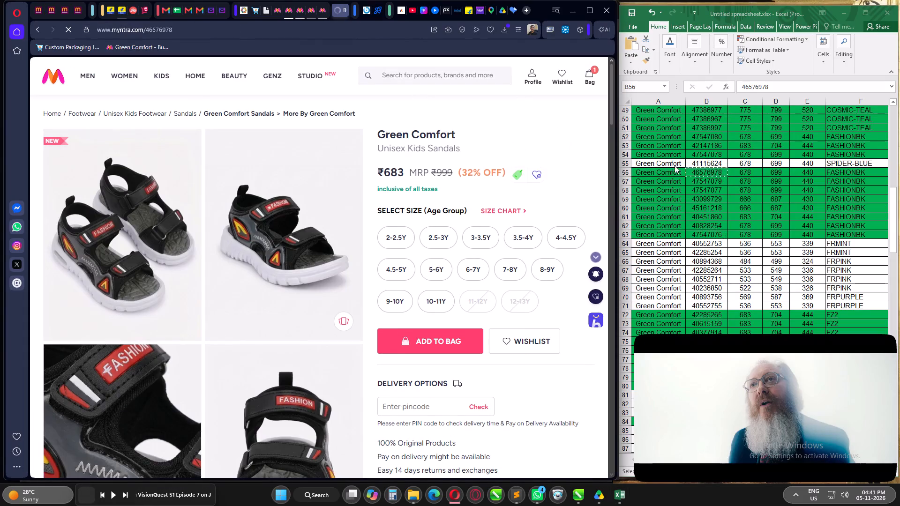
Copy style ID 47547079 from spreadsheet row 57 and search for it on the Myntra store site.
click(675, 165)
click(706, 178)
key(ctrl+c)
click(487, 77)
key(ctrl+v)
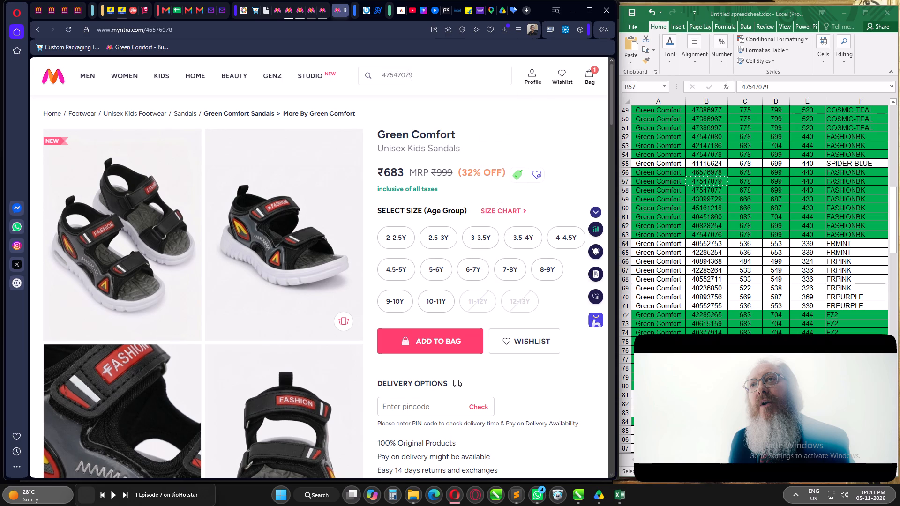
key(Return)
Copy style ID 47547077 from spreadsheet row 58 and look it up on the Myntra store site to check its price.
click(712, 187)
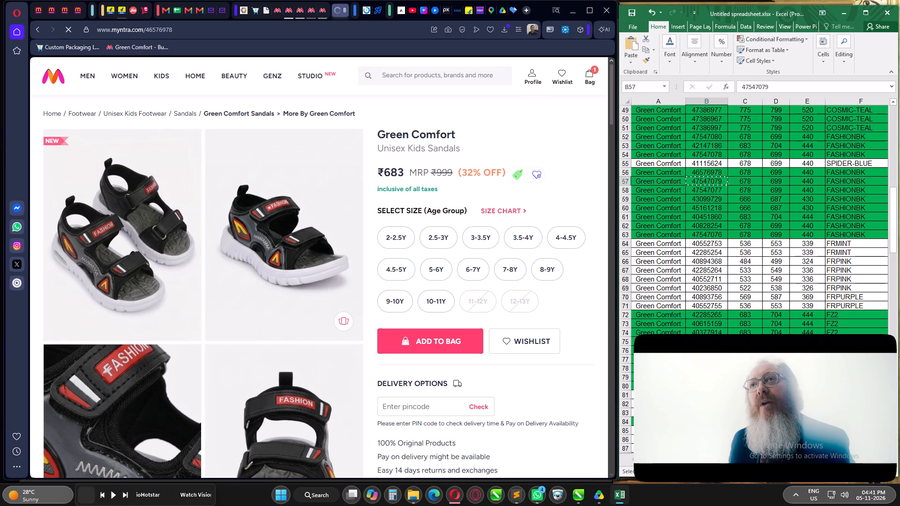
click(721, 192)
key(ctrl+c)
click(478, 73)
key(ctrl+v)
key(Return)
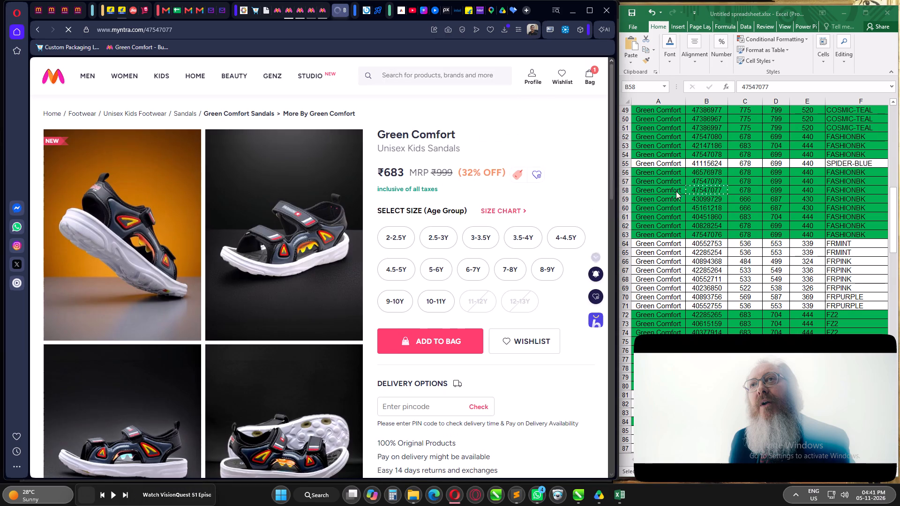
Copy style ID 43099729 from spreadsheet row 59 and look it up on the Myntra store site to check its price.
click(704, 208)
click(709, 200)
key(ctrl+c)
click(472, 80)
key(ctrl+v)
key(Return)
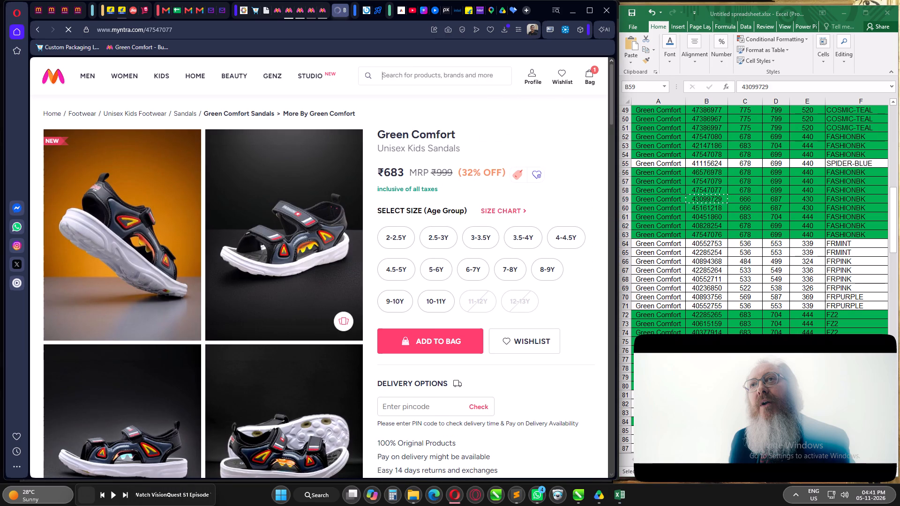
Copy style ID 45161218 from spreadsheet row 60 and look it up on the Myntra store site to check its price.
click(717, 213)
click(713, 210)
key(ctrl+c)
click(461, 79)
key(ctrl+v)
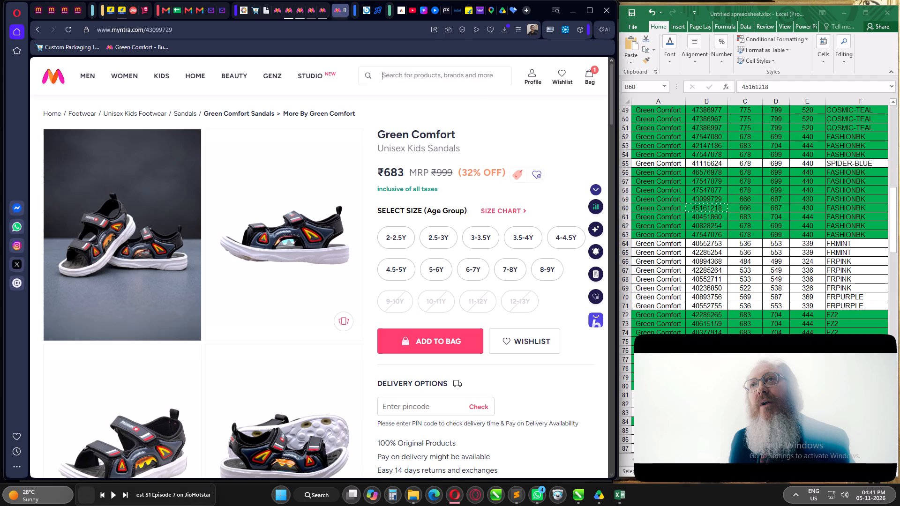
key(Return)
Copy style ID 40451860 from spreadsheet row 61 and look it up on the Myntra store site to check its price.
click(727, 223)
click(720, 219)
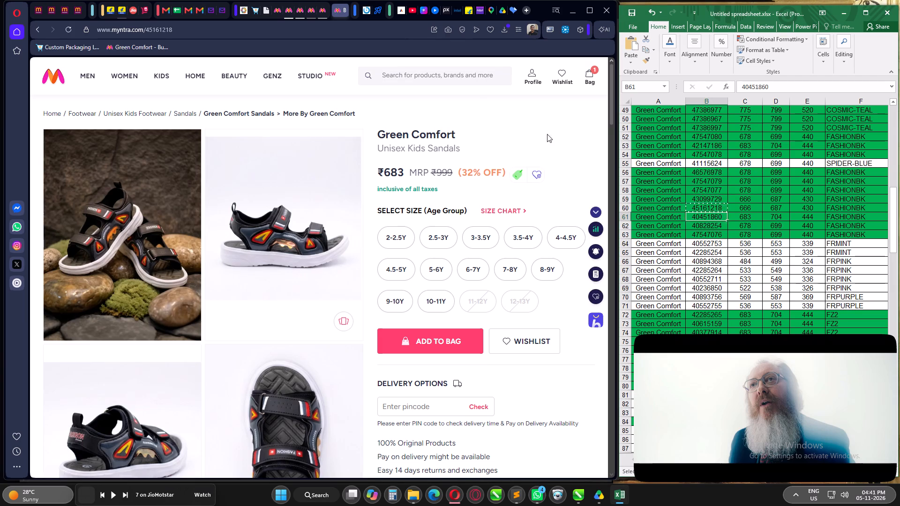
key(ctrl+c)
click(460, 78)
key(ctrl+v)
key(Return)
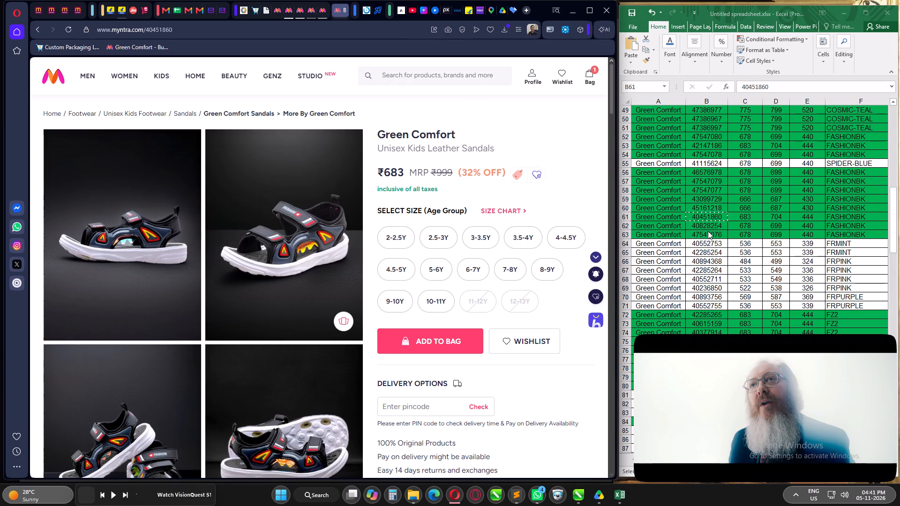
Try to look up style ID 40828254 from spreadsheet row 62 on the Myntra store site.
click(708, 231)
ctrl+click(711, 229)
key(ctrl+c)
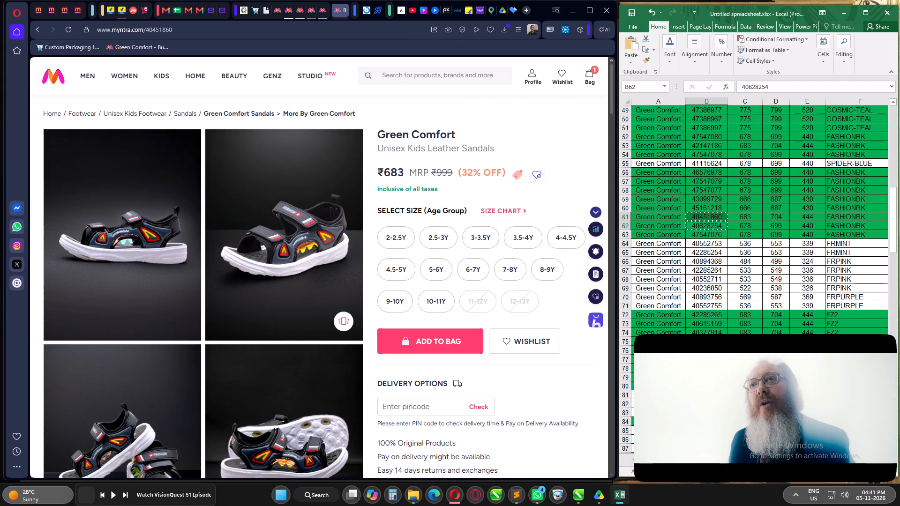
click(476, 78)
key(ctrl+v)
key(Return)
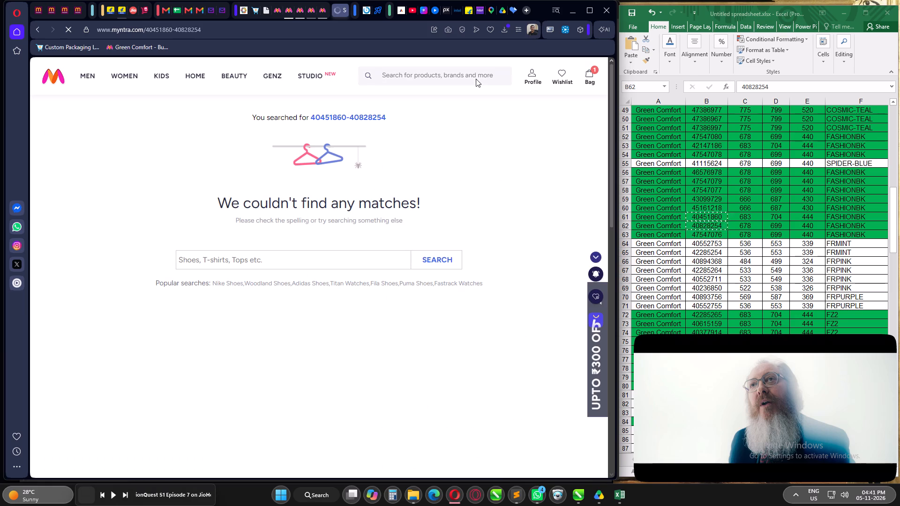
Copy style ID 47547078 from spreadsheet row 54 and look it up on the Myntra store site to check its price.
click(721, 206)
scroll(715, 219, up, 4)
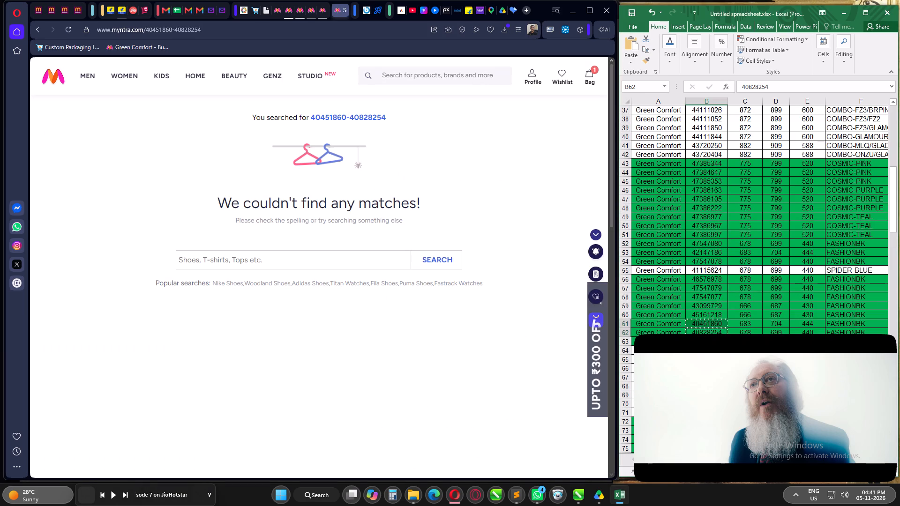
click(712, 264)
key(ctrl+c)
click(476, 75)
key(ctrl+v)
key(Return)
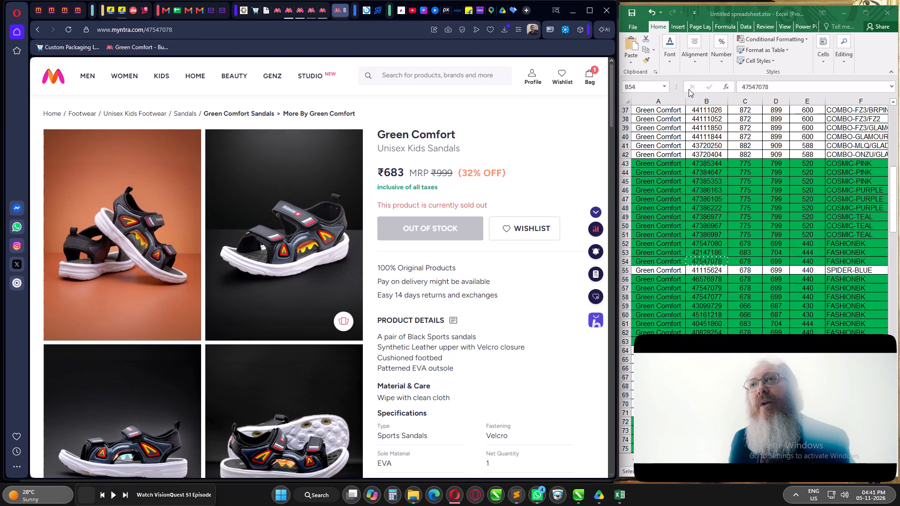
Set the font colour of style ID 47547078 in spreadsheet cell B54 to red.
click(667, 55)
click(668, 60)
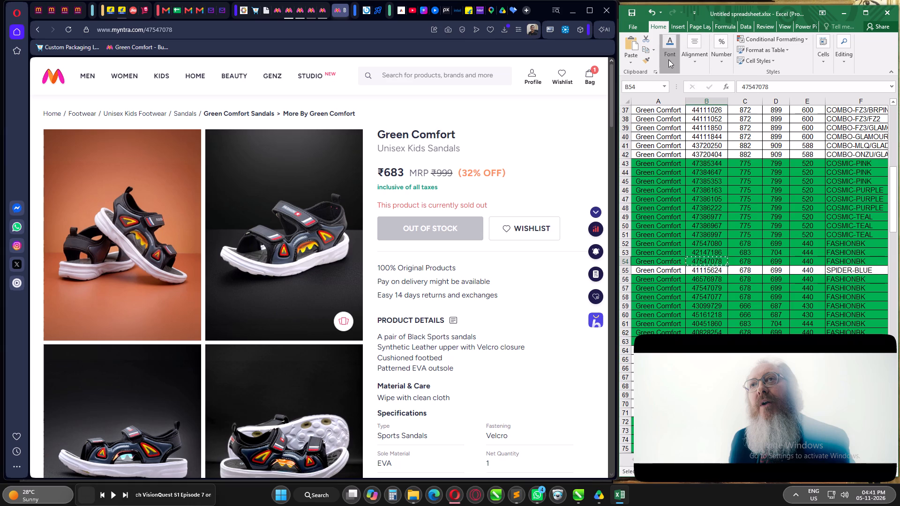
click(744, 102)
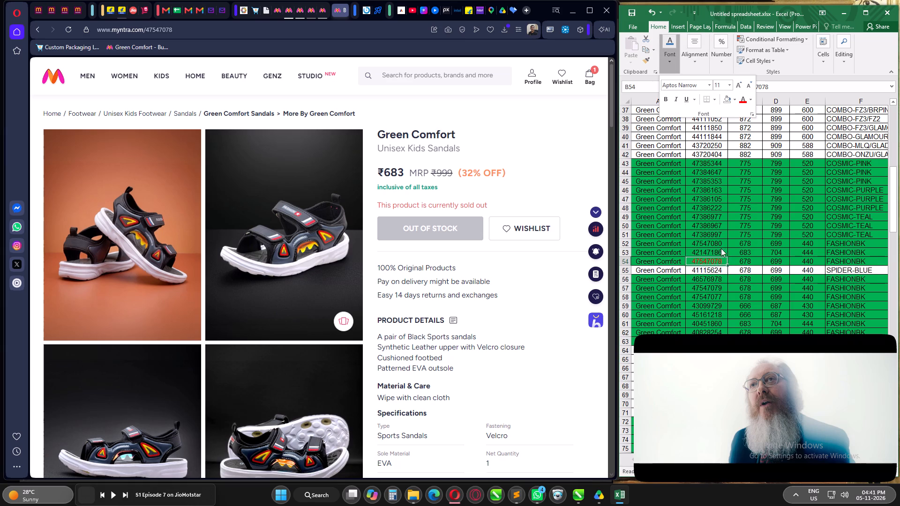
Copy style ID 42147186 from spreadsheet row 53 and look it up on the Myntra store site to check its price.
click(720, 248)
click(715, 252)
key(ctrl+c)
click(451, 74)
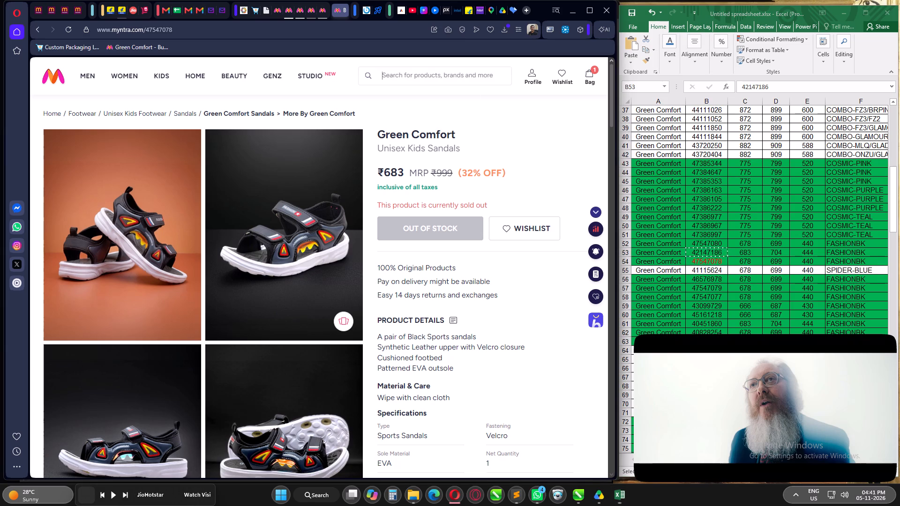
key(ctrl+v)
key(Return)
Copy style ID 47386977 from spreadsheet row 49 and look it up on the Myntra store site to check its price.
click(693, 205)
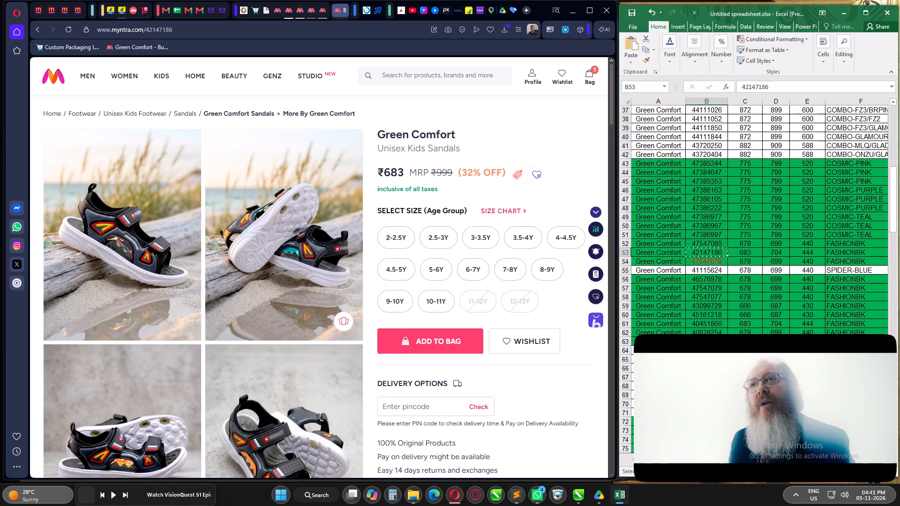
click(704, 217)
key(ctrl+c)
click(463, 76)
key(ctrl+v)
key(Return)
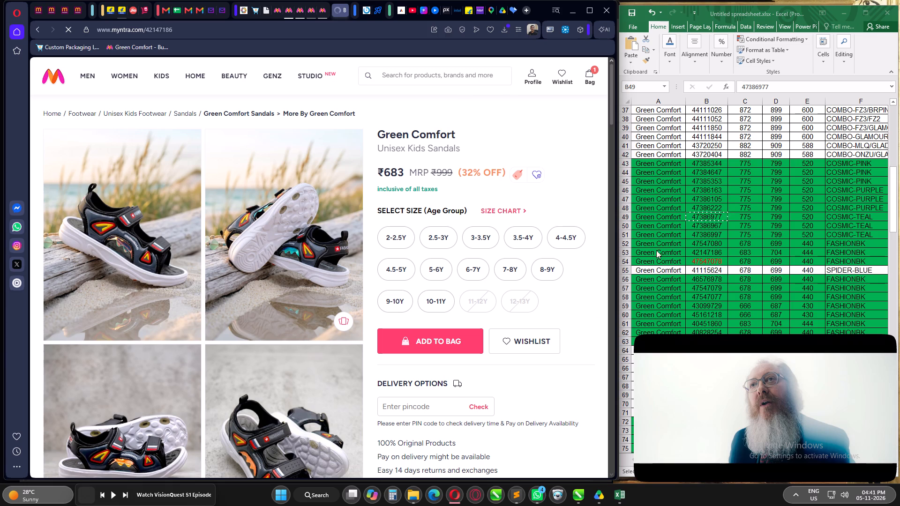
click(399, 77)
key(ctrl+v)
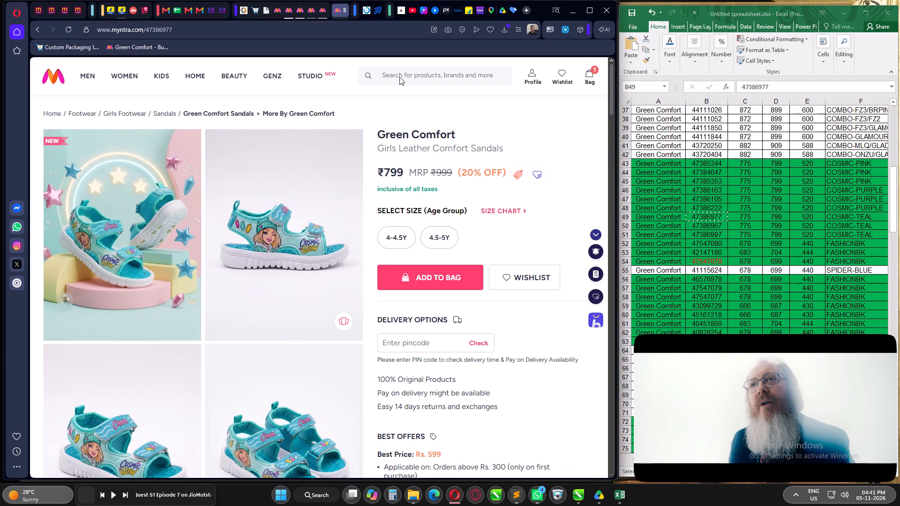
Copy style ID 47546198 from spreadsheet row 20 and look it up on the Myntra store site to check its price.
click(735, 227)
scroll(720, 272, up, 6)
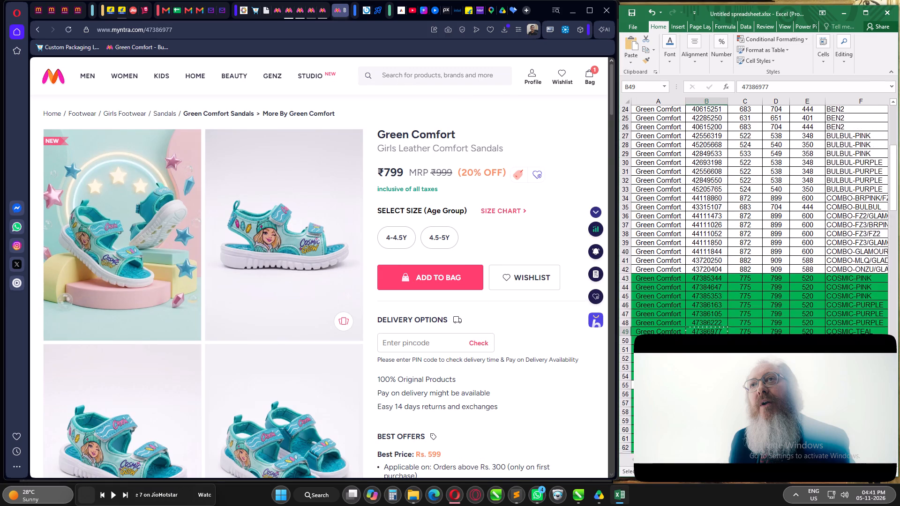
scroll(724, 268, up, 5)
click(708, 252)
key(ctrl+c)
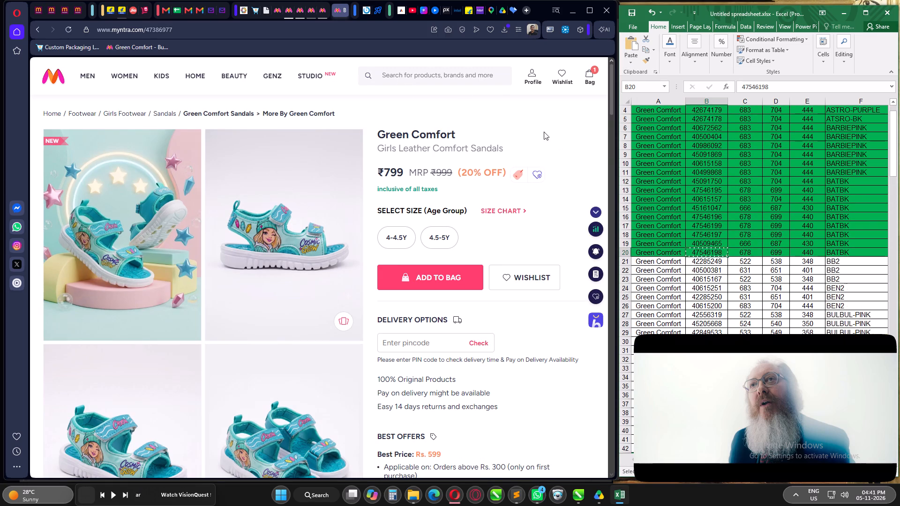
click(486, 72)
key(ctrl+v)
key(Return)
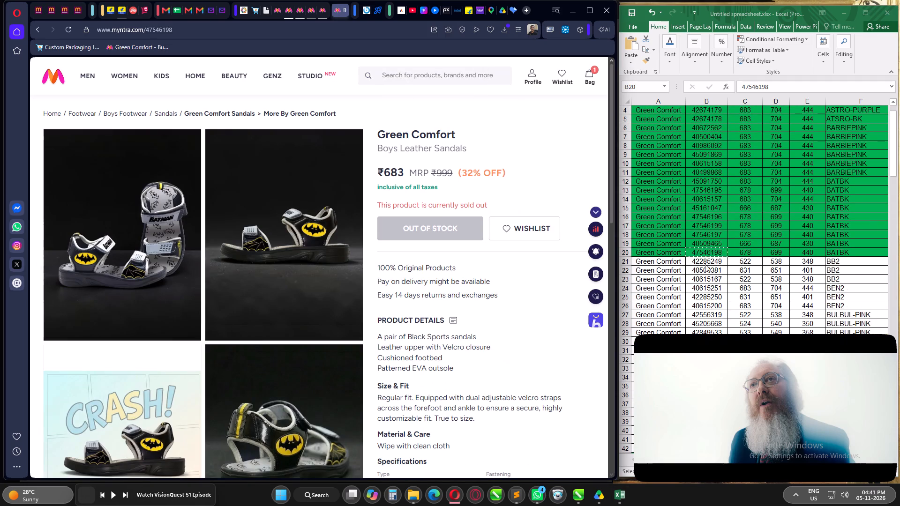
Set the font colour of style ID 47546198 in spreadsheet cell B20 to red.
click(712, 247)
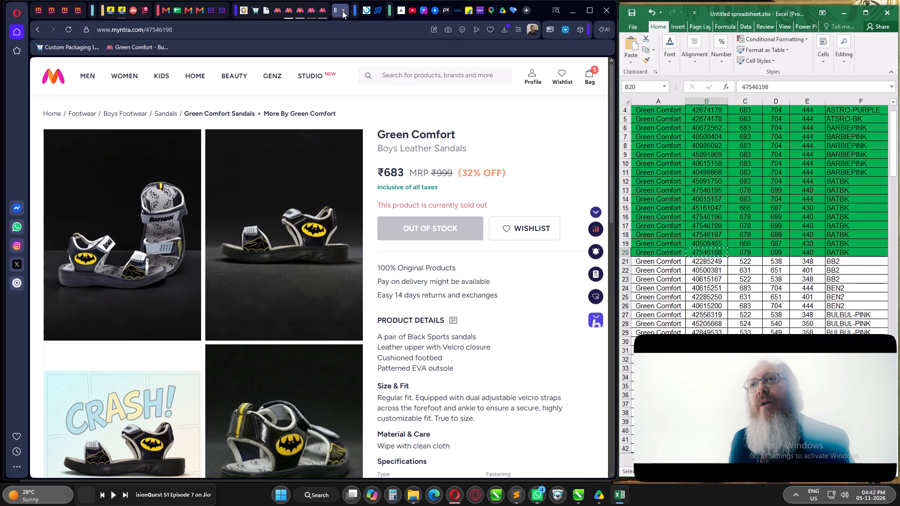
click(672, 52)
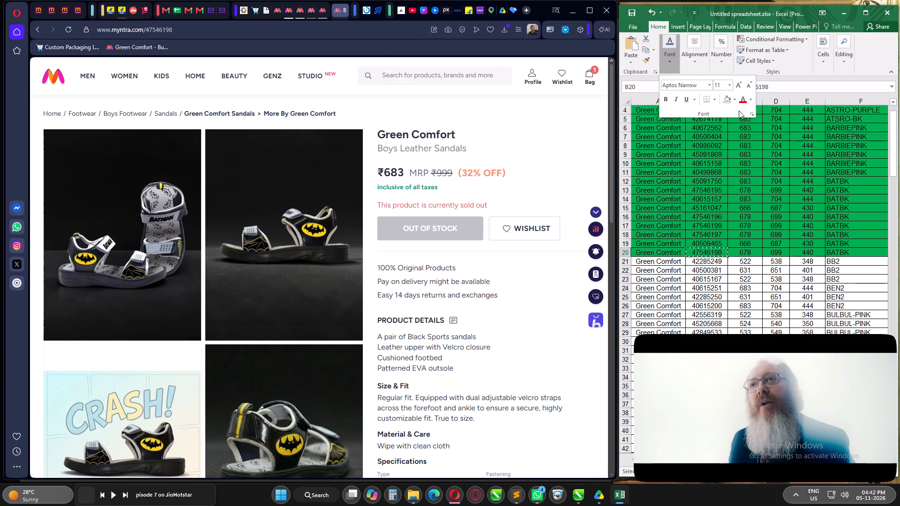
click(744, 101)
Copy style ID 40509465 from spreadsheet row 19 and look it up on the Myntra store site to check its price.
click(709, 238)
click(710, 240)
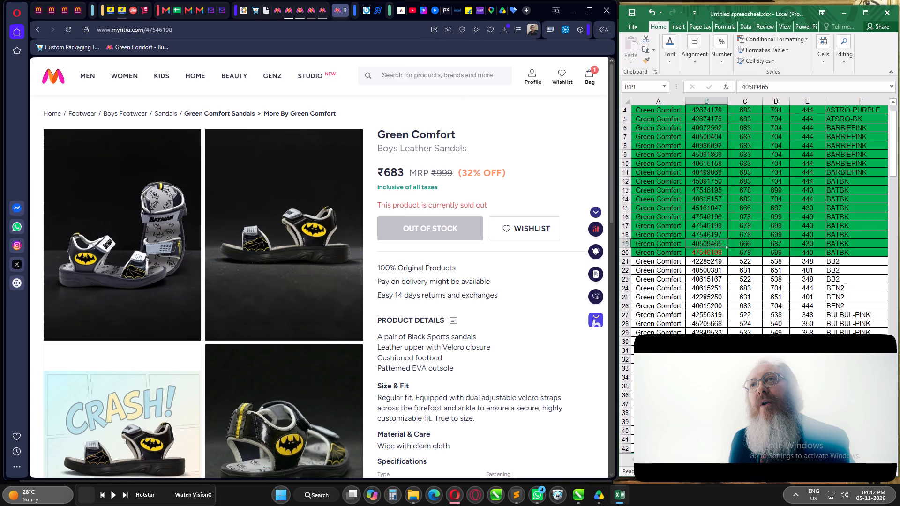
key(ctrl+c)
click(480, 88)
click(473, 77)
key(ctrl+v)
key(Return)
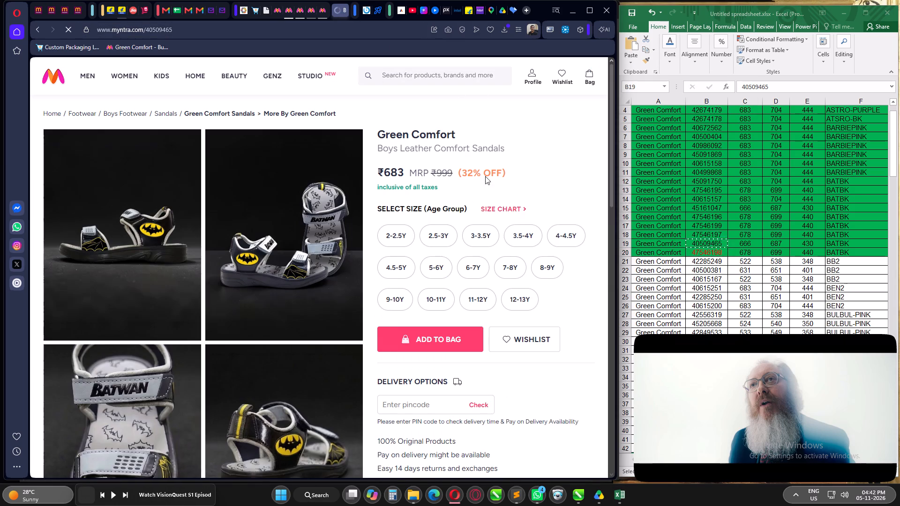
Copy style ID 47551464 from spreadsheet row 90 and look it up on the Myntra store site to check its price.
click(679, 283)
scroll(684, 243, down, 18)
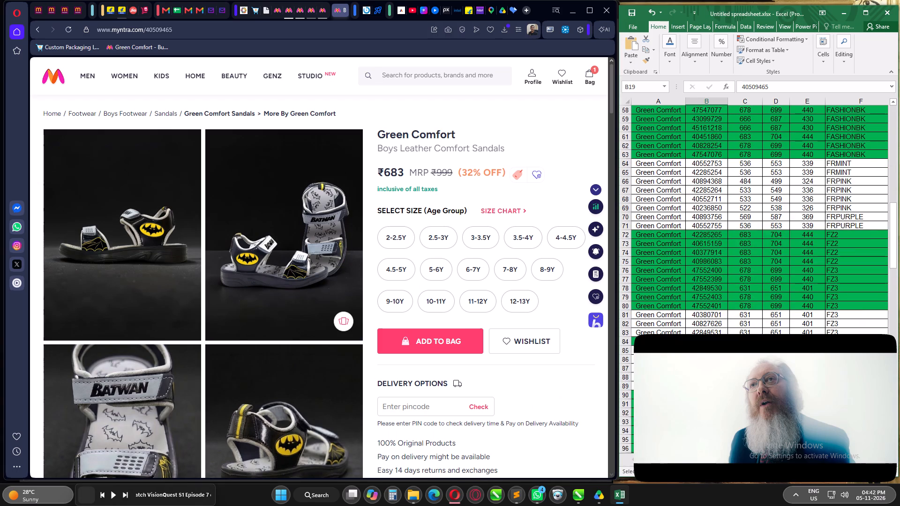
scroll(707, 246, up, 3)
scroll(707, 246, down, 12)
scroll(710, 243, up, 2)
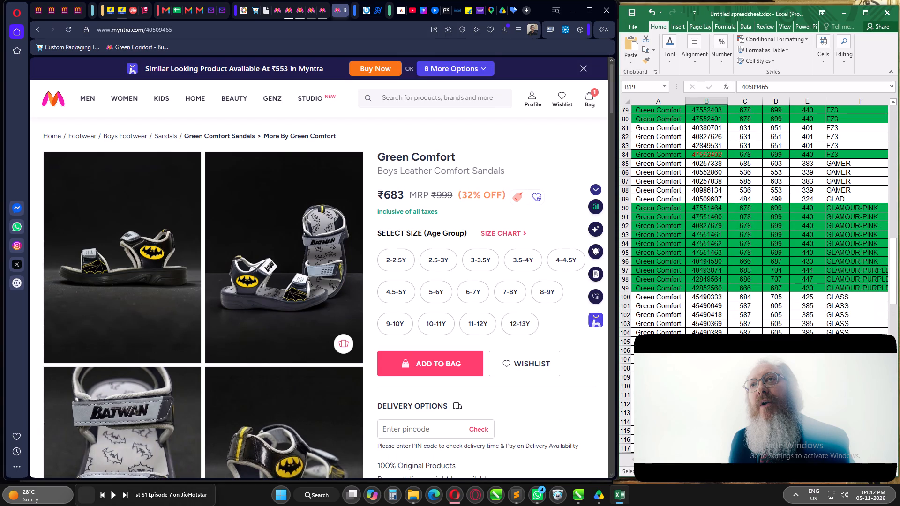
click(717, 207)
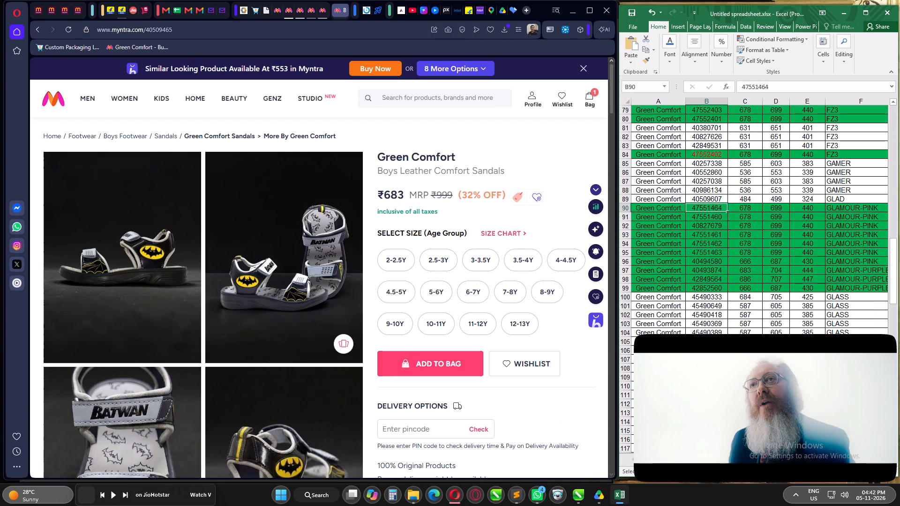
key(ctrl+c)
click(457, 93)
key(ctrl+v)
key(Return)
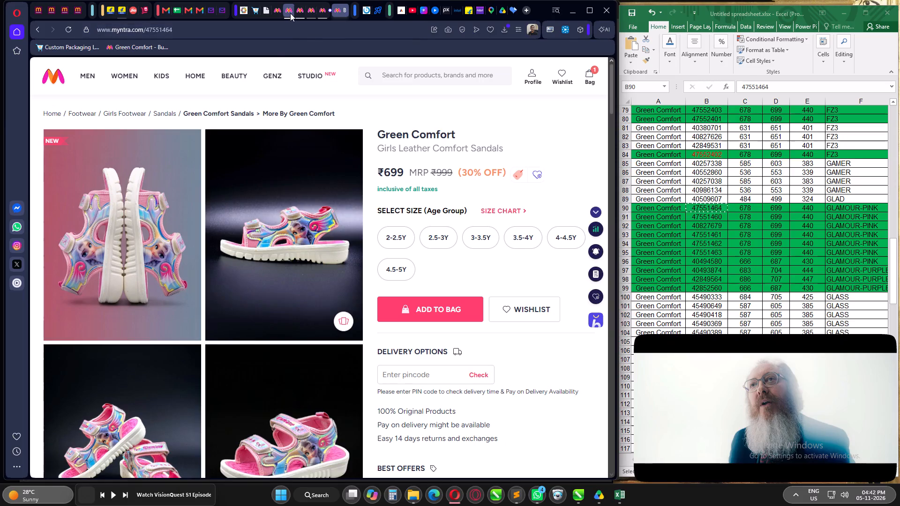
Copy style ID 42852560 from spreadsheet row 99 and look it up on the Myntra store site to check its price.
click(704, 274)
click(707, 289)
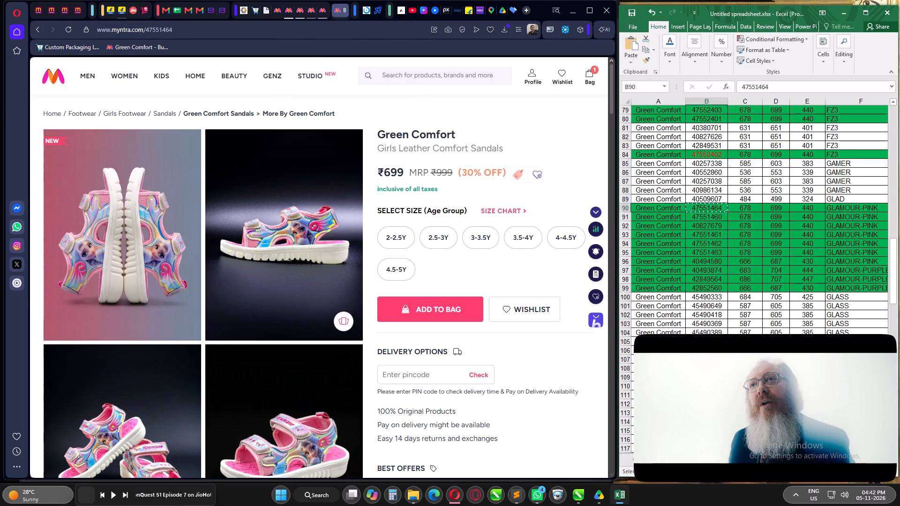
key(ctrl+c)
click(448, 75)
key(ctrl+v)
key(Return)
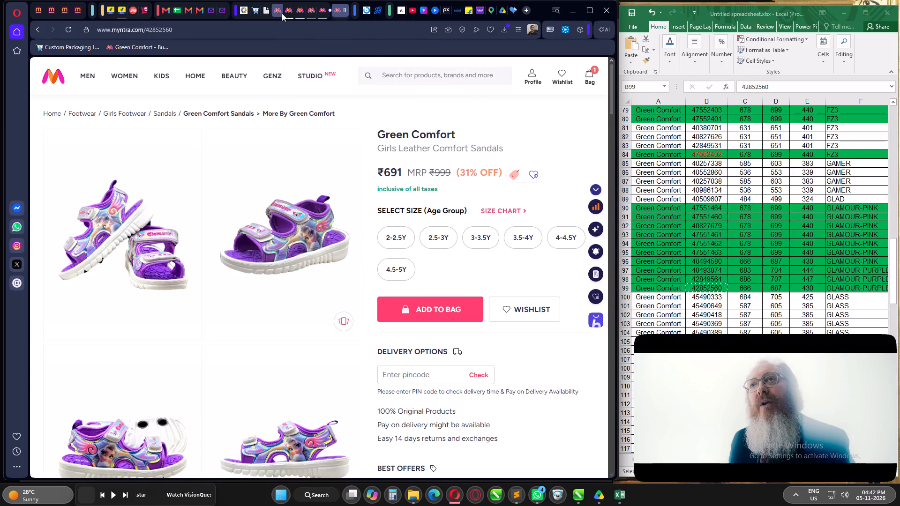
Copy style ID 47551464 from spreadsheet row 90 and search for it under Update Style in the Partner Portal.
click(287, 13)
click(721, 207)
click(711, 208)
key(ctrl+c)
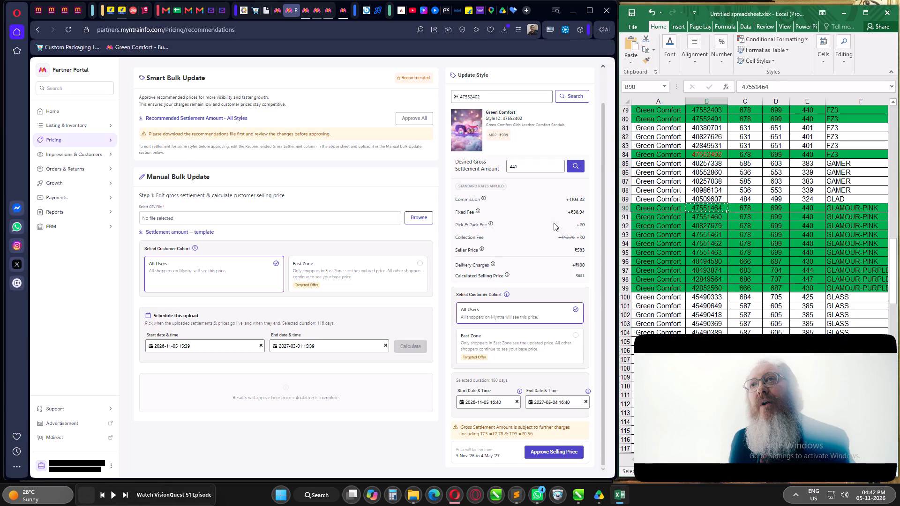
scroll(512, 220, up, 3)
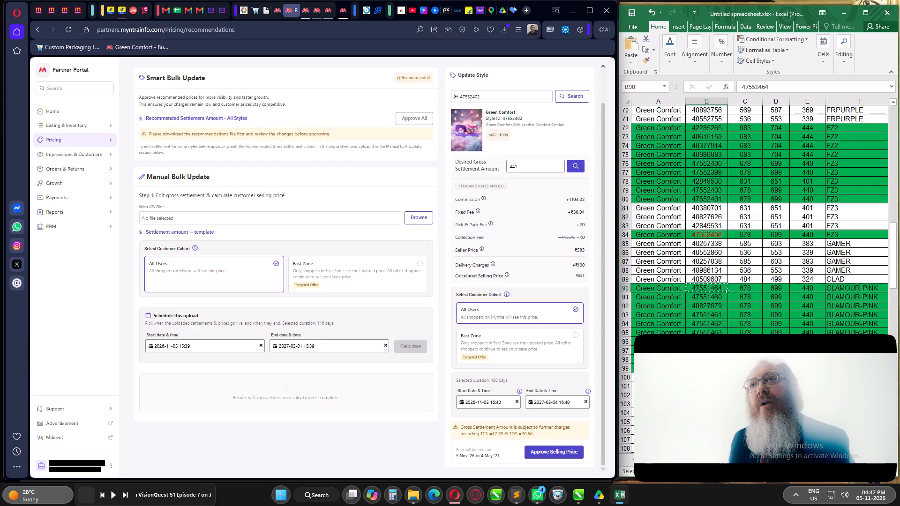
click(475, 98)
key(ctrl+v)
key(ctrl+a)
key(ctrl+v)
key(Return)
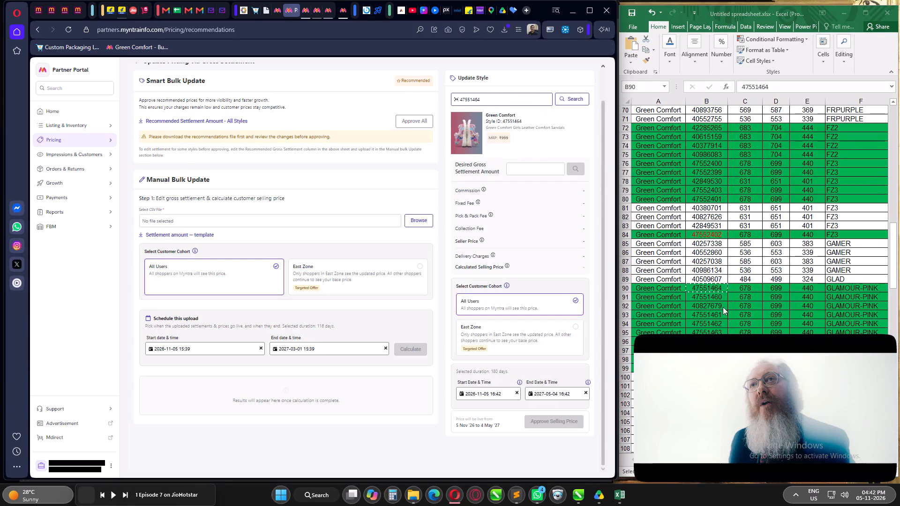
Set the desired gross settlement amount of style 47551464 to 441 and approve its selling price with the standard rate card.
click(705, 278)
scroll(705, 278, down, 2)
click(533, 169)
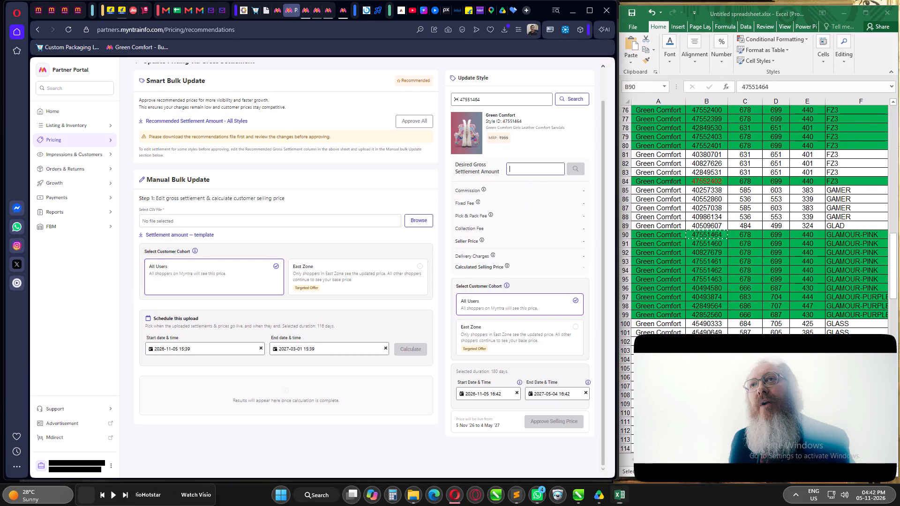
text(441)
key(Return)
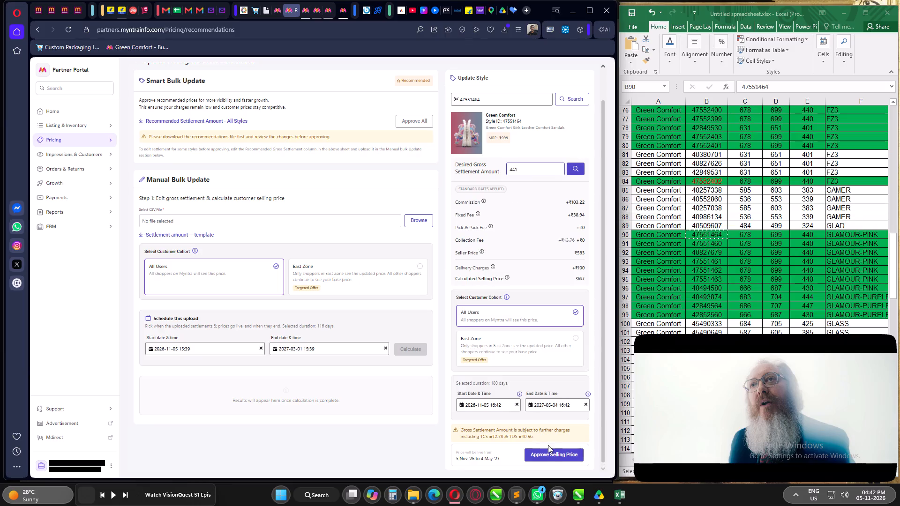
click(552, 461)
click(399, 291)
Look up style ID 47551460 from spreadsheet row 91 in the Partner Portal, set its gross settlement amount to 441 and approve the selling price.
scroll(481, 326, down, 2)
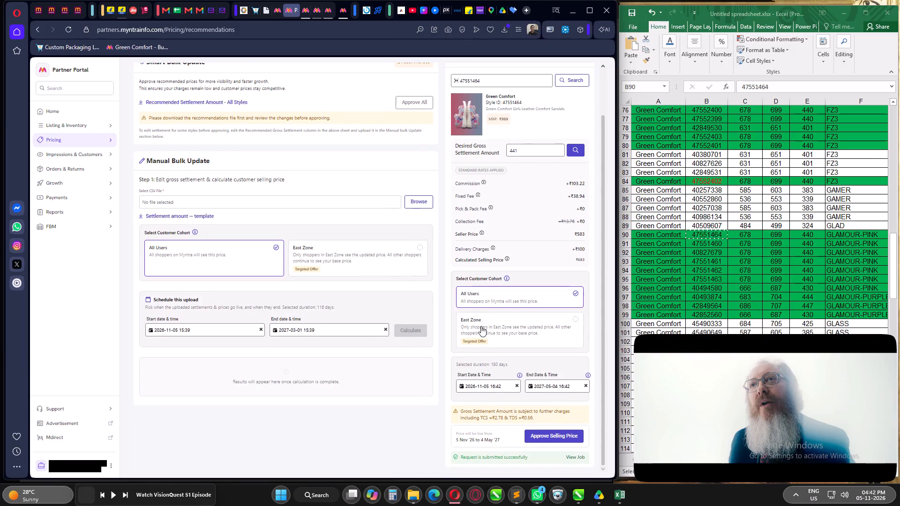
ctrl+scroll(481, 326, down, 1)
click(725, 241)
click(712, 245)
key(ctrl+c)
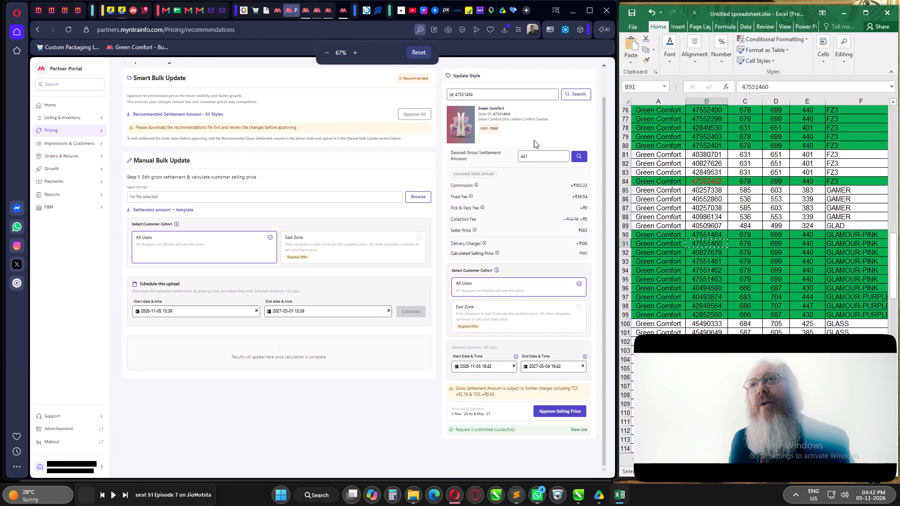
double_click(463, 97)
key(ctrl+v)
key(Return)
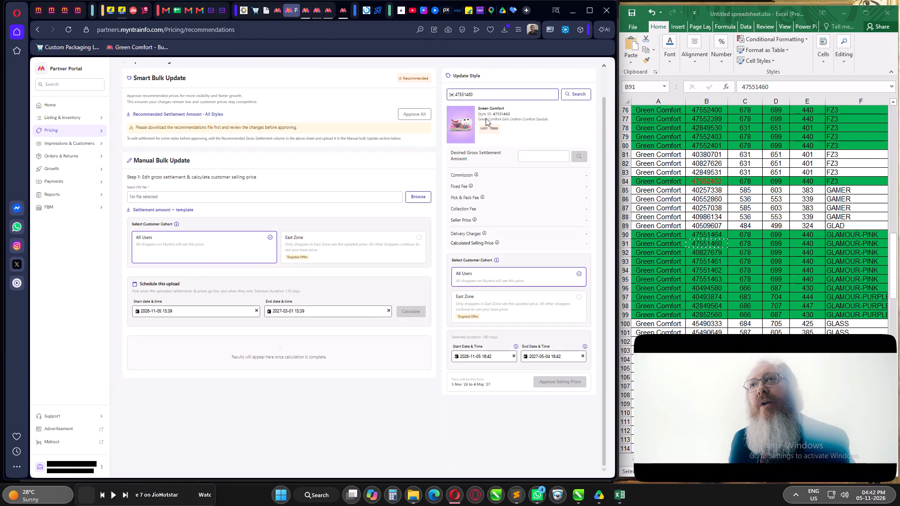
click(547, 156)
text(441)
key(Return)
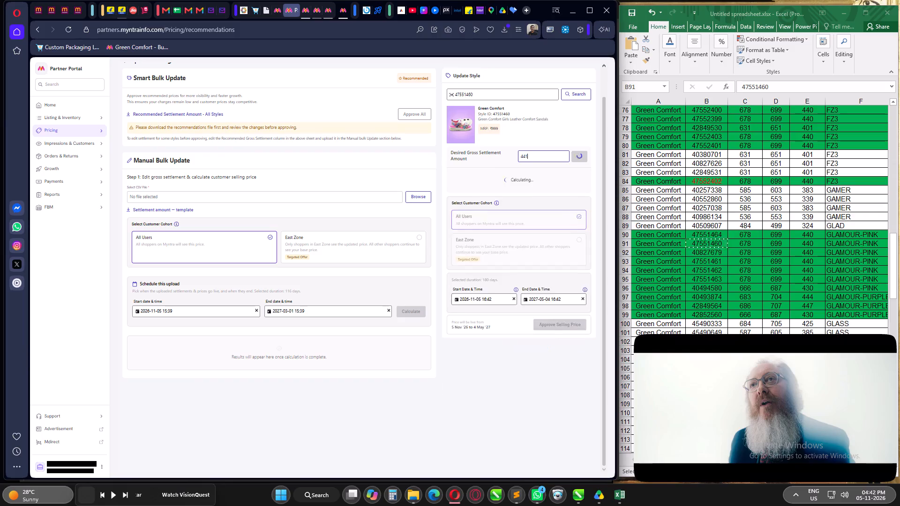
click(563, 411)
click(394, 282)
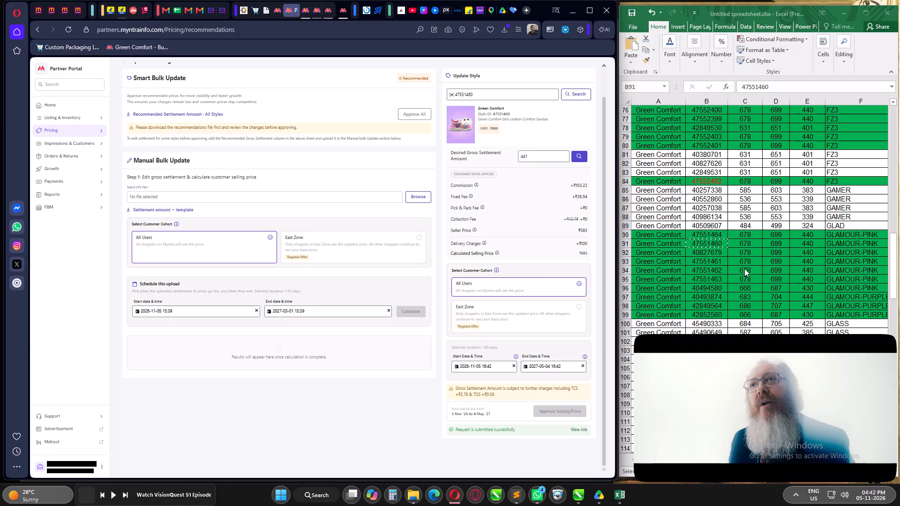
Look up style ID 40827679 from spreadsheet row 92 in the Partner Portal, set its gross settlement amount to 441 and approve the selling price.
click(745, 268)
click(714, 254)
key(ctrl+c)
double_click(464, 95)
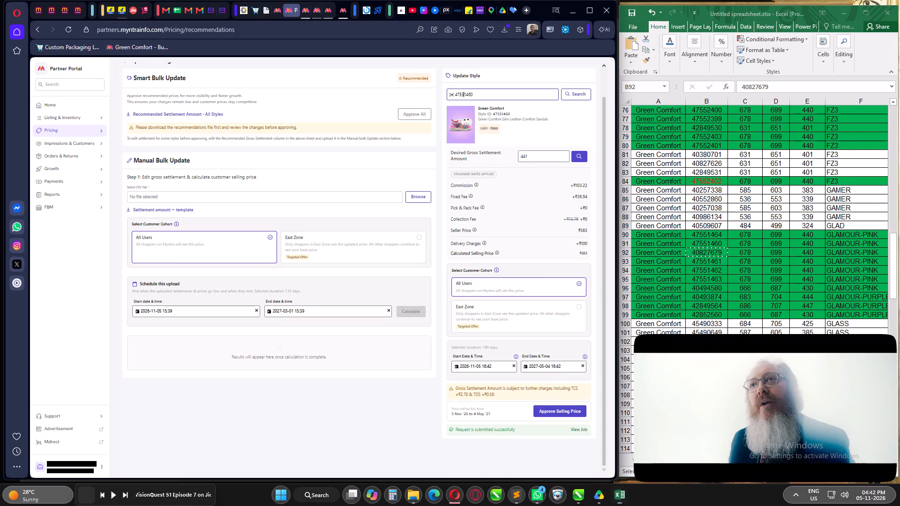
key(ctrl+v)
key(Return)
click(530, 160)
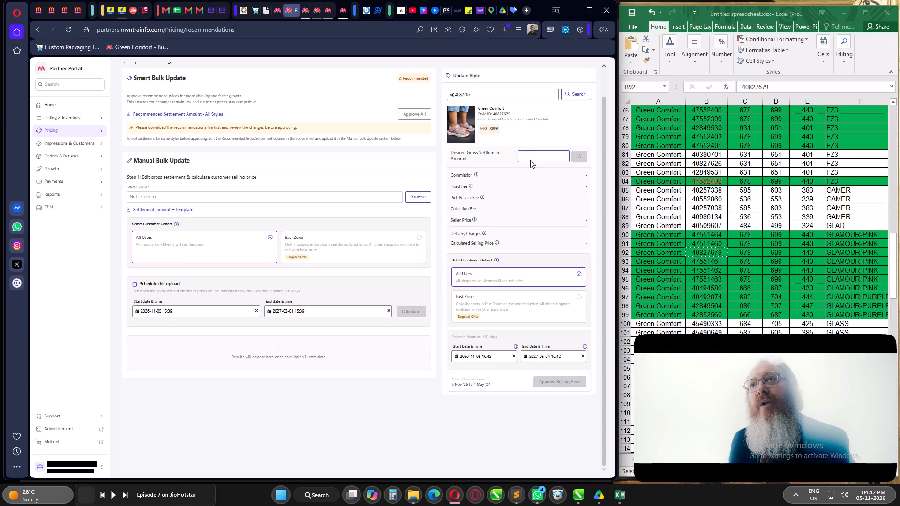
click(537, 159)
text(441)
key(Return)
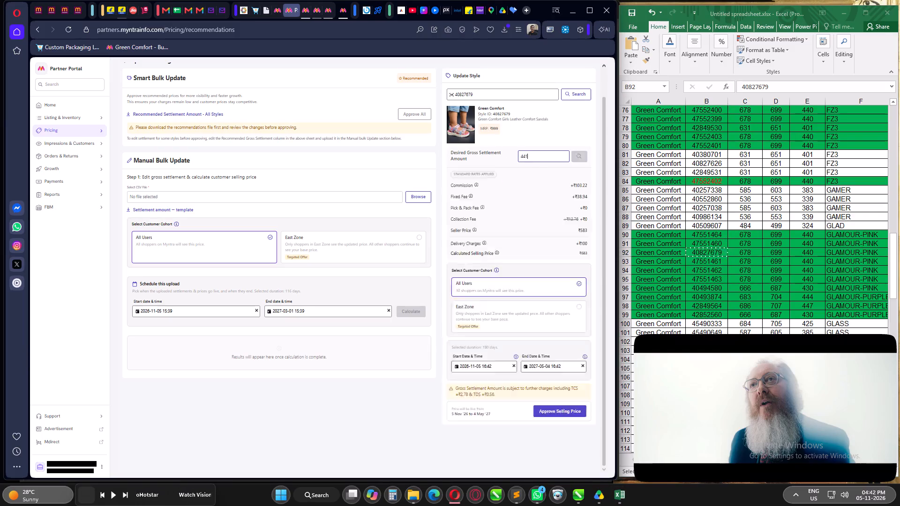
scroll(565, 356, down, 1)
click(575, 411)
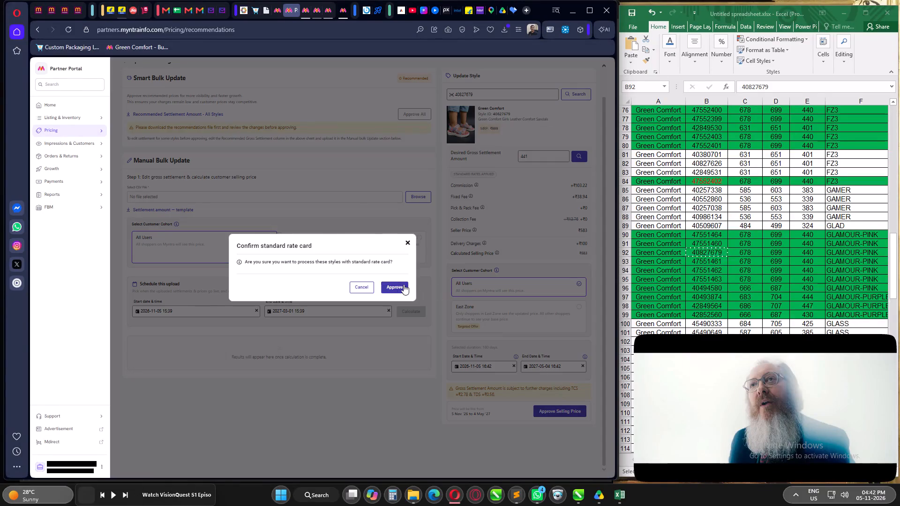
click(399, 284)
Look up style ID 47551461 from spreadsheet row 93 in the Partner Portal, set its gross settlement amount to 441 and approve the selling price.
click(719, 274)
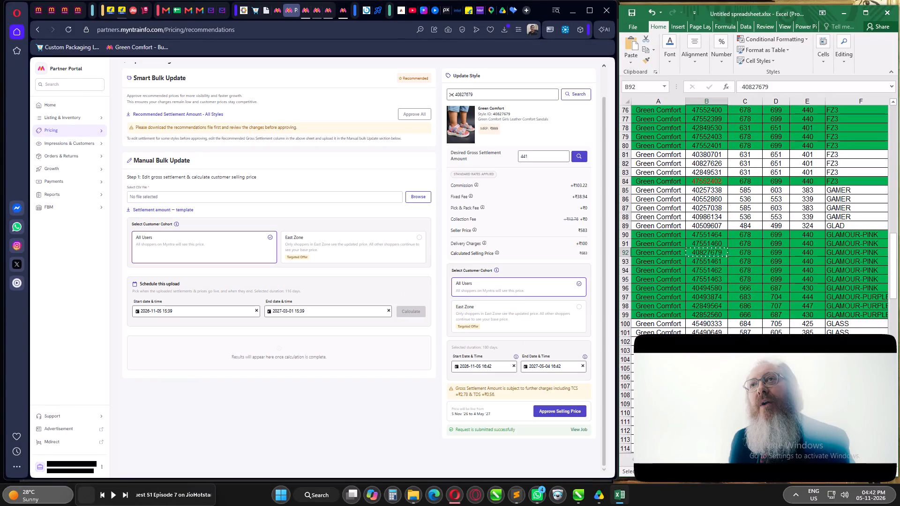
click(708, 261)
key(ctrl+c)
double_click(463, 91)
key(ctrl+v)
key(Return)
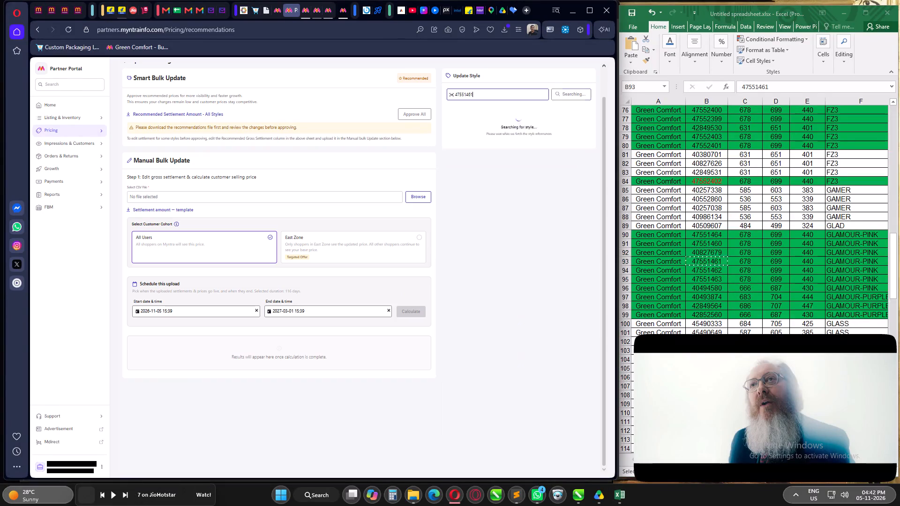
click(537, 155)
text(441)
key(Return)
click(766, 406)
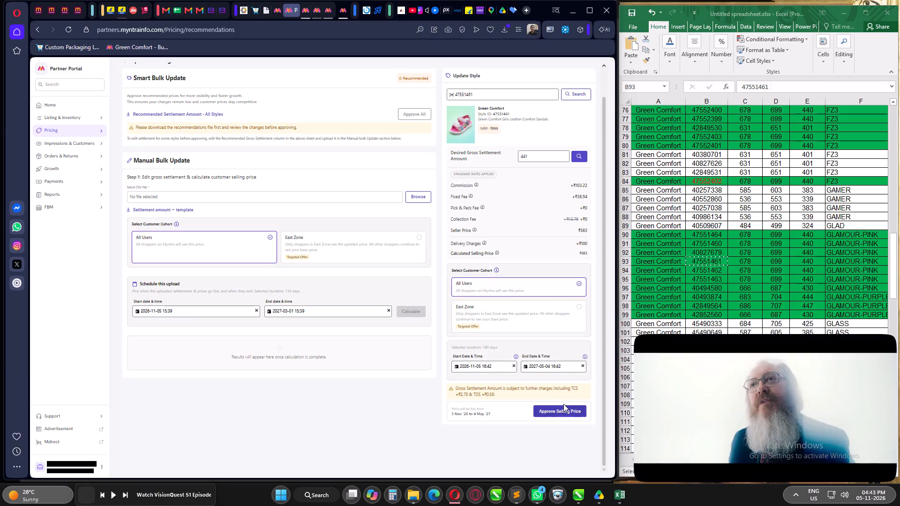
click(558, 409)
click(395, 287)
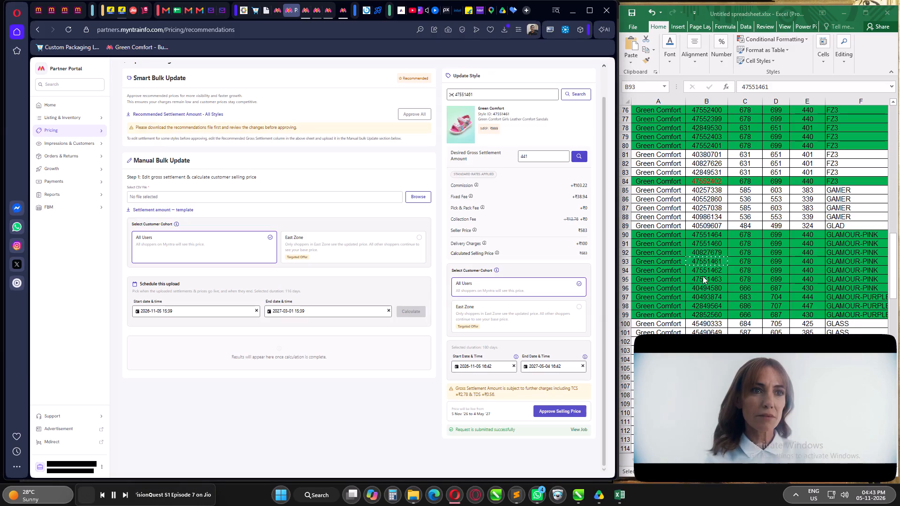
Look up style ID 47551462 from spreadsheet row 94 in the Partner Portal, set its gross settlement amount to 441 and approve the selling price.
click(713, 274)
click(713, 270)
key(ctrl+c)
click(470, 97)
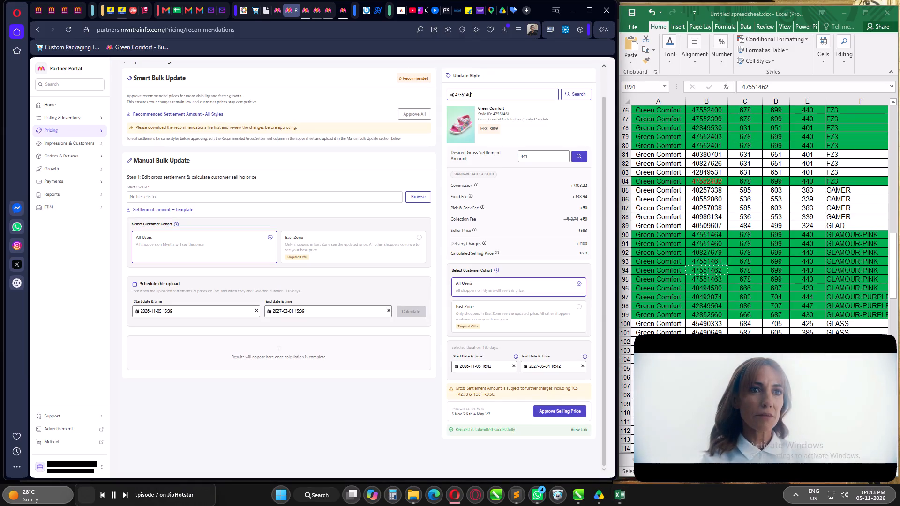
click(467, 95)
double_click(467, 95)
key(ctrl+v)
key(Return)
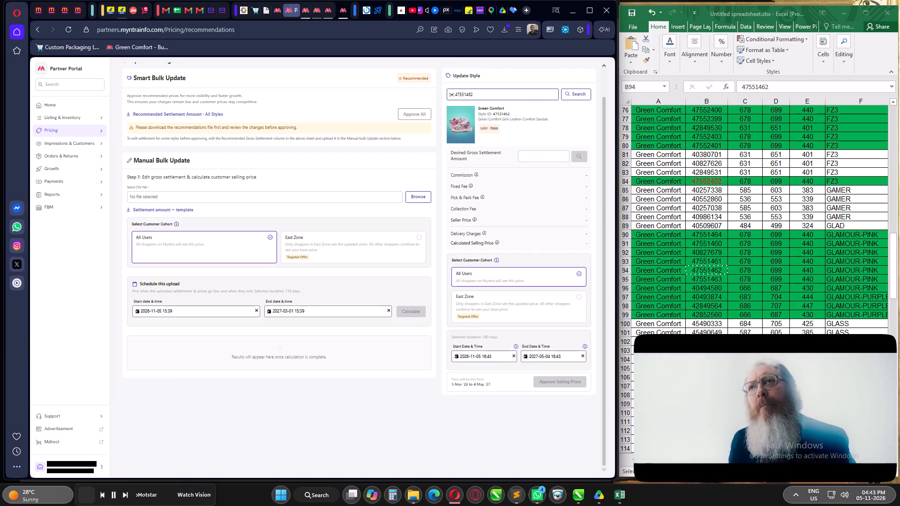
click(544, 153)
text(441)
key(Return)
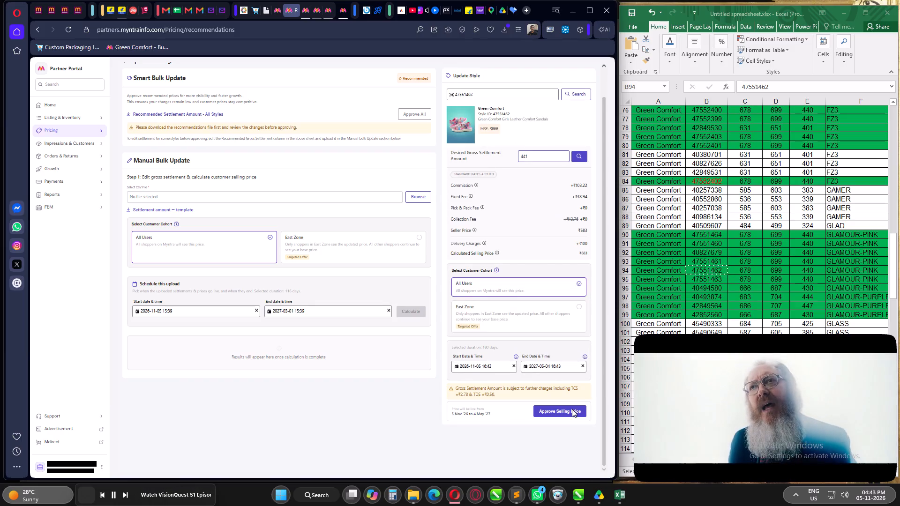
click(558, 408)
click(387, 284)
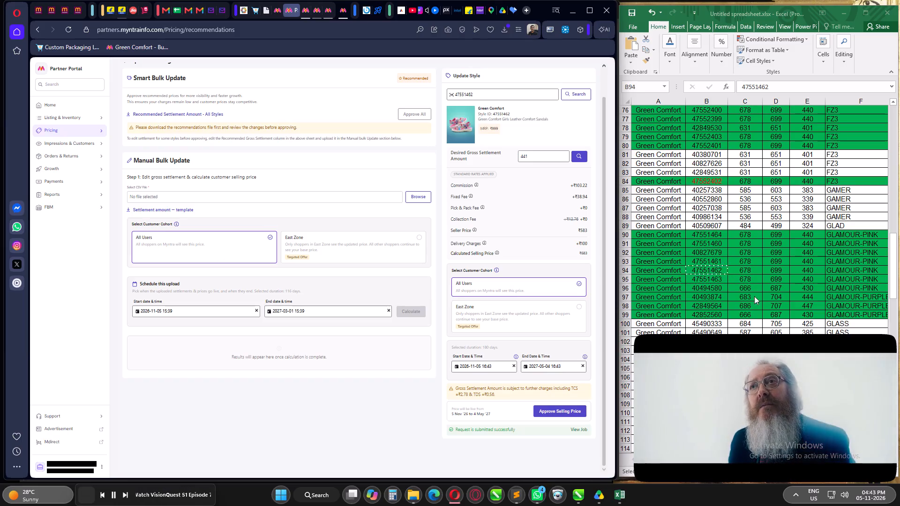
Look up style ID 47551463 from spreadsheet row 95 in the Partner Portal, set its gross settlement amount to 441 and approve the selling price.
drag(754, 296, 748, 295)
click(712, 283)
key(ctrl+c)
double_click(464, 95)
key(ctrl+v)
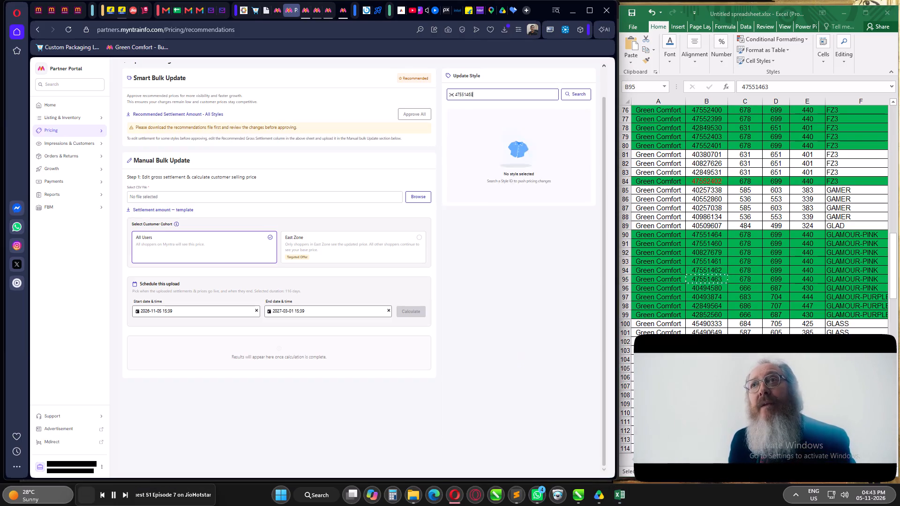
key(Return)
click(537, 151)
click(537, 158)
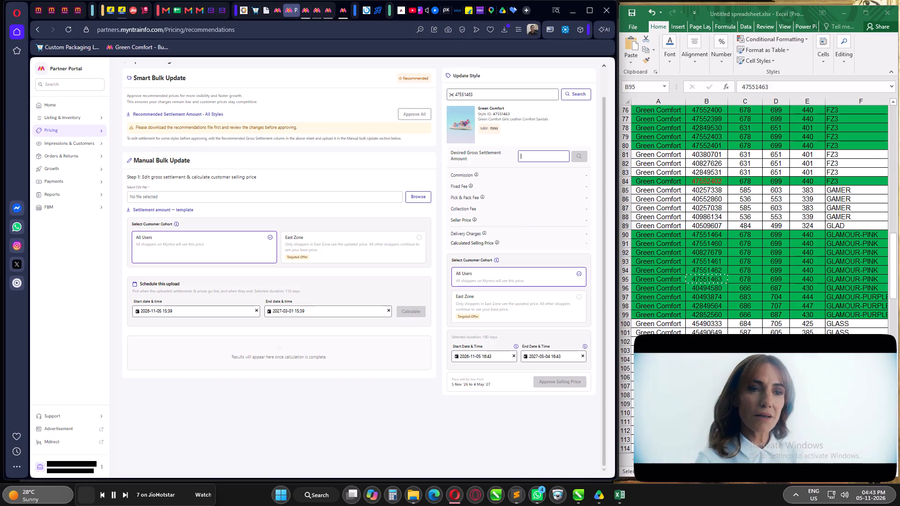
text(441)
key(Return)
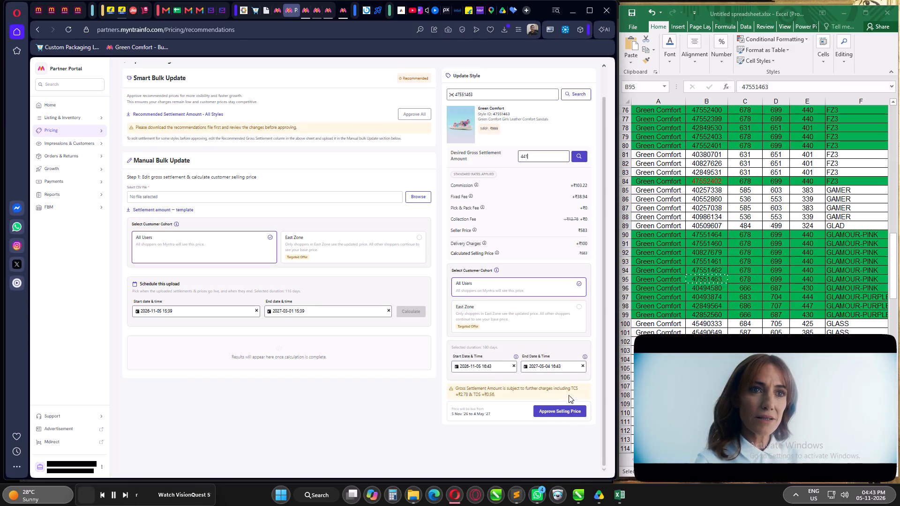
click(558, 410)
click(400, 287)
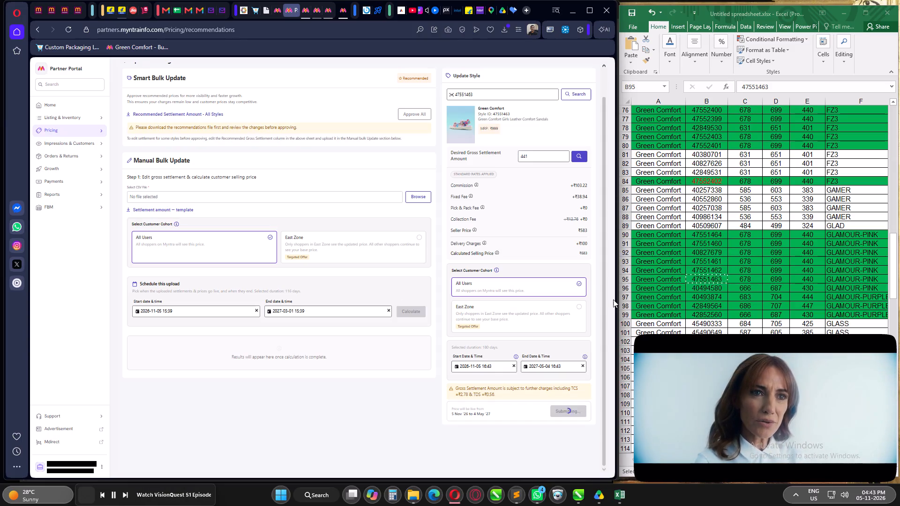
Look up style ID 40494580 from spreadsheet row 96 in the Partner Portal, set its gross settlement amount to 441 and approve the selling price.
click(707, 294)
click(711, 287)
key(ctrl+c)
scroll(729, 226, down, 2)
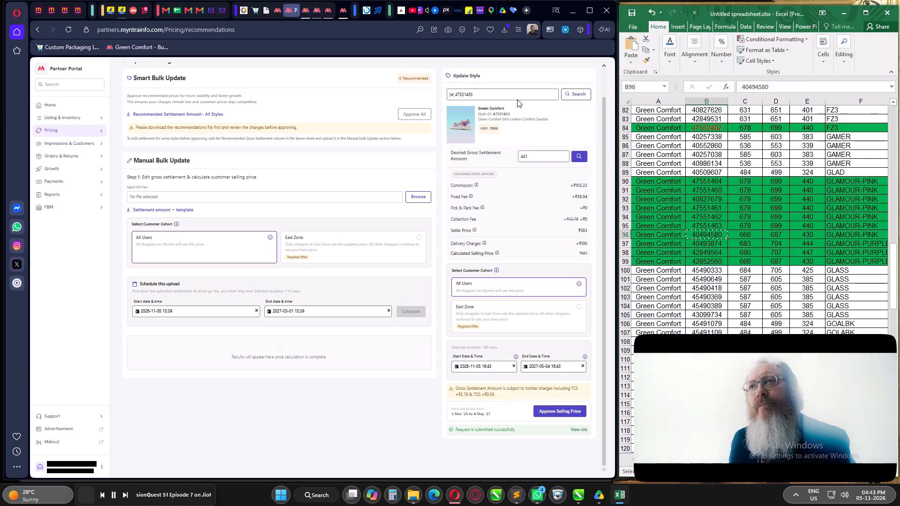
double_click(465, 94)
key(ctrl+v)
key(Return)
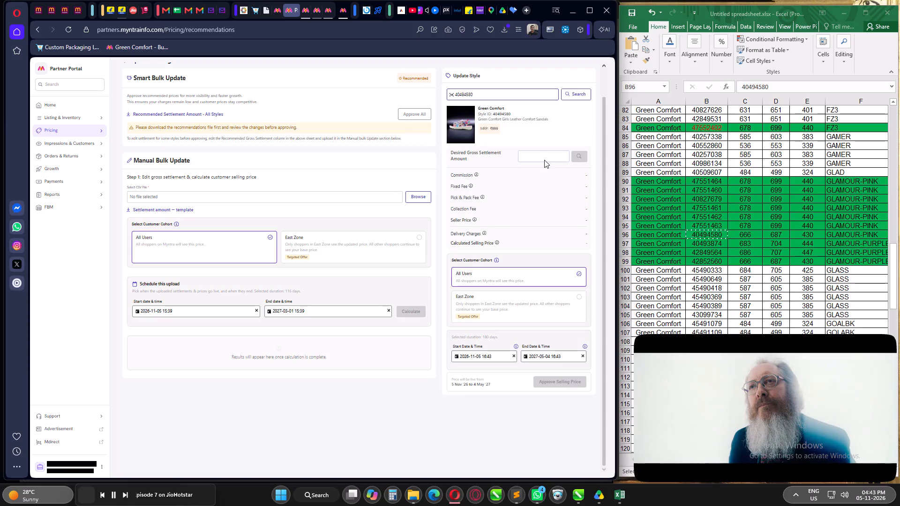
click(540, 156)
text(441)
key(Return)
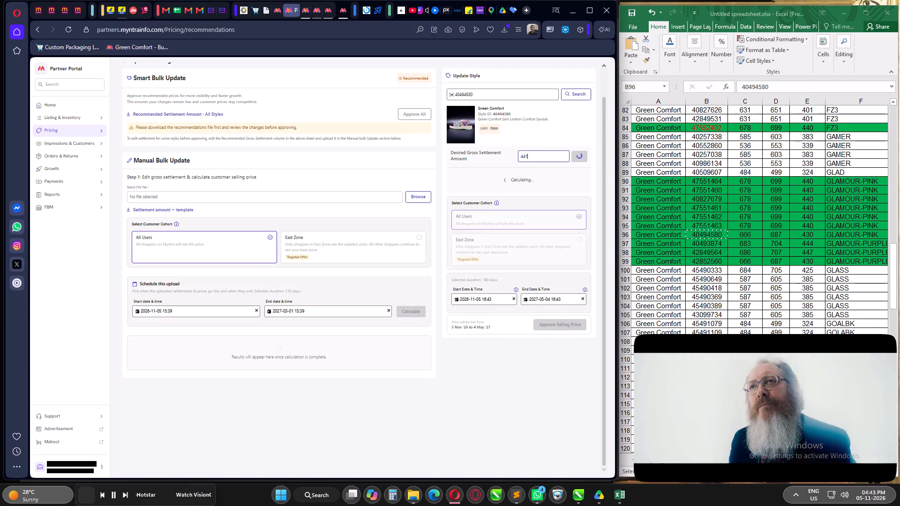
click(556, 411)
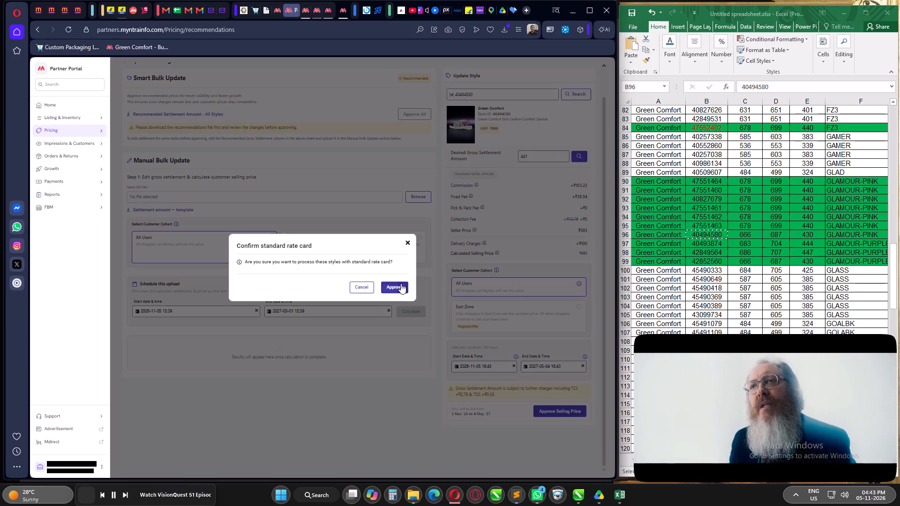
click(401, 283)
View the submitted pricing job in the upload history to check its status, and close that page.
click(580, 430)
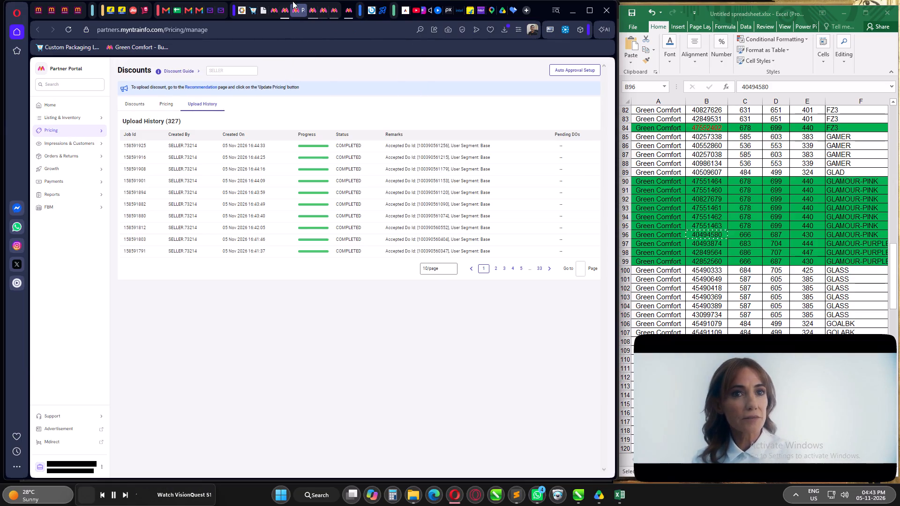
click(302, 8)
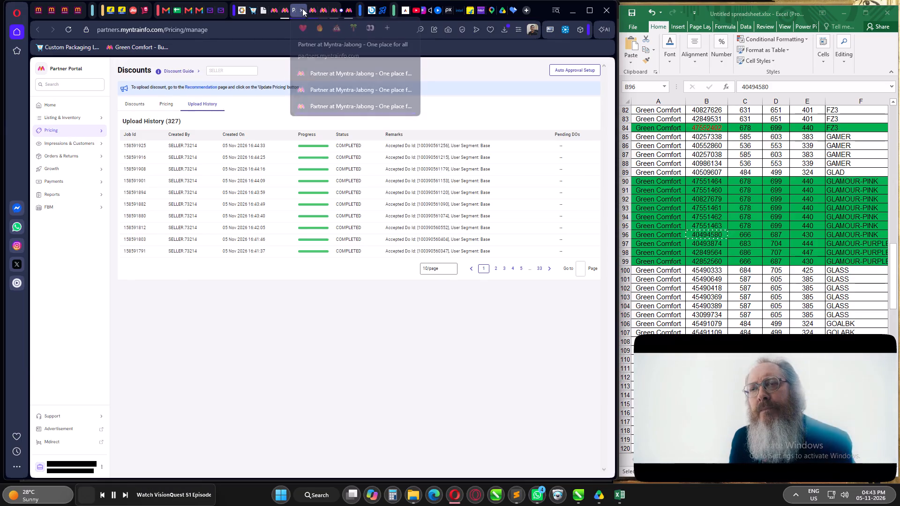
Look up style ID 40493874 from spreadsheet row 97 in the Partner Portal, set its gross settlement amount to 441 and approve the selling price.
click(716, 252)
click(711, 244)
key(ctrl+c)
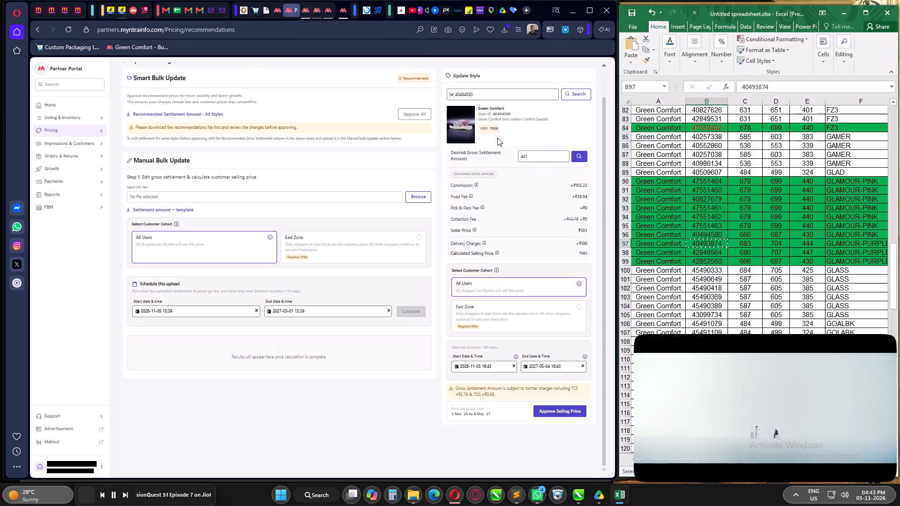
double_click(464, 93)
key(ctrl+v)
key(Return)
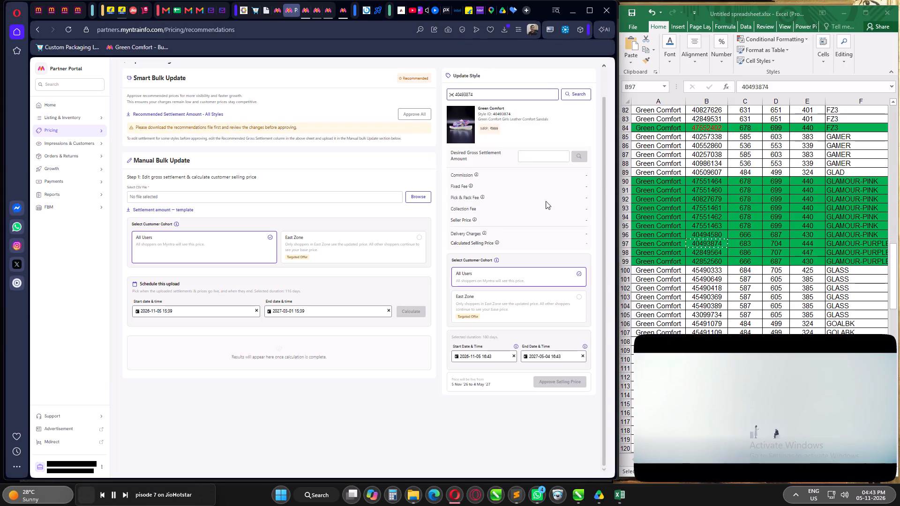
click(553, 156)
text(441)
key(Return)
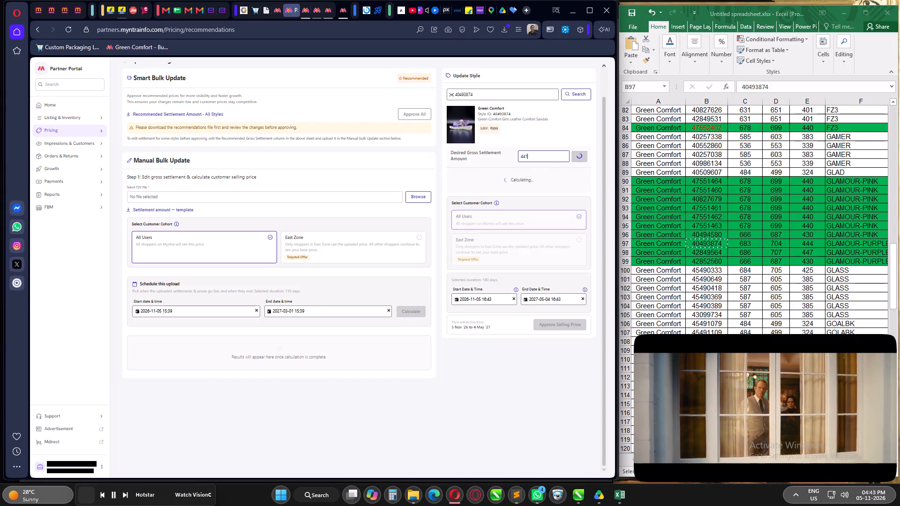
click(554, 411)
click(393, 284)
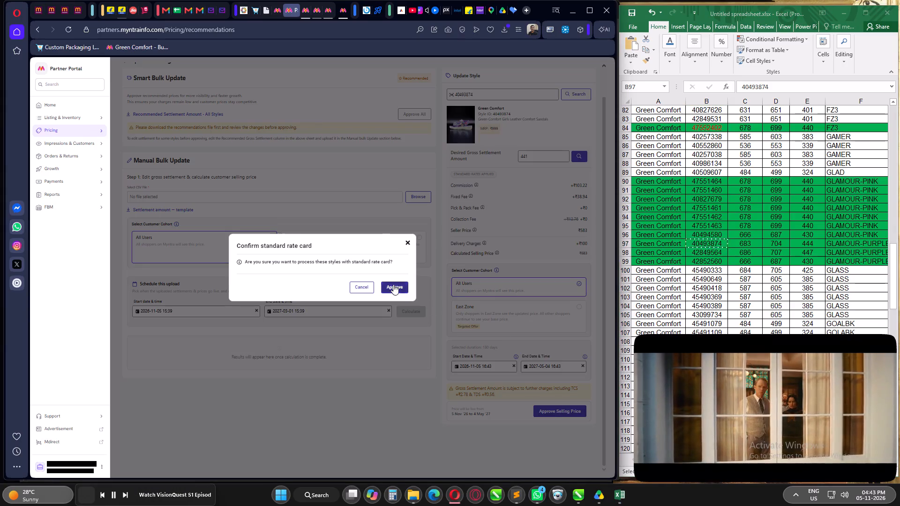
Look up style ID 42849564 from spreadsheet row 98 in the Partner Portal, set its gross settlement amount to 441 and approve the selling price.
click(721, 256)
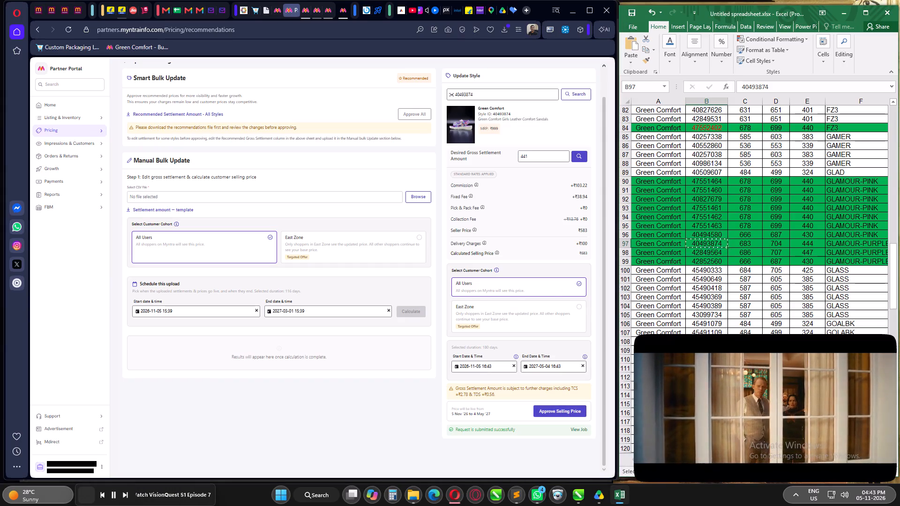
click(721, 254)
key(ctrl+c)
double_click(465, 96)
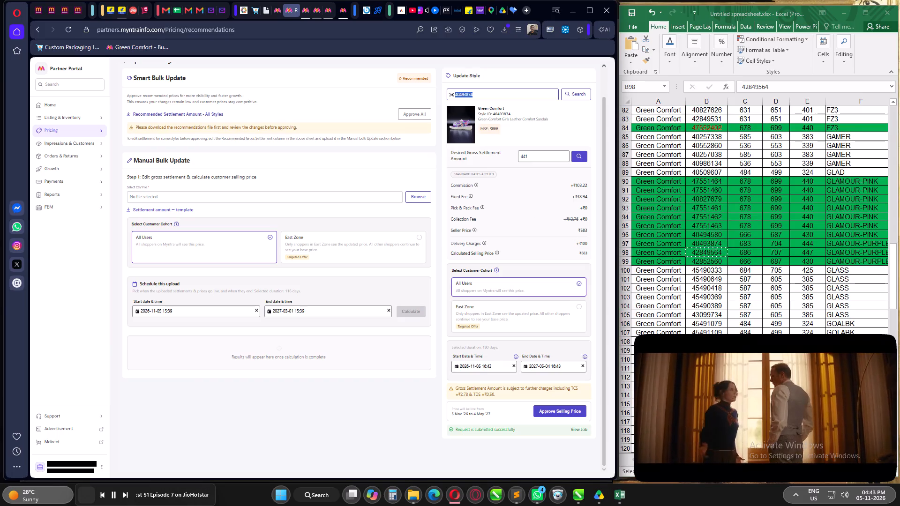
key(ctrl+v)
key(Return)
click(545, 151)
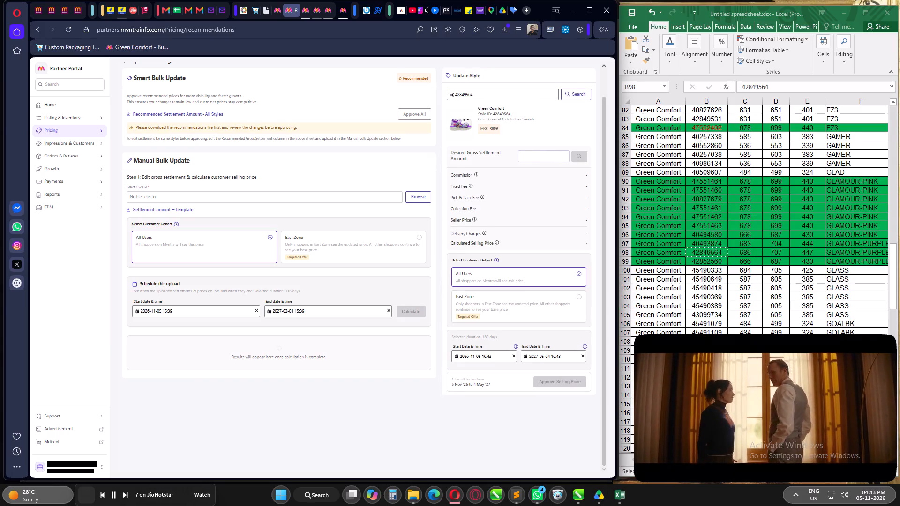
click(765, 408)
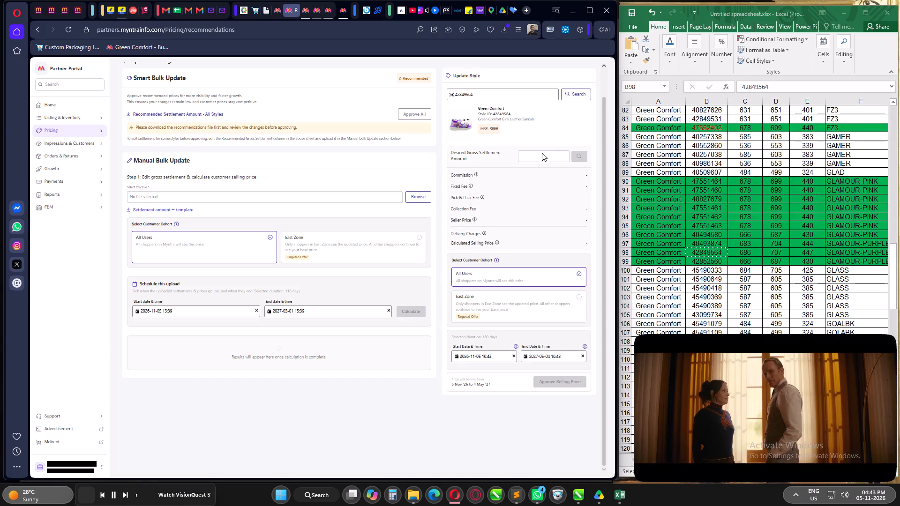
click(542, 153)
click(541, 155)
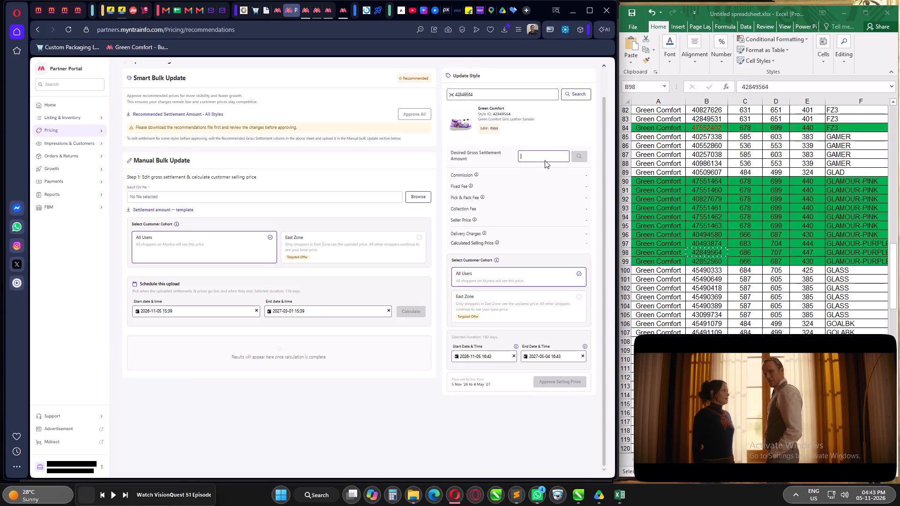
text(441)
key(Return)
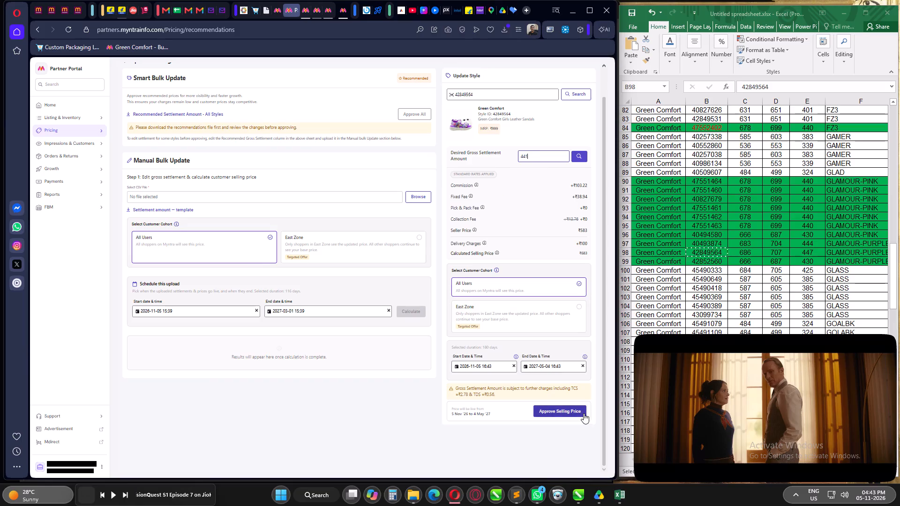
click(580, 412)
click(390, 287)
Look up style ID 42852560 from spreadsheet row 99 in the Partner Portal, set its gross settlement amount to 441 and approve the selling price.
click(711, 287)
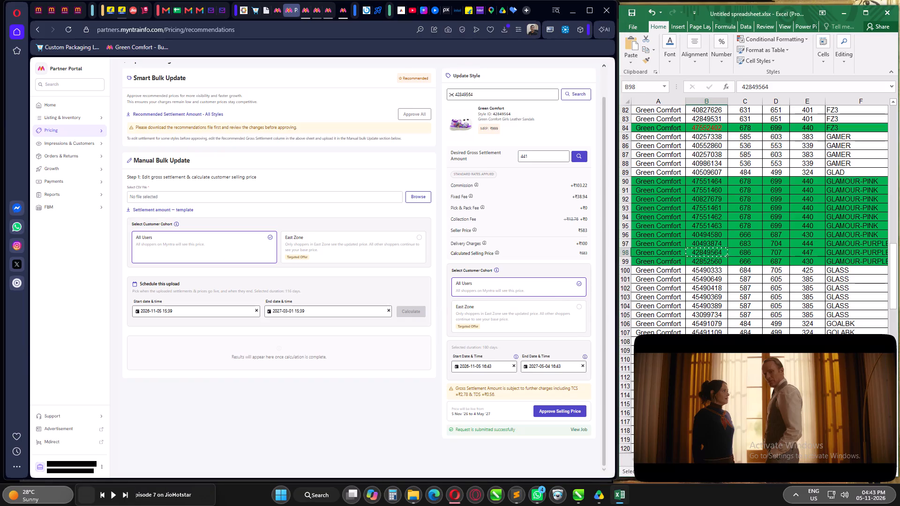
click(705, 261)
key(ctrl+c)
double_click(470, 94)
key(ctrl+v)
key(Return)
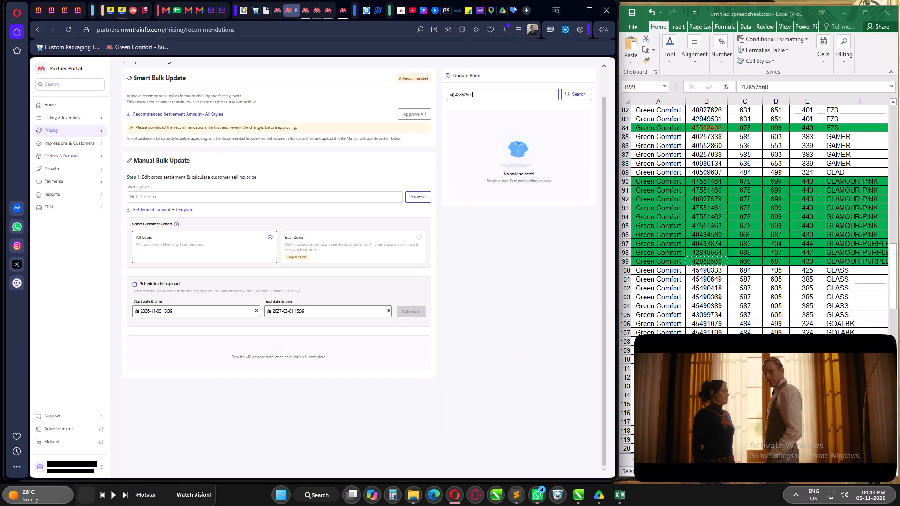
click(544, 159)
text(441)
key(Return)
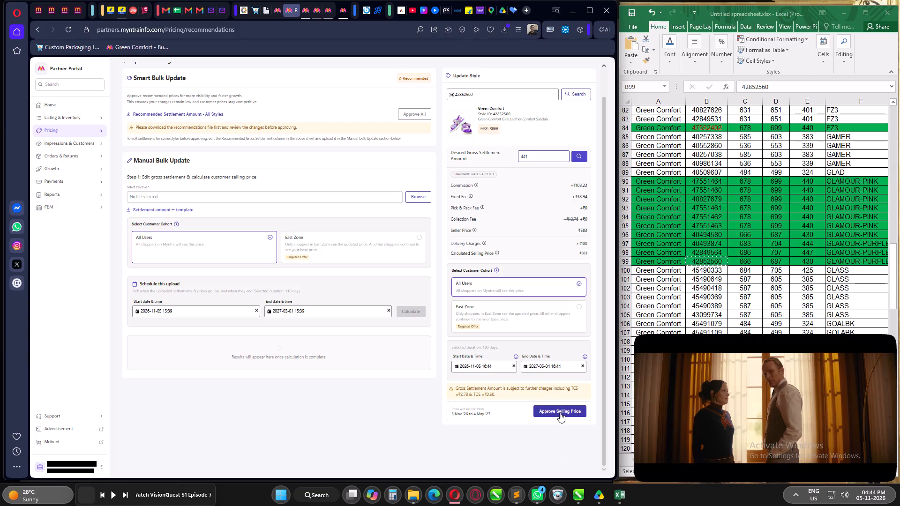
click(560, 412)
click(391, 287)
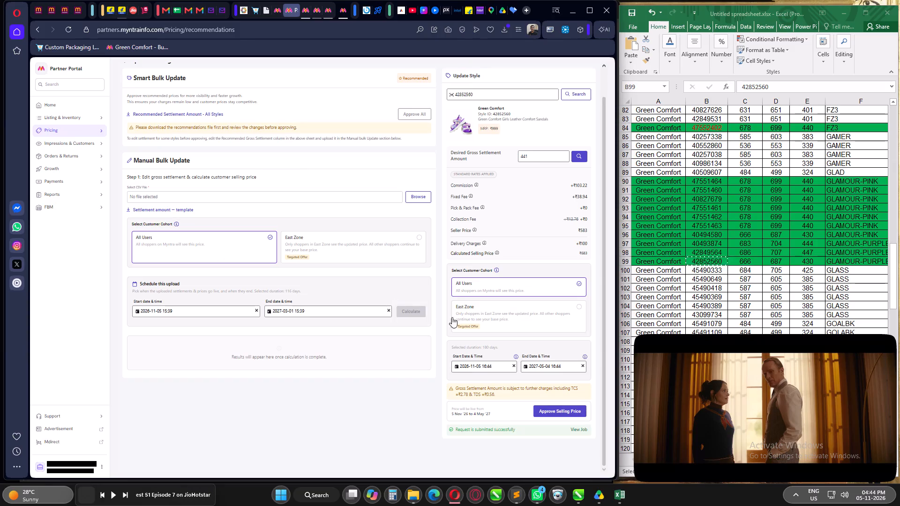
View the submitted pricing job in the upload history to check its status, and close that page.
click(584, 430)
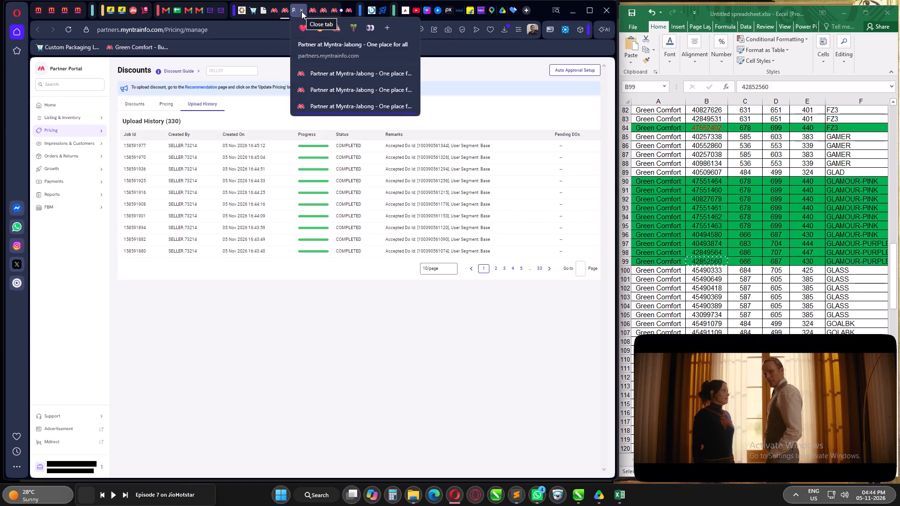
click(301, 11)
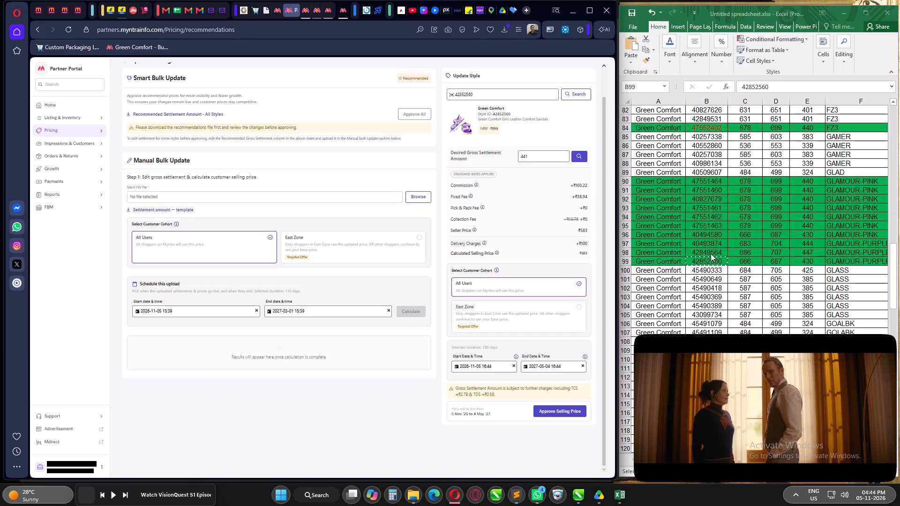
Search Myntra for style ID 40493872 from spreadsheet row 122, the first green-marked JOURNEY-PURPLE style, to check its price.
click(697, 258)
scroll(727, 242, down, 6)
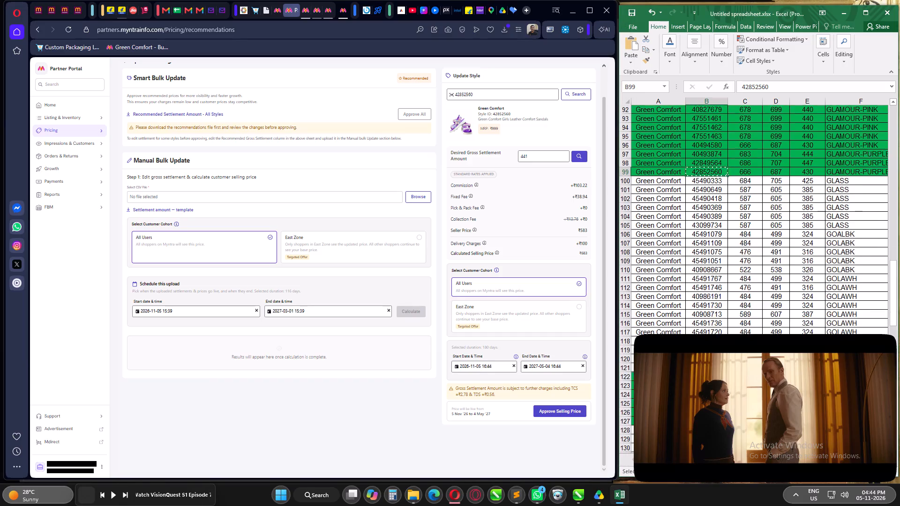
scroll(727, 241, down, 1)
click(714, 279)
key(ctrl+c)
click(341, 9)
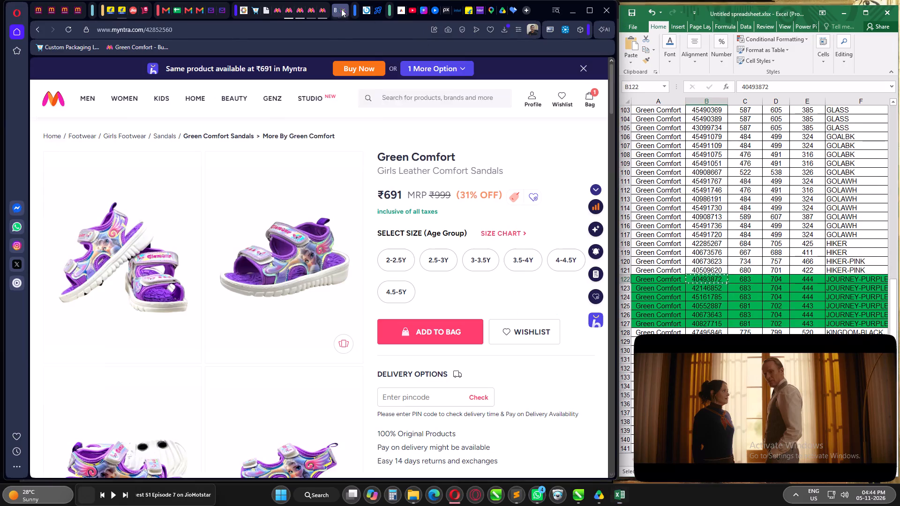
click(481, 95)
key(ctrl+v)
key(Return)
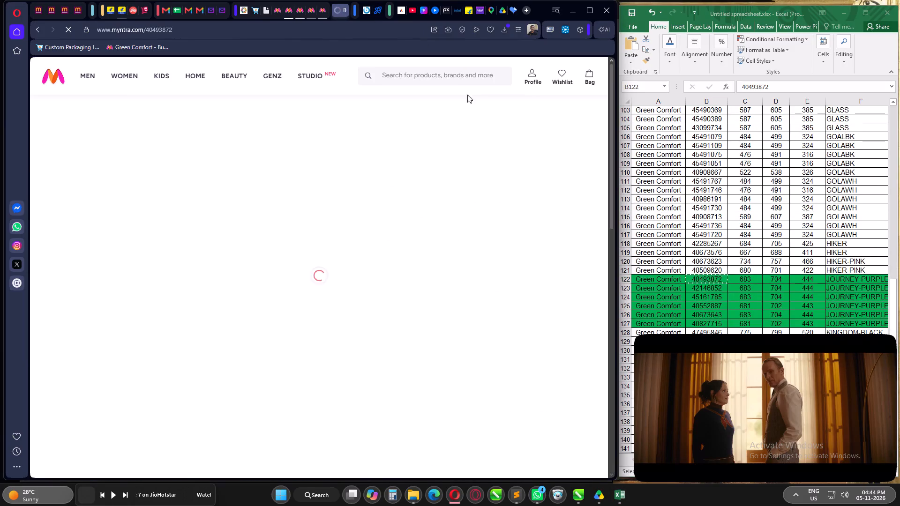
Search Myntra for style ID 40827715 from spreadsheet row 127, the last green-marked JOURNEY-PURPLE style, to check its price.
click(704, 212)
click(717, 321)
key(ctrl+c)
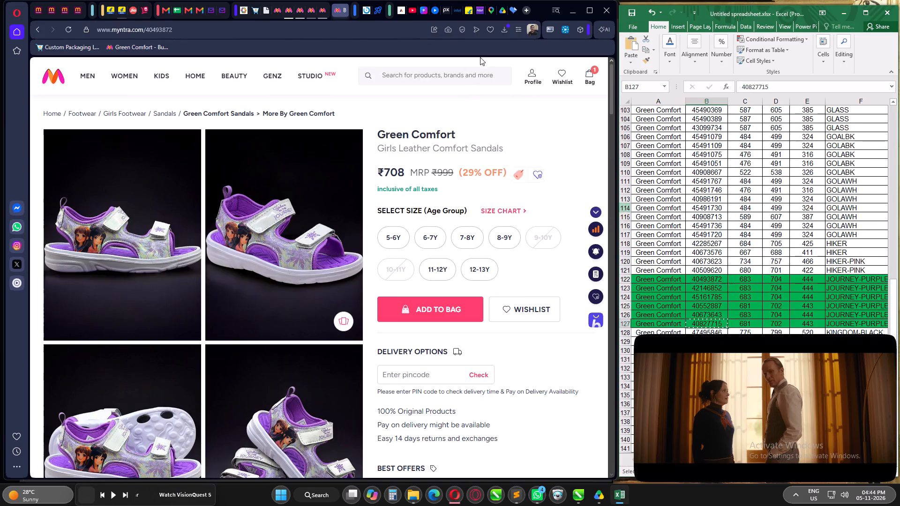
click(434, 68)
key(ctrl+v)
key(Return)
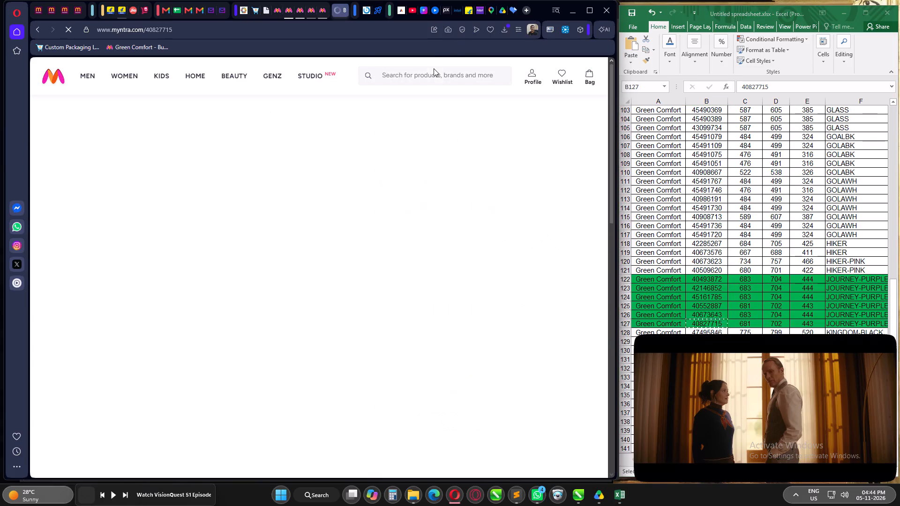
Look up style ID 40493872 from spreadsheet row 122 in the Partner Portal, set its gross settlement amount to 441 and approve the selling price.
click(286, 13)
click(724, 279)
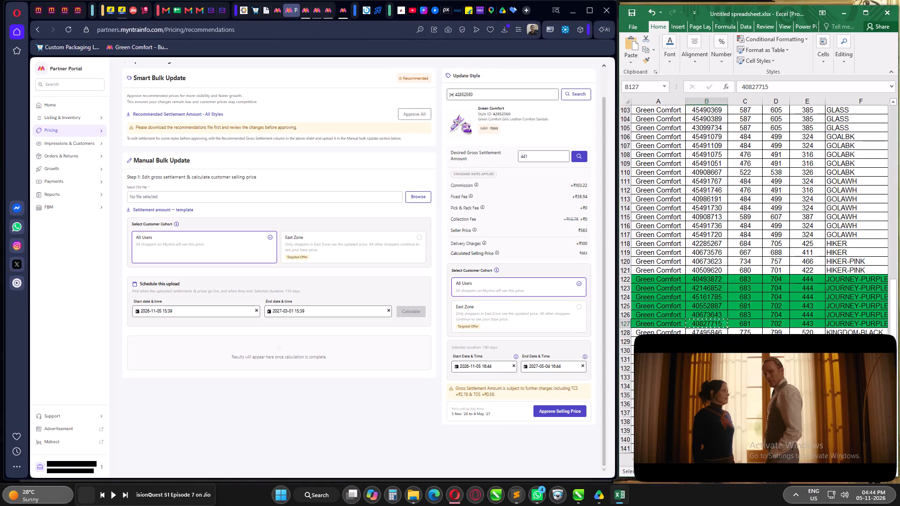
click(711, 278)
key(ctrl+c)
double_click(464, 95)
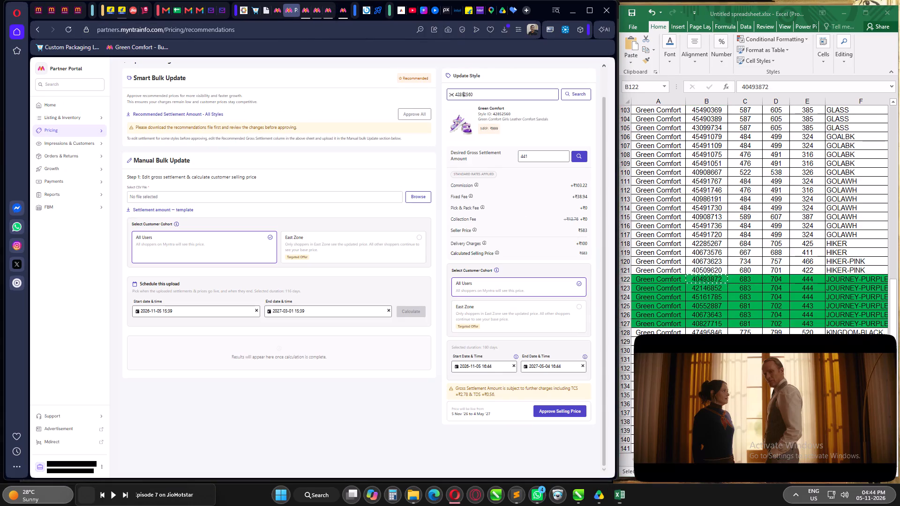
key(ctrl+v)
key(Return)
click(545, 159)
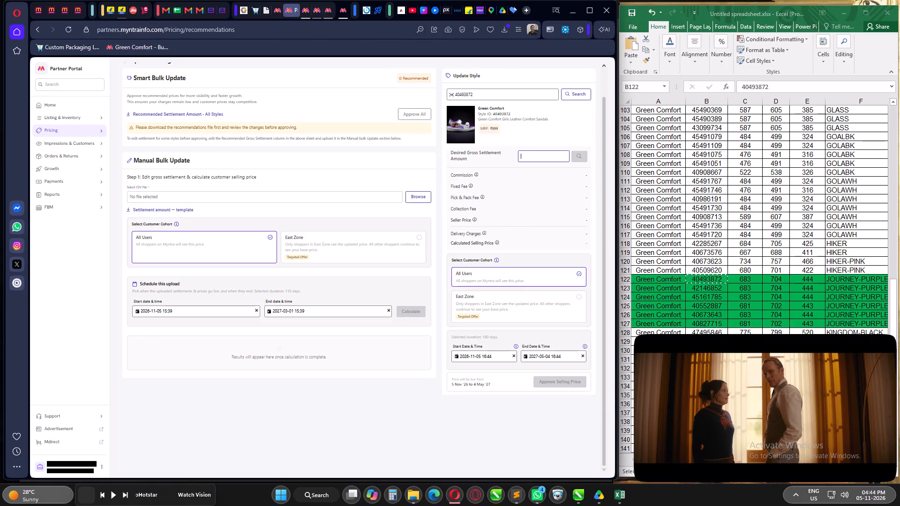
text(441)
key(Return)
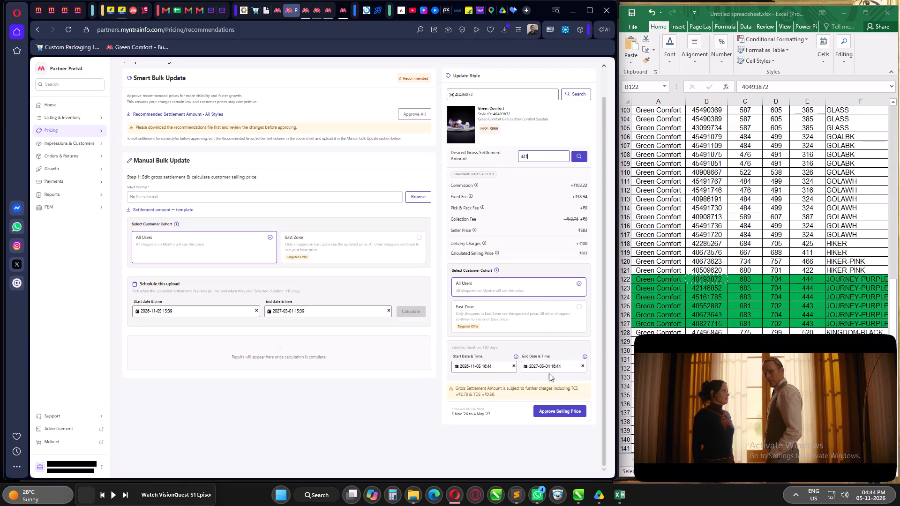
click(571, 413)
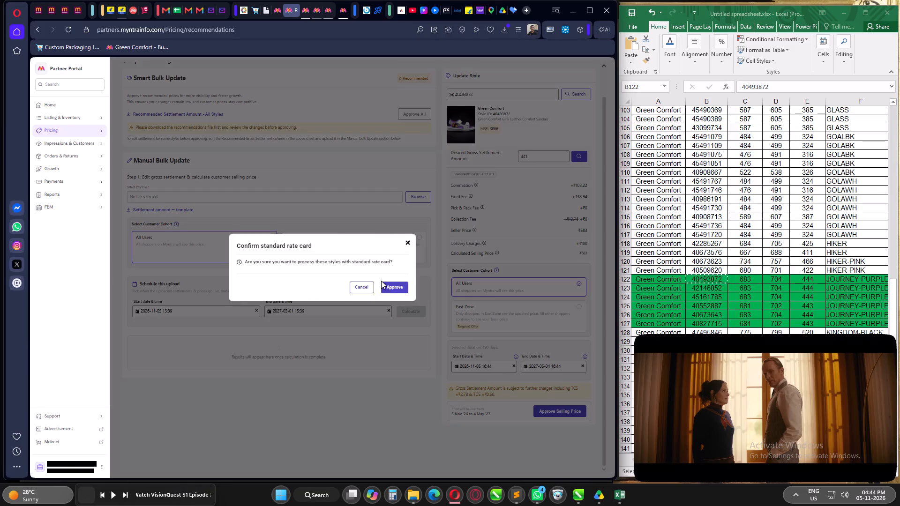
click(392, 286)
Look up style ID 42146852 from spreadsheet row 123 in the Partner Portal, set its gross settlement amount to 441 and approve the selling price.
click(713, 296)
click(712, 290)
key(ctrl+c)
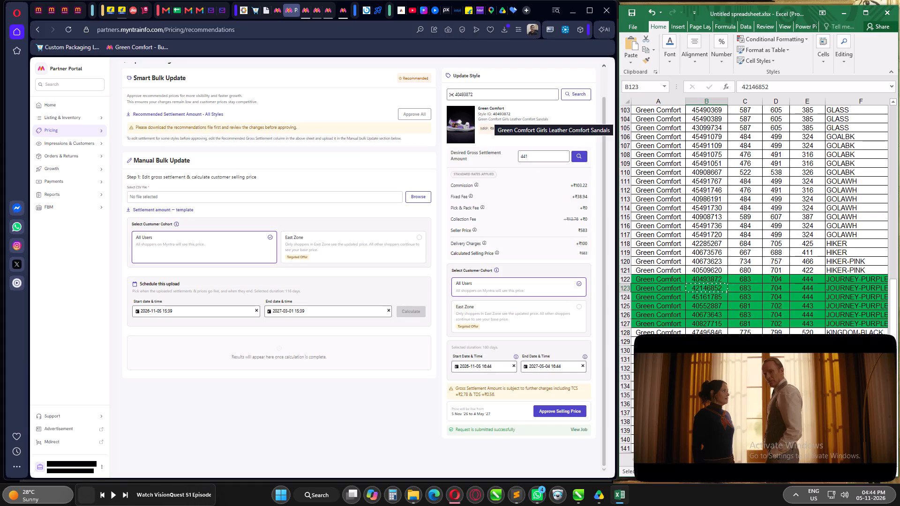
double_click(462, 92)
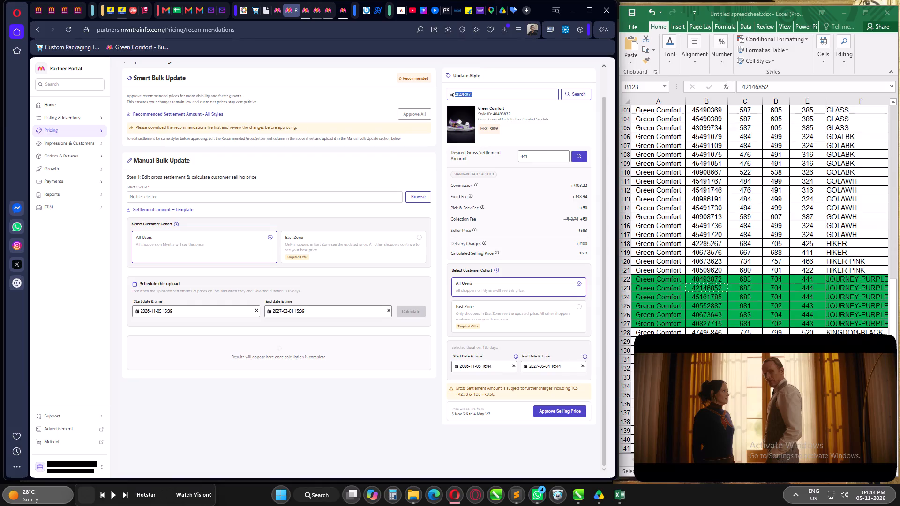
double_click(462, 92)
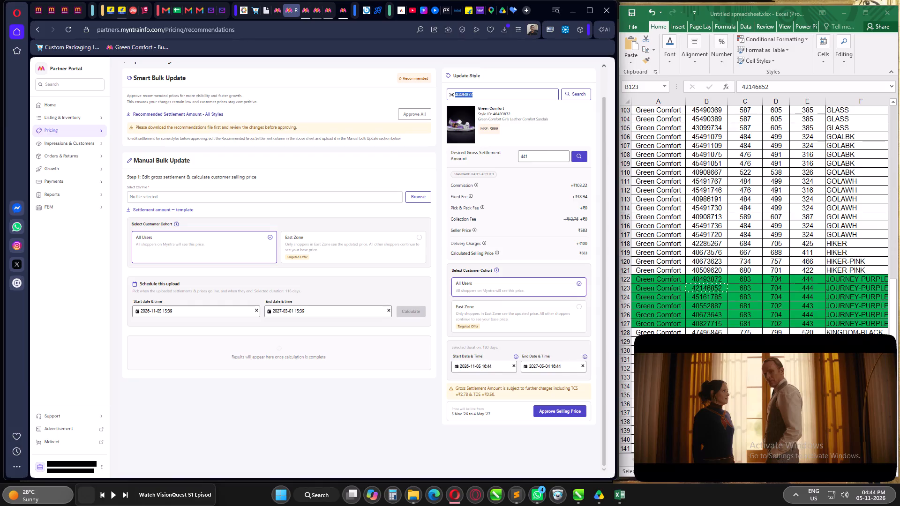
key(ctrl+v)
key(Return)
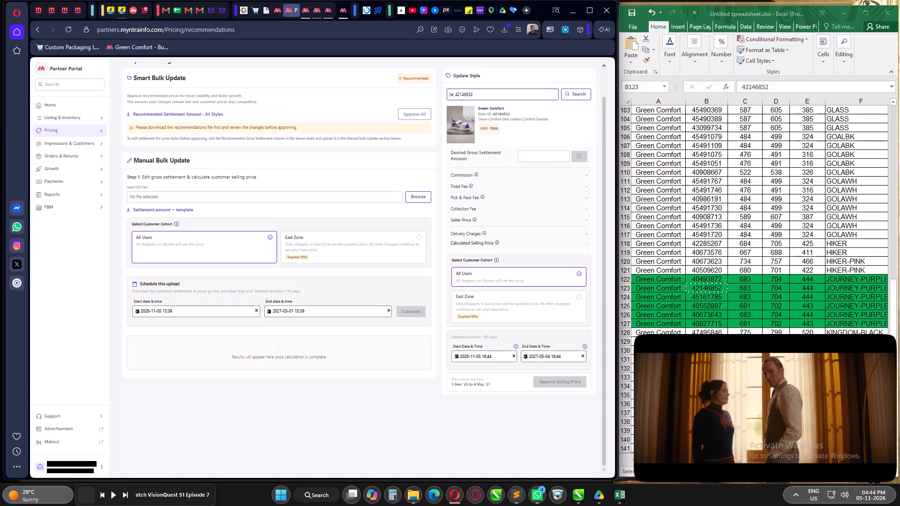
click(556, 157)
text(441)
key(Return)
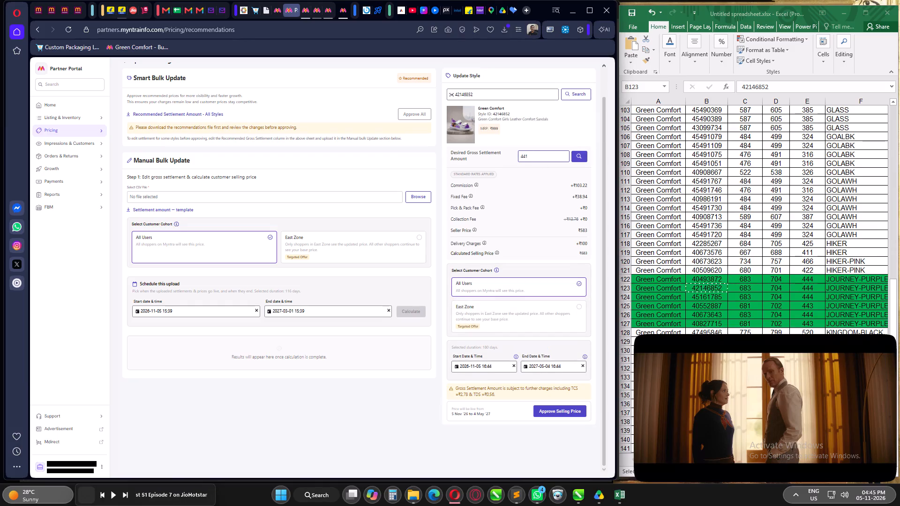
click(565, 411)
click(394, 287)
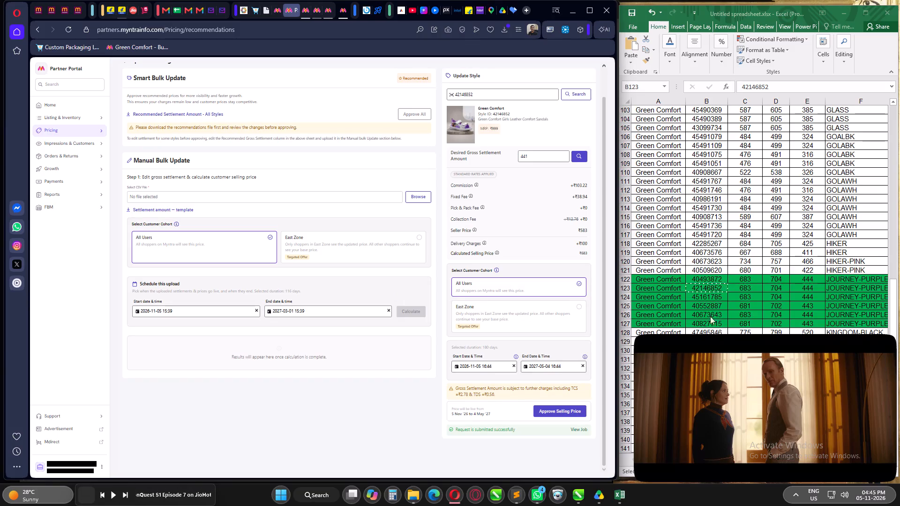
Look up style ID 45161785 from spreadsheet row 124 in the Partner Portal, set its gross settlement amount to 441 and approve the selling price.
click(745, 283)
click(720, 297)
key(ctrl+c)
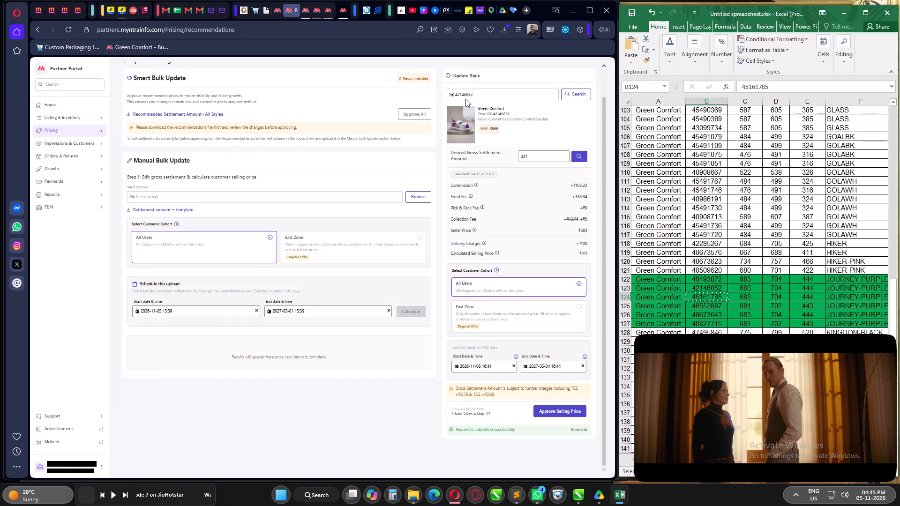
double_click(465, 95)
key(ctrl+v)
key(Return)
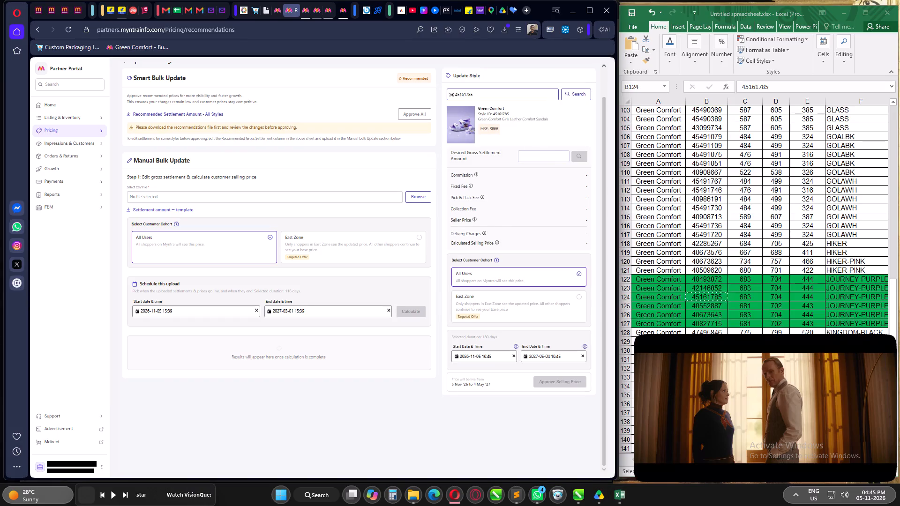
click(536, 156)
text(441)
key(Return)
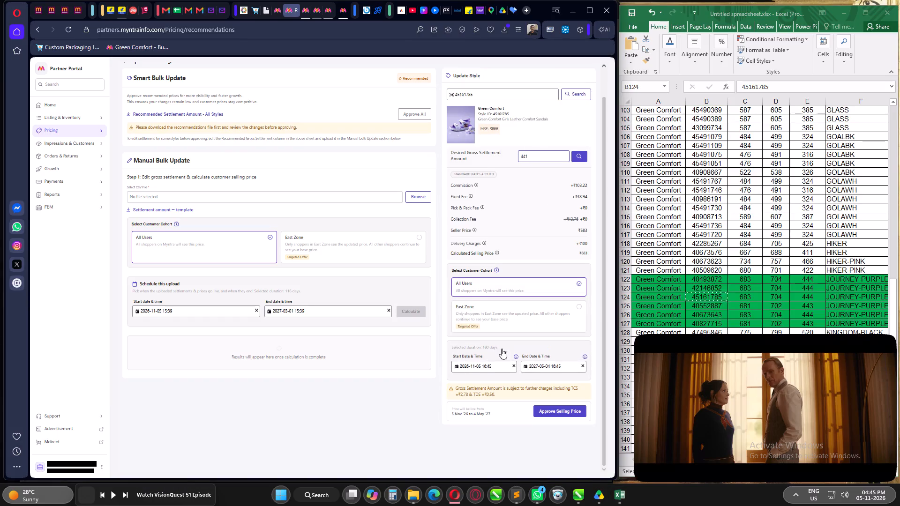
click(575, 408)
click(408, 284)
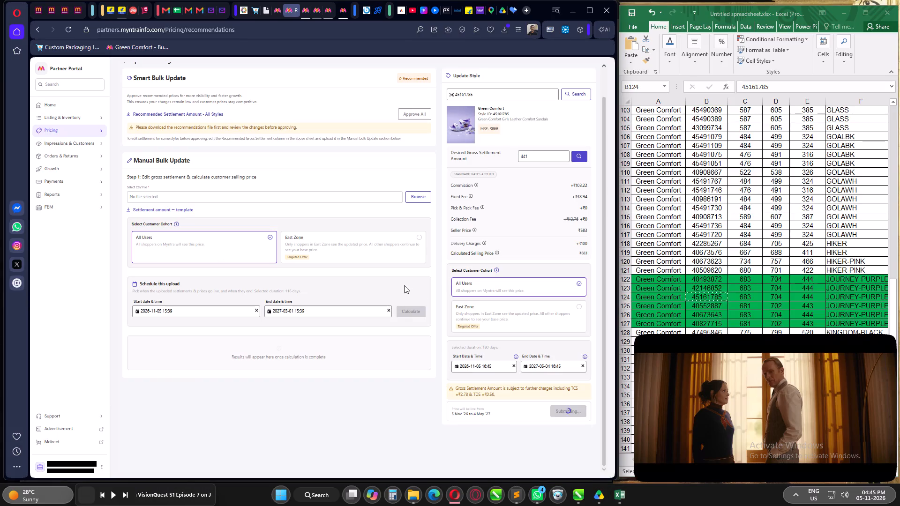
Look up style ID 40552887 from spreadsheet row 125 in the Partner Portal, set its gross settlement amount to 441 and approve the selling price.
click(706, 309)
click(713, 308)
key(ctrl+c)
double_click(465, 96)
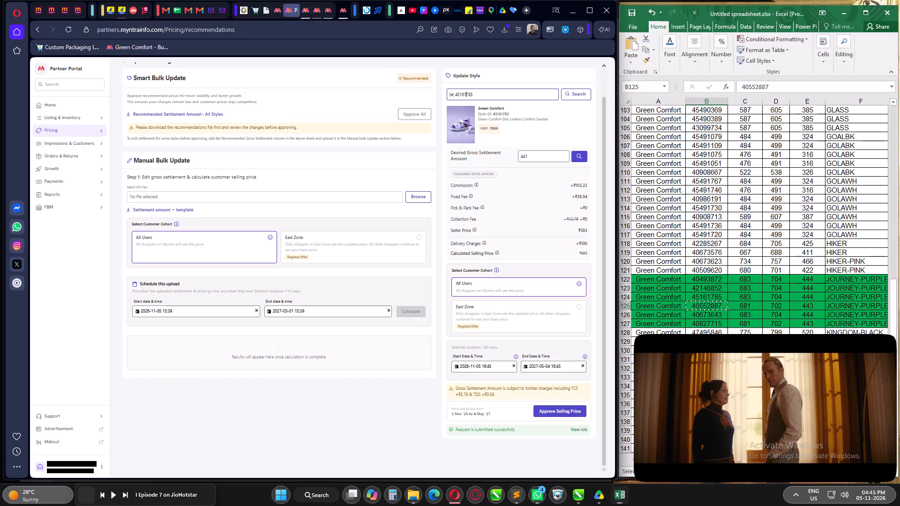
key(ctrl+v)
key(Return)
click(547, 155)
text(441)
key(Return)
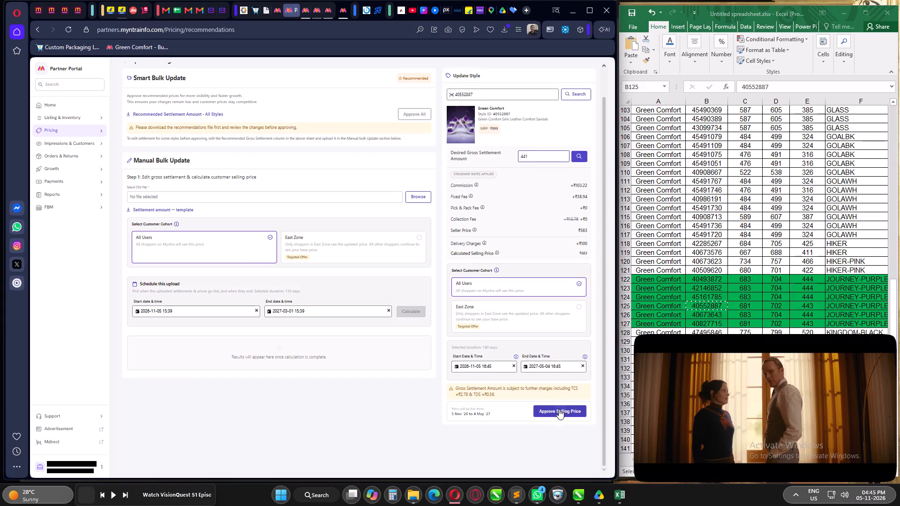
click(559, 408)
click(388, 283)
Look up style ID 40673643 from spreadsheet row 126 in the Partner Portal, set its gross settlement amount to 441 and approve the selling price.
drag(768, 309, 763, 310)
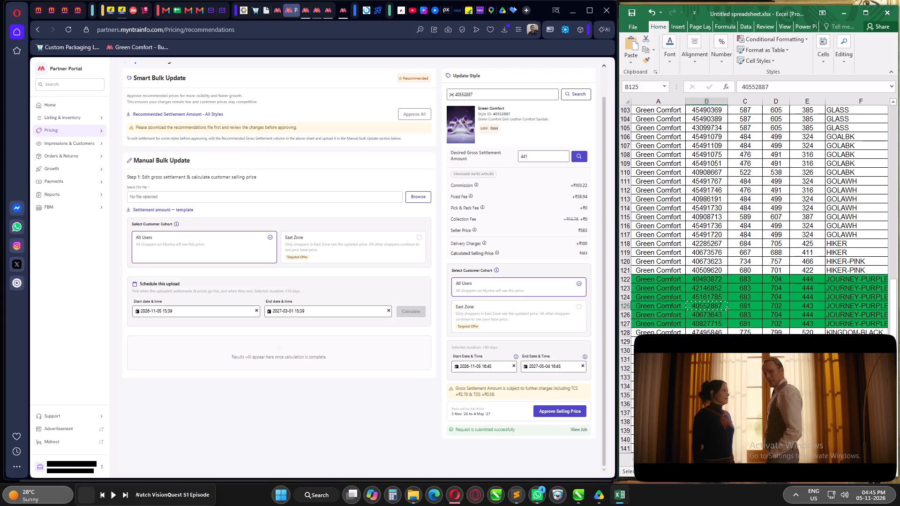
click(710, 313)
key(ctrl+c)
double_click(462, 92)
key(ctrl+v)
key(Return)
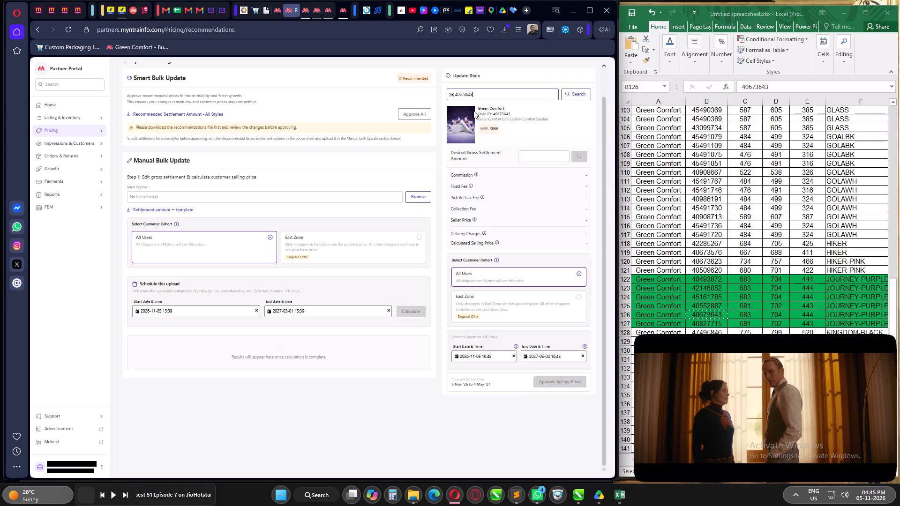
click(526, 155)
text(441)
key(Return)
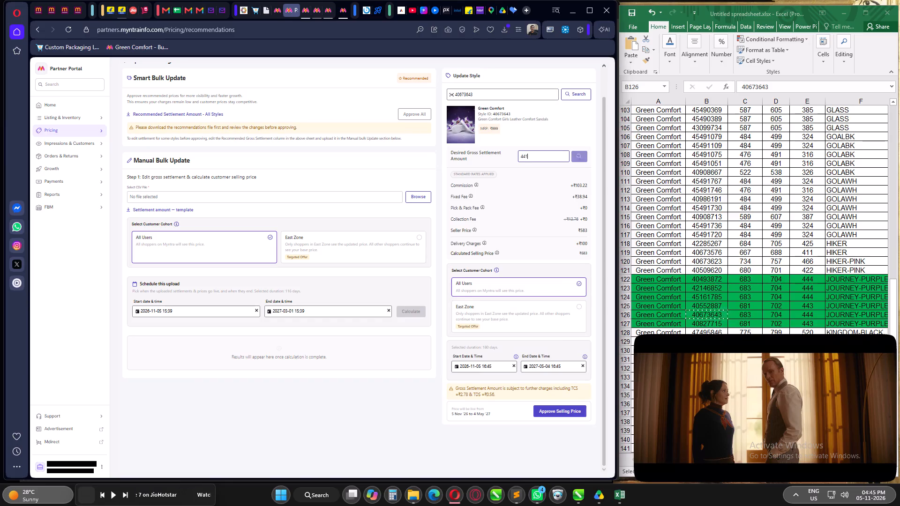
click(566, 414)
click(399, 288)
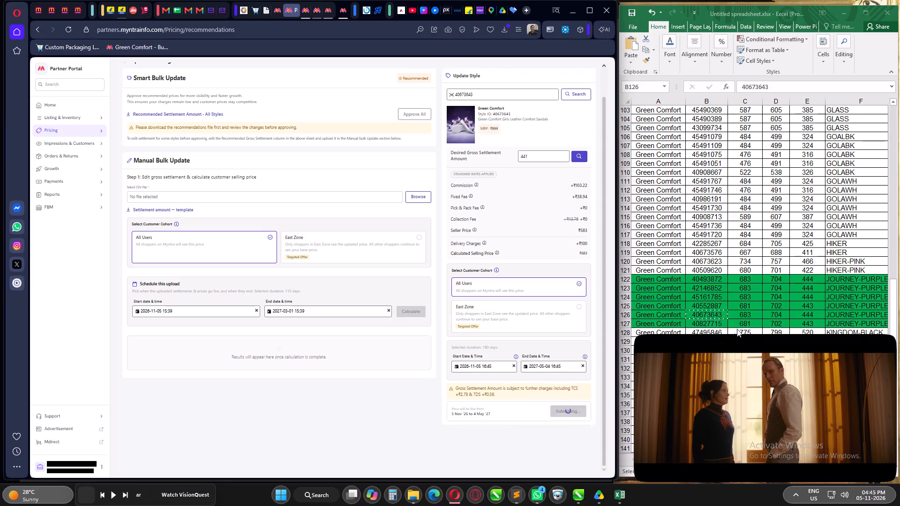
Look up style ID 40827715 from spreadsheet row 127 in the Partner Portal, set its gross settlement amount to 441 and approve the selling price.
click(734, 325)
click(711, 323)
key(ctrl+c)
double_click(455, 90)
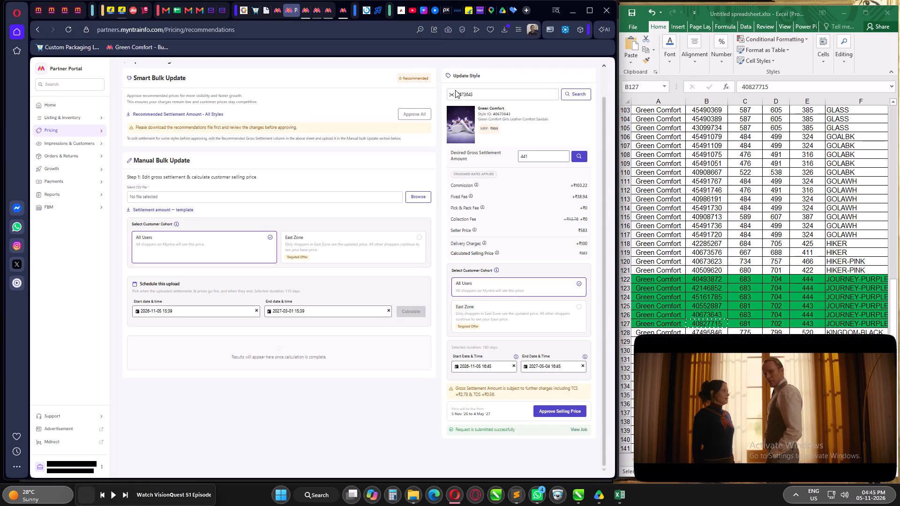
double_click(461, 91)
key(ctrl+v)
key(Return)
click(543, 155)
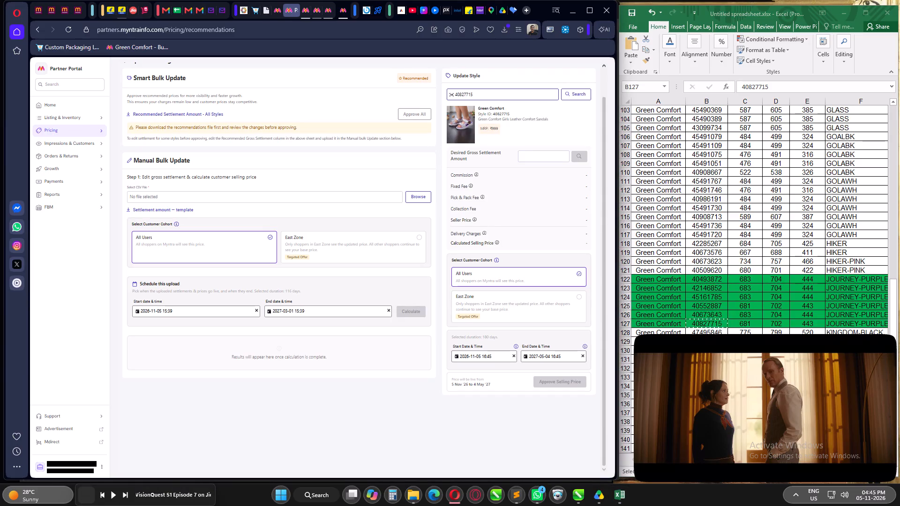
text(441)
key(Return)
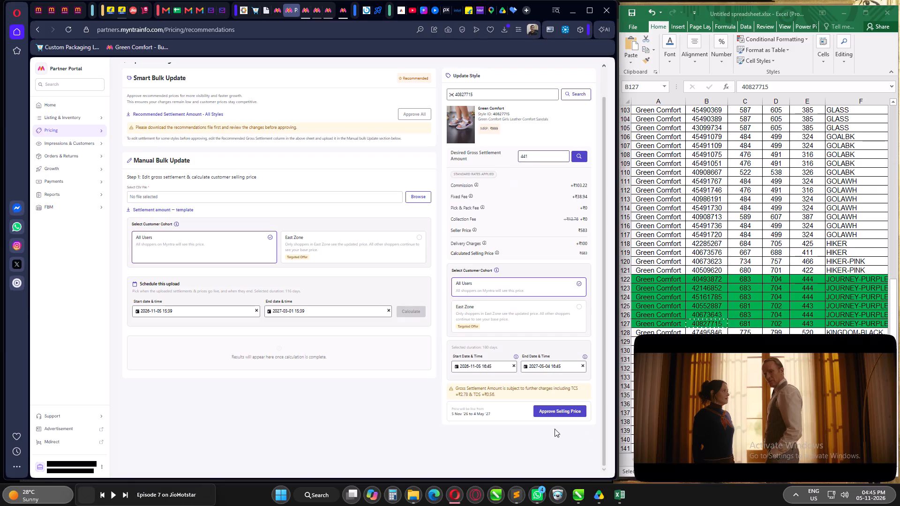
click(554, 414)
click(397, 287)
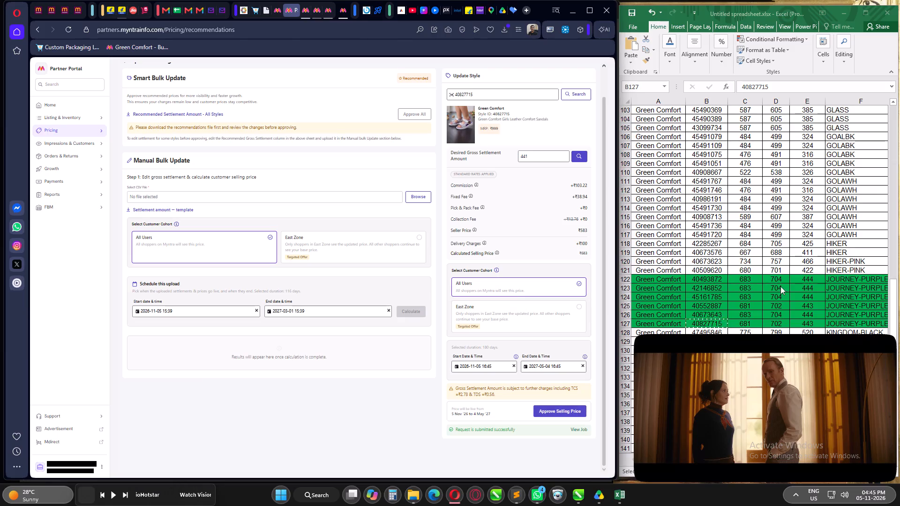
Search Myntra for style ID 40673795 from spreadsheet row 143, the first green-marked LCSEA style, to check its price.
click(727, 299)
scroll(726, 295, down, 4)
scroll(711, 246, down, 5)
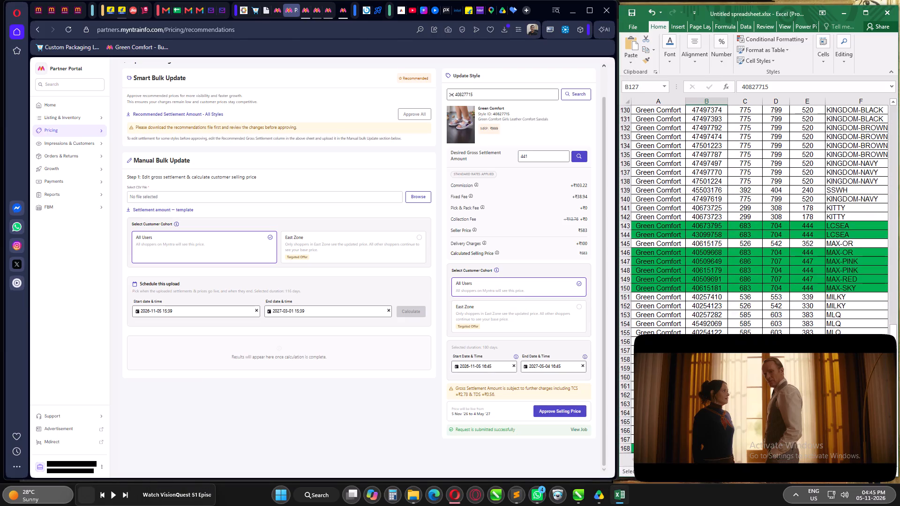
click(711, 224)
key(ctrl+c)
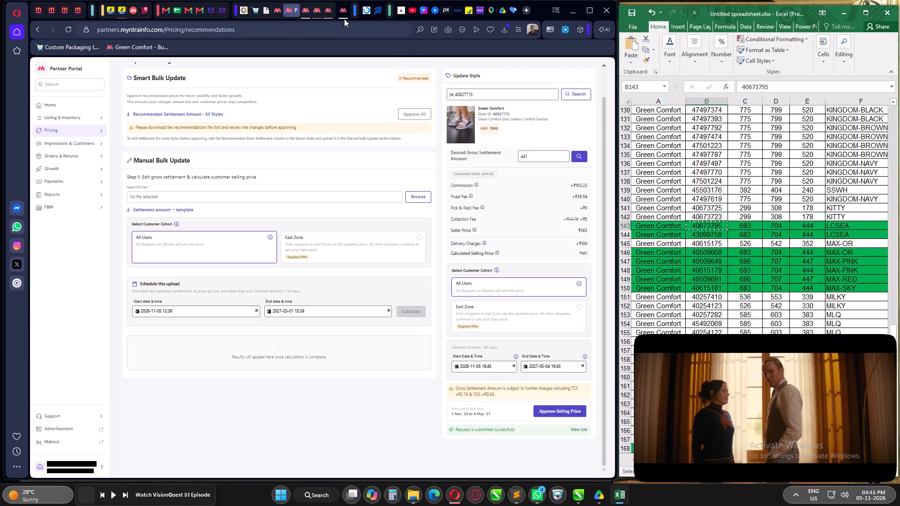
click(344, 18)
double_click(469, 95)
key(ctrl+v)
key(Return)
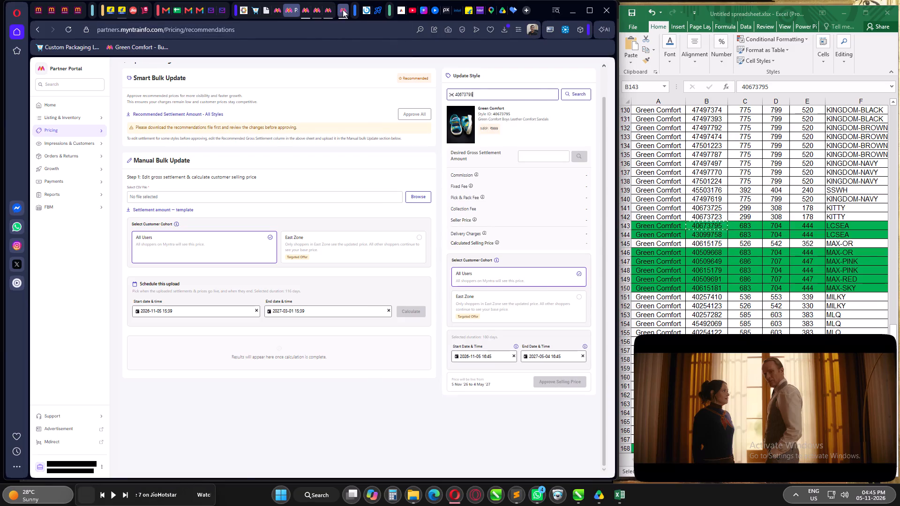
click(343, 9)
click(455, 100)
key(ctrl+v)
key(Return)
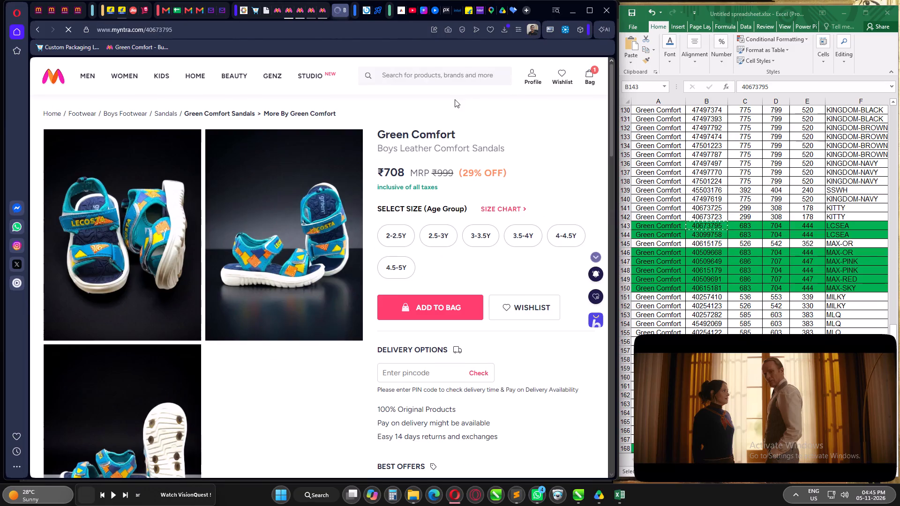
Look up style ID 40673795 from spreadsheet row 143 in the Partner Portal, set its gross settlement amount to 441 and approve the selling price.
click(288, 14)
double_click(463, 92)
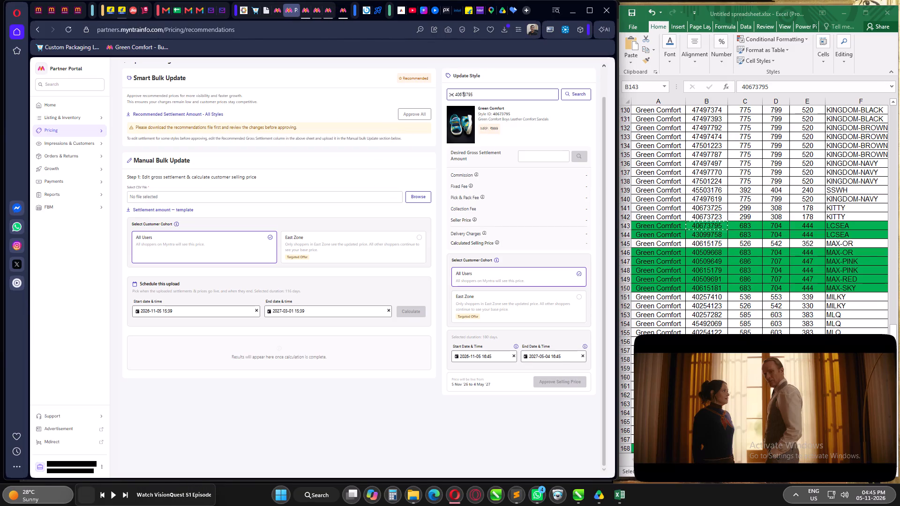
key(ctrl+v)
key(Return)
click(542, 162)
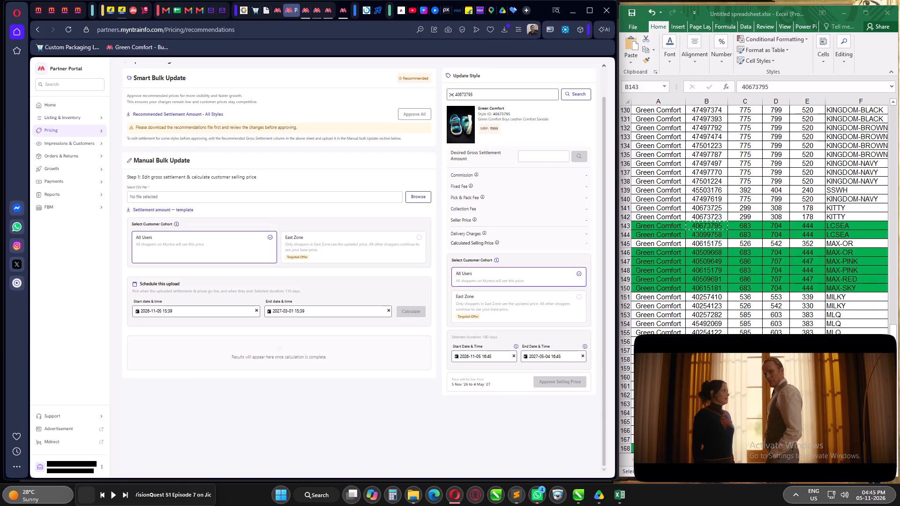
click(541, 156)
text(441)
key(Return)
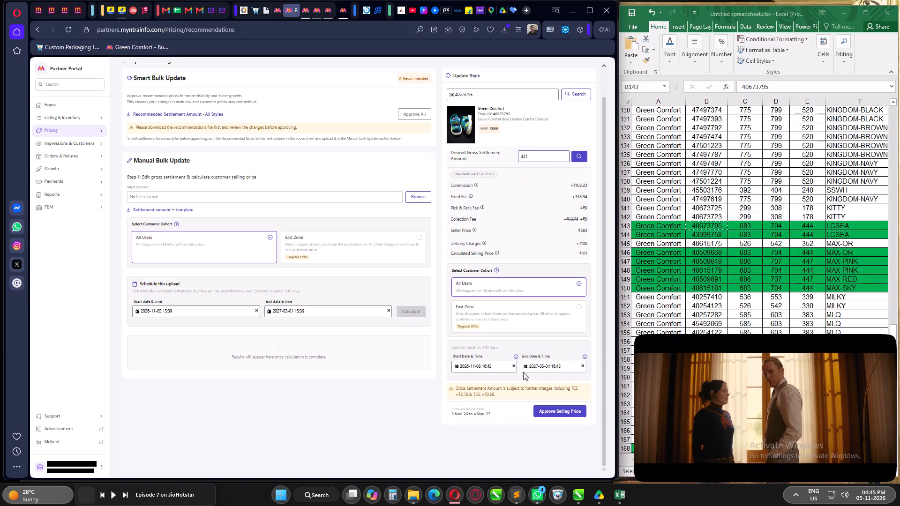
click(566, 412)
click(406, 286)
Look up style ID 43099758 from spreadsheet row 144 in the Partner Portal, set its gross settlement amount to 441 and approve the selling price.
drag(794, 254, 787, 254)
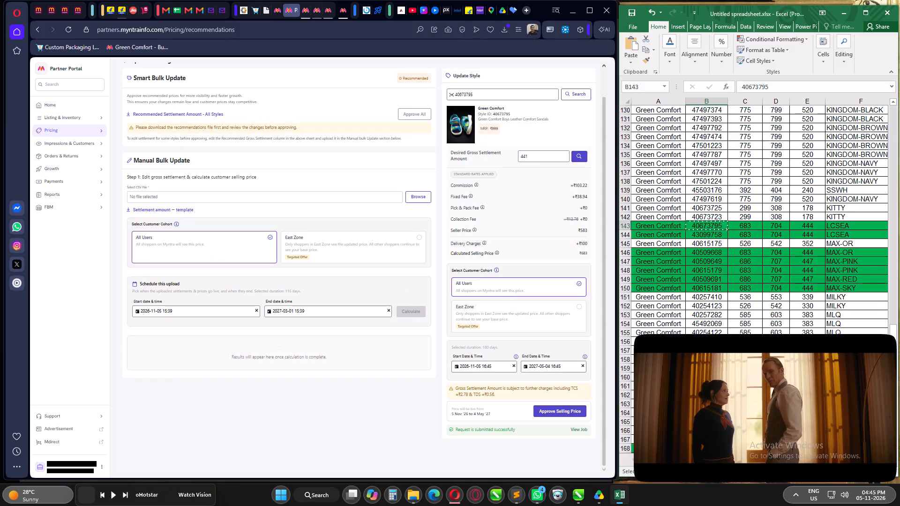
click(712, 232)
key(ctrl+c)
double_click(464, 96)
key(ctrl+v)
key(Return)
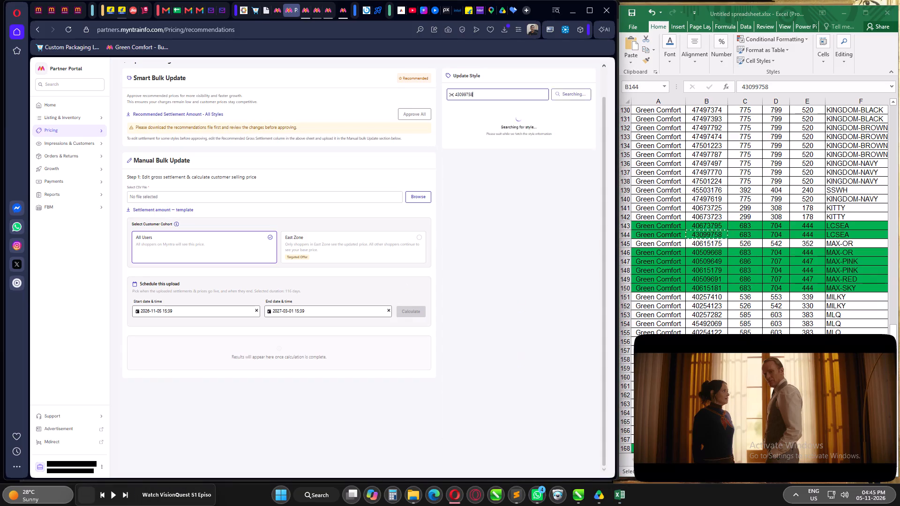
click(556, 157)
text(441)
key(Return)
click(563, 410)
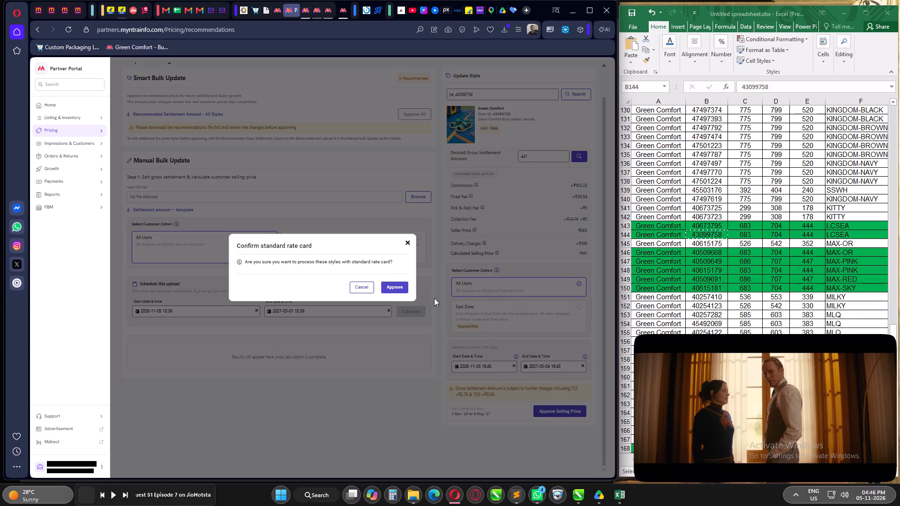
click(394, 291)
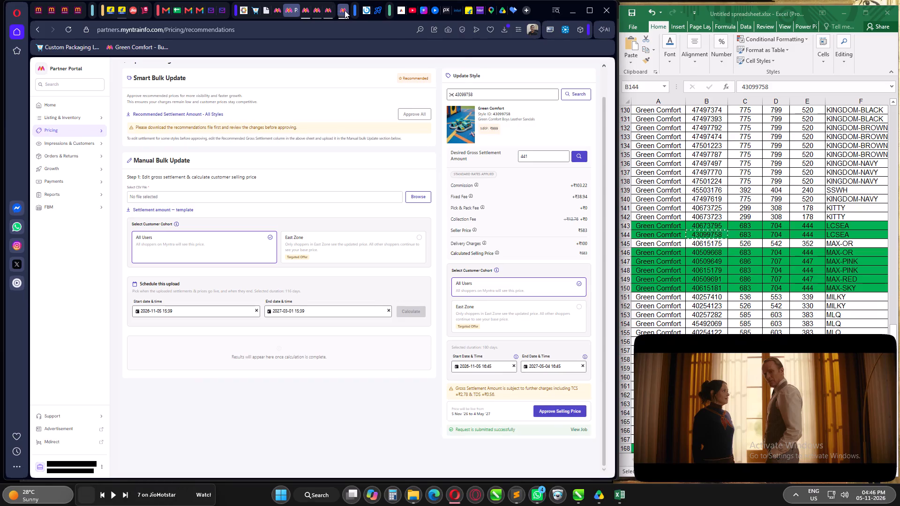
Search Myntra for style ID 40509668 from spreadsheet row 146, the green-marked MAX-OR style, to check its price.
click(345, 10)
click(751, 265)
click(725, 252)
key(ctrl+c)
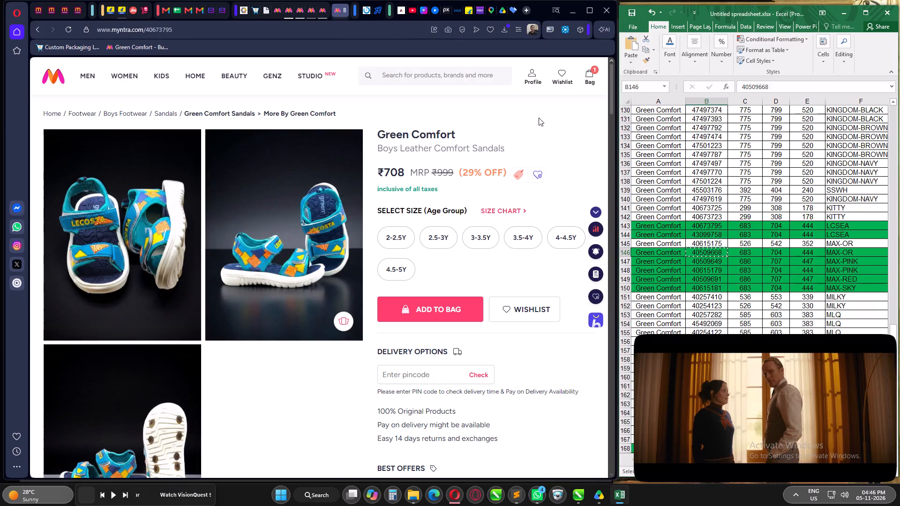
click(474, 71)
key(ctrl+v)
key(Return)
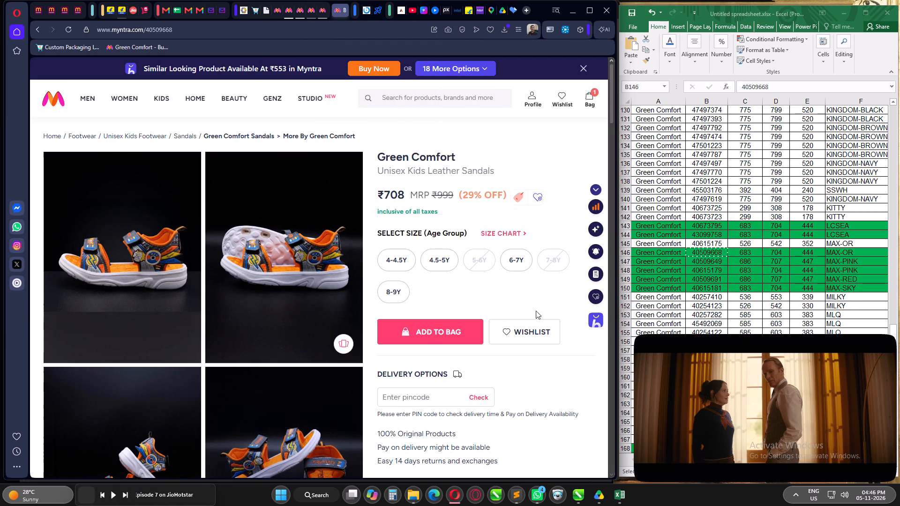
Search Myntra for style ID 40509649 from spreadsheet row 147, the first green-marked MAX-PINK style, to check its price.
click(719, 270)
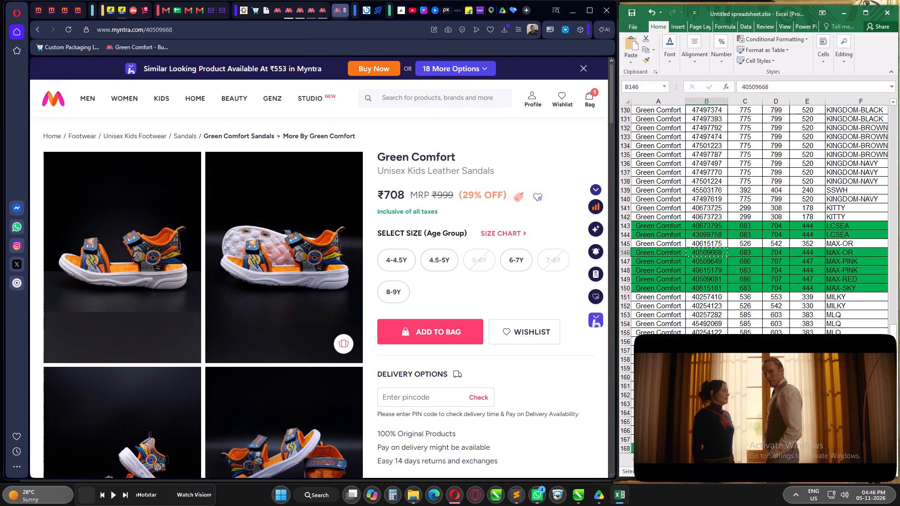
click(716, 262)
key(ctrl+c)
click(443, 98)
key(ctrl+v)
key(Return)
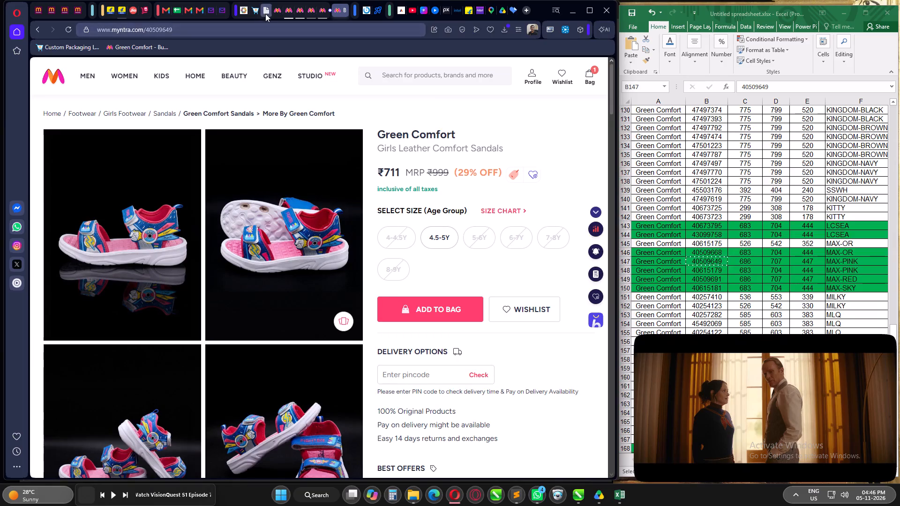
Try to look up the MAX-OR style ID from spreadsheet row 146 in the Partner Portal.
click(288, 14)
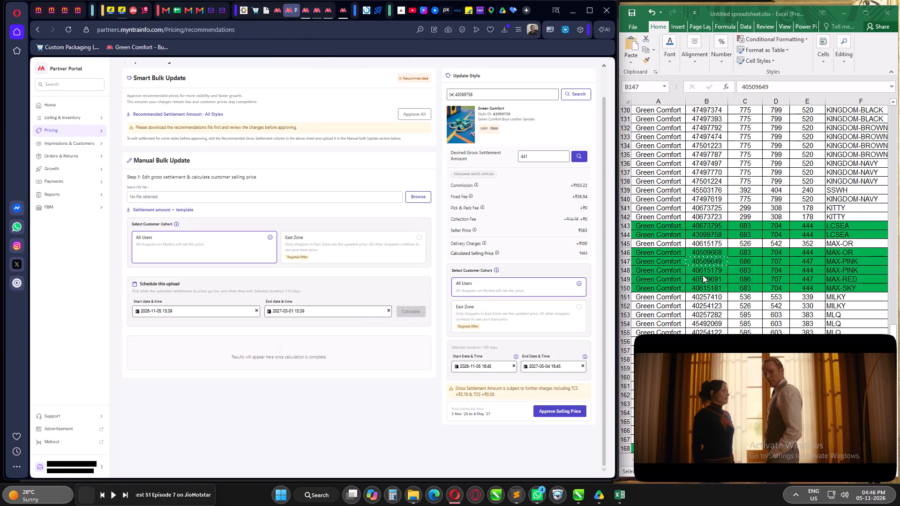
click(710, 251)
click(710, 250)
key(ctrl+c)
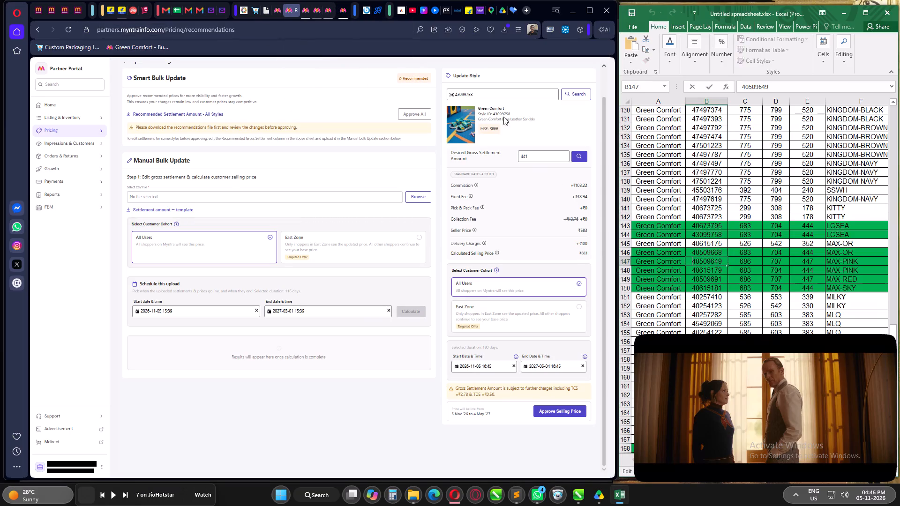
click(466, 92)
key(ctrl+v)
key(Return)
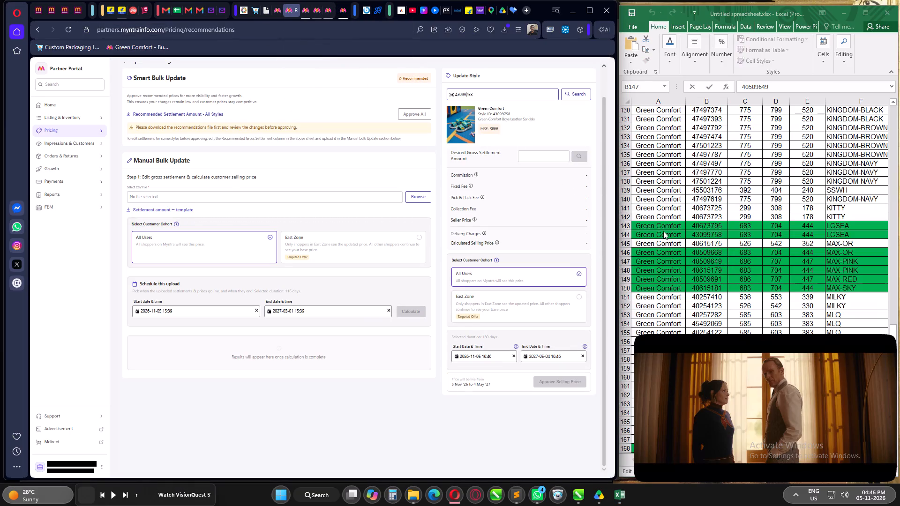
Look up style ID 40509668 from spreadsheet row 146 in the Partner Portal, set its gross settlement amount to 441 and approve the selling price.
click(728, 257)
click(717, 253)
key(ctrl+c)
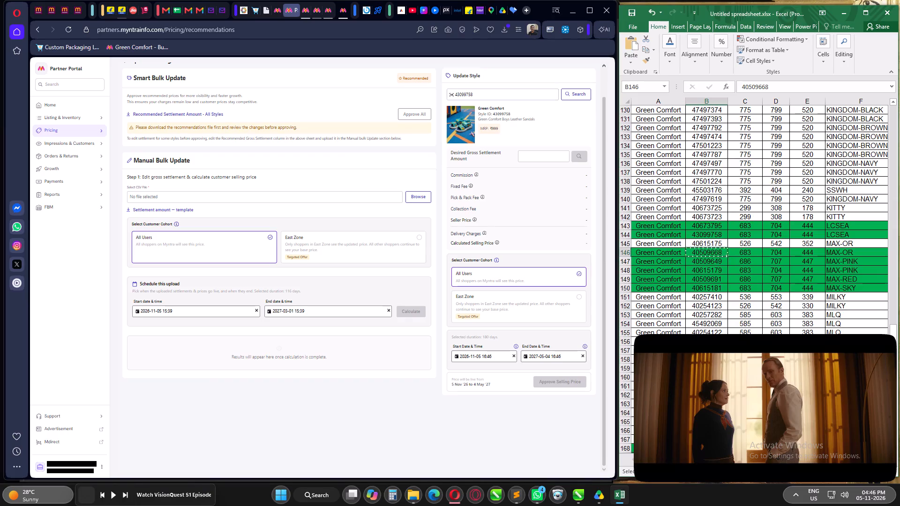
double_click(460, 91)
double_click(464, 94)
key(ctrl+v)
key(Return)
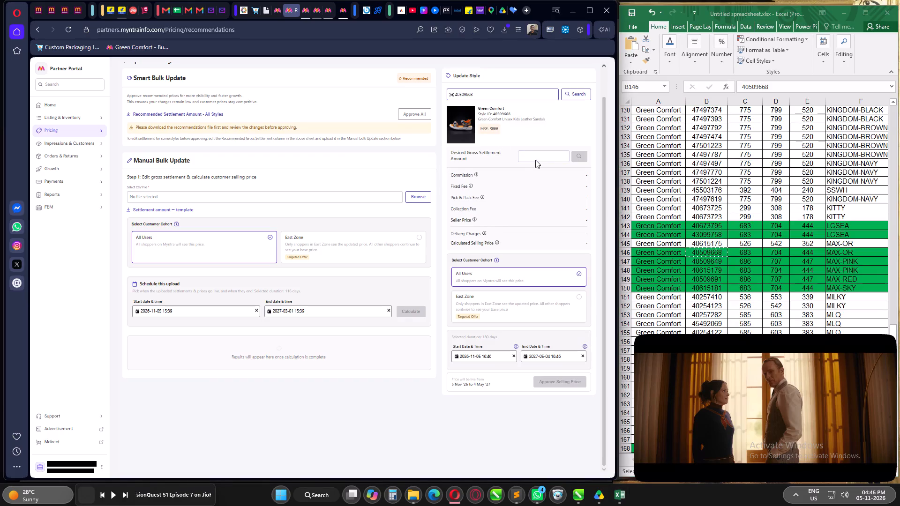
click(538, 159)
text(441)
key(Return)
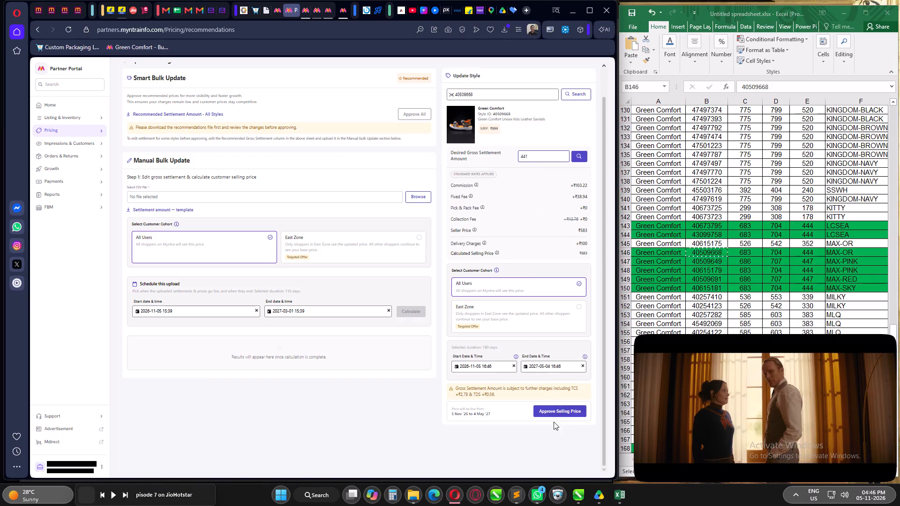
click(552, 412)
click(390, 291)
Look up style ID 40509649 from spreadsheet row 147 in the Partner Portal, set its gross settlement amount to 441 and approve the selling price.
click(769, 260)
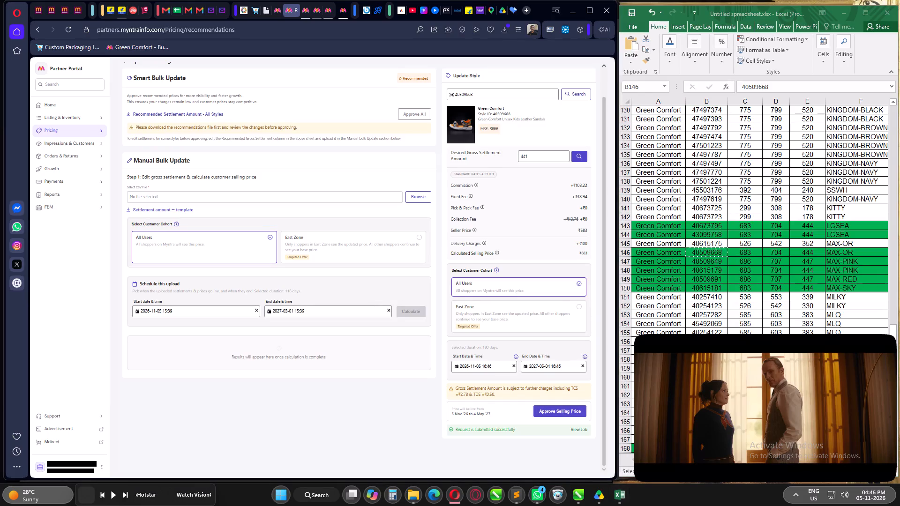
click(716, 259)
key(ctrl+c)
click(464, 91)
double_click(464, 97)
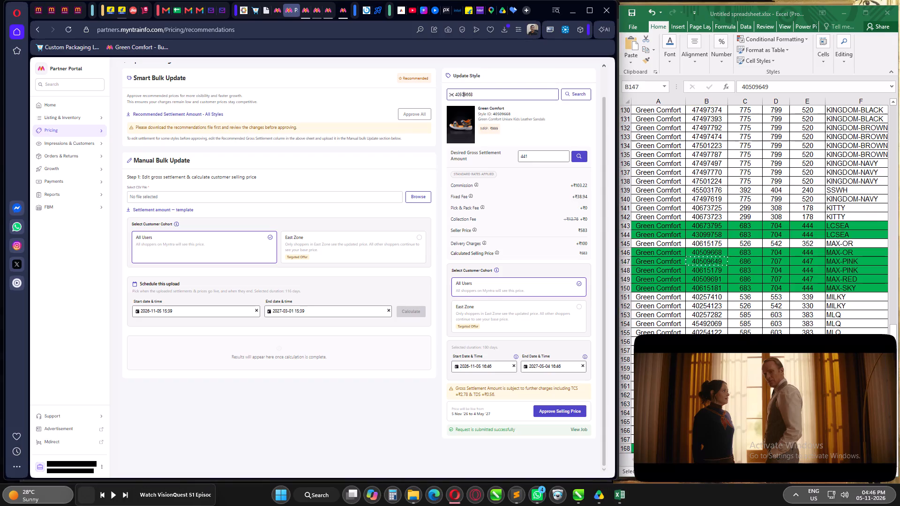
key(ctrl+v)
key(Return)
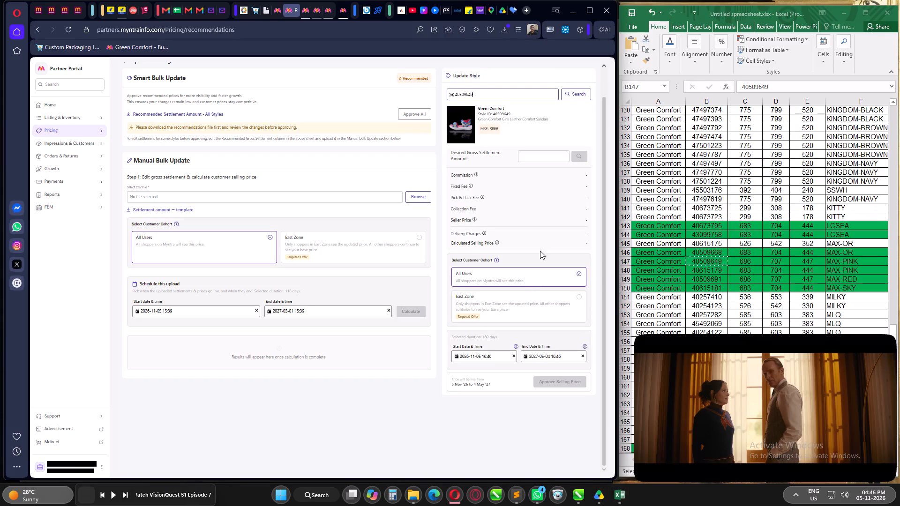
click(537, 152)
click(526, 157)
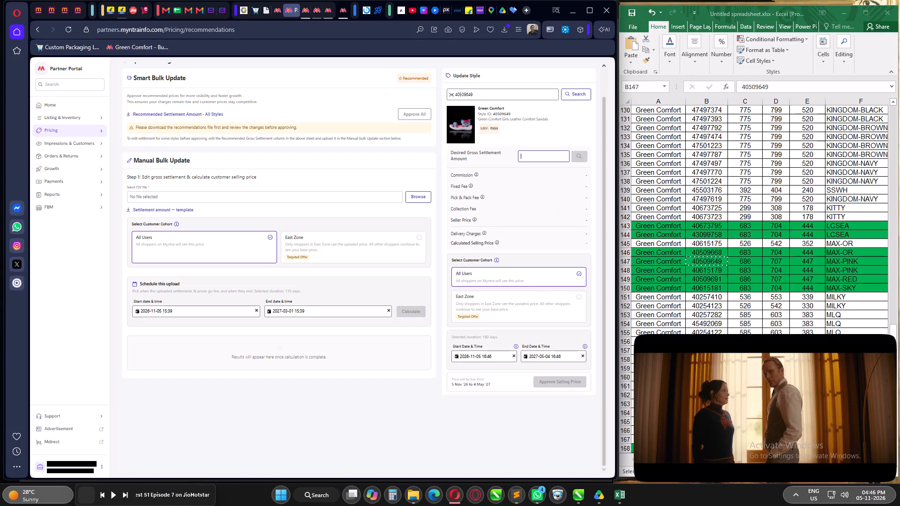
text(441)
key(Return)
click(562, 407)
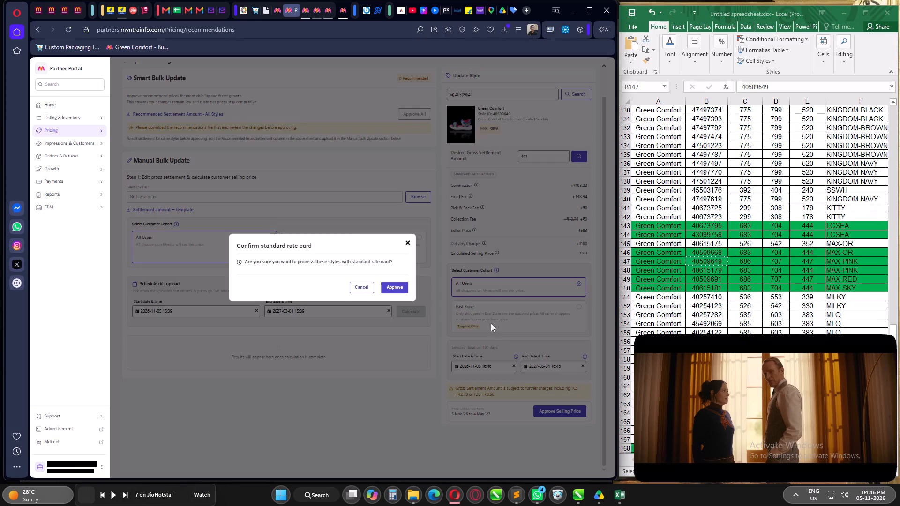
click(394, 286)
Look up style ID 40615179 from spreadsheet row 148 in the Partner Portal, set its gross settlement amount to 441 and approve the selling price.
click(697, 291)
click(705, 270)
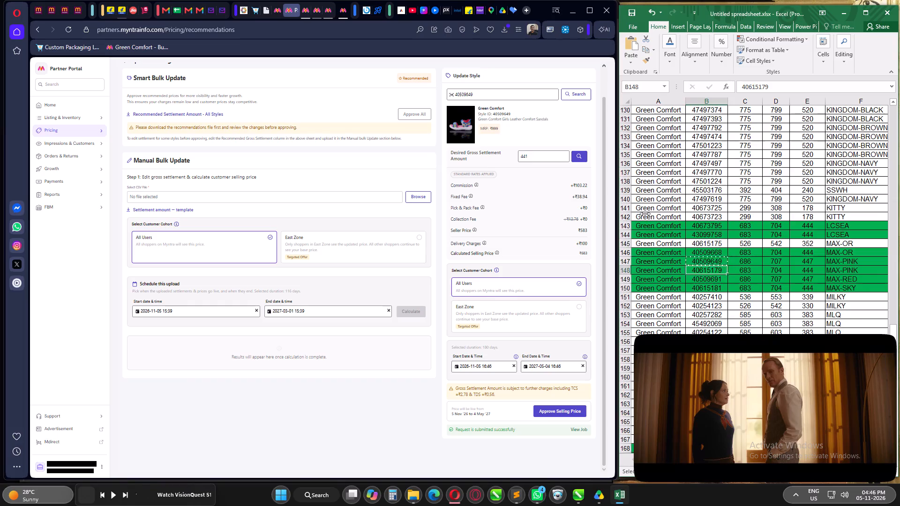
key(ctrl+c)
double_click(463, 94)
key(ctrl+v)
key(Return)
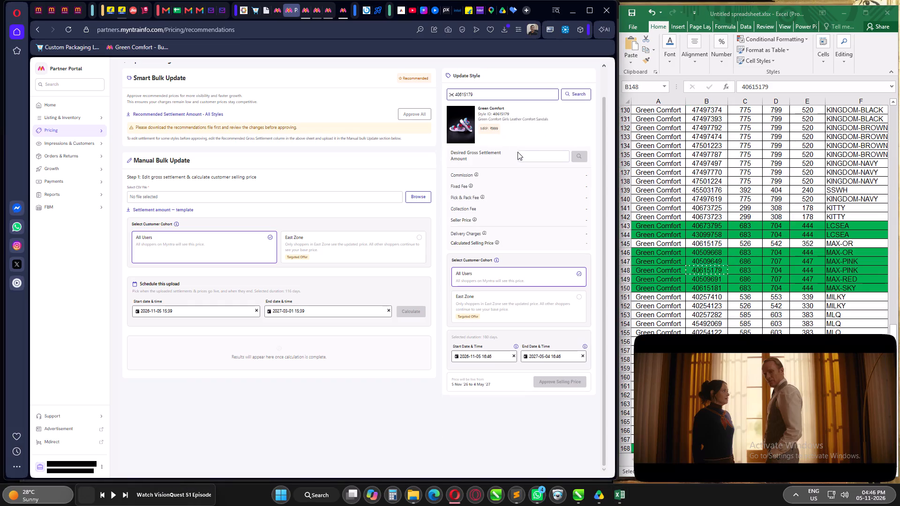
click(534, 154)
key(4)
key(4)
key(1)
key(Return)
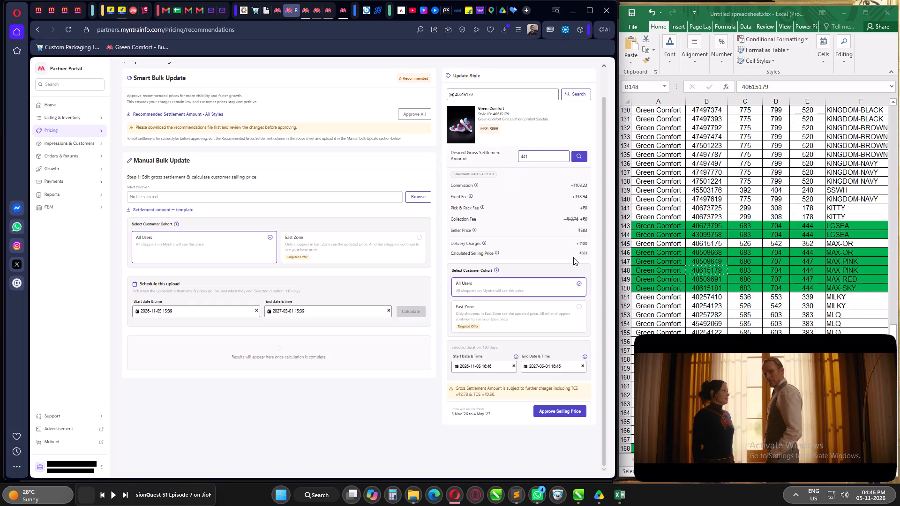
click(563, 412)
click(394, 283)
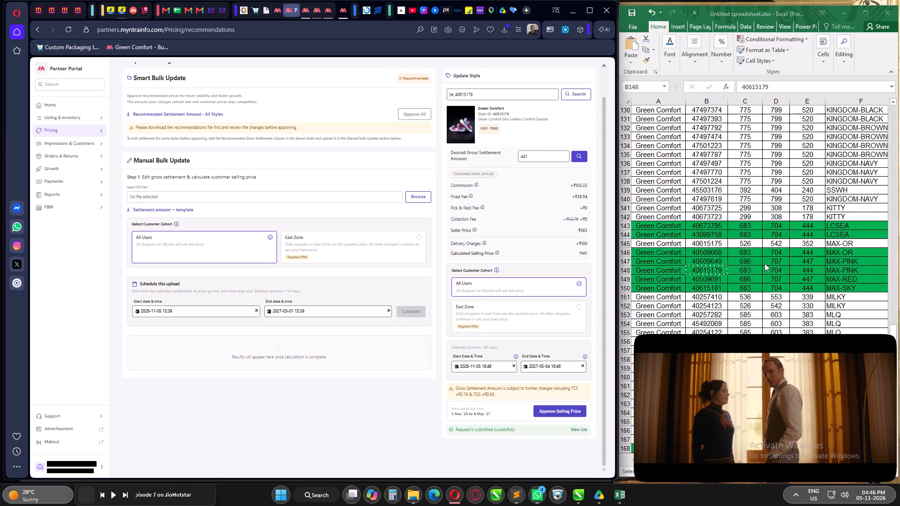
Look up style ID 40509691 from spreadsheet row 149 in the Partner Portal, set its gross settlement amount to 441 and approve the selling price.
drag(765, 263, 762, 268)
click(711, 282)
key(ctrl+c)
double_click(470, 94)
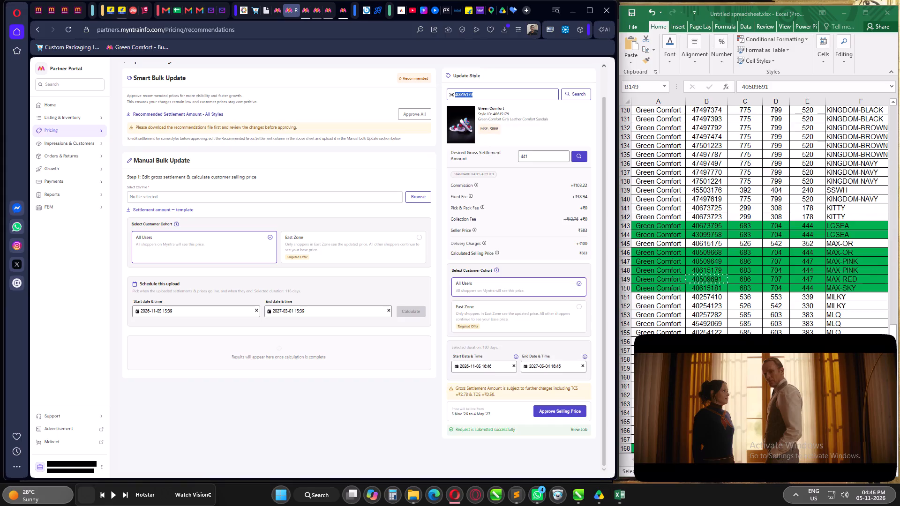
key(ctrl+v)
key(Return)
click(548, 154)
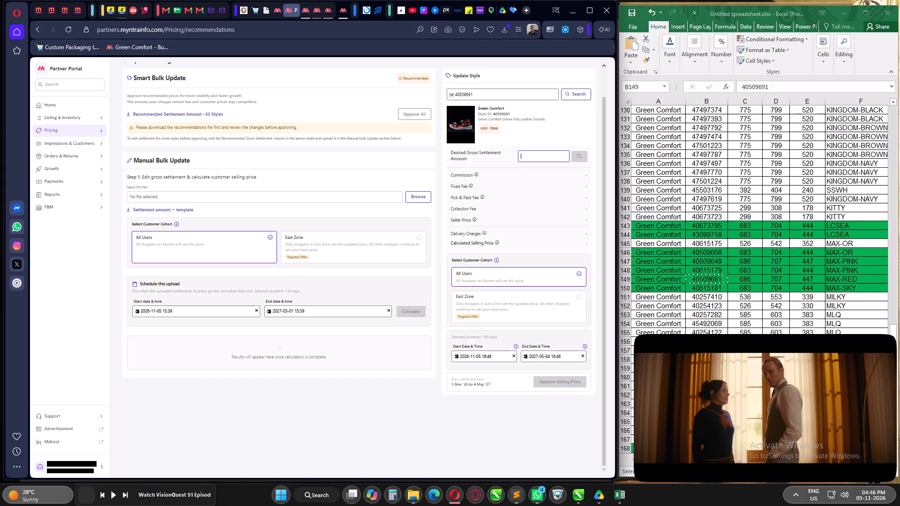
text(441)
key(Return)
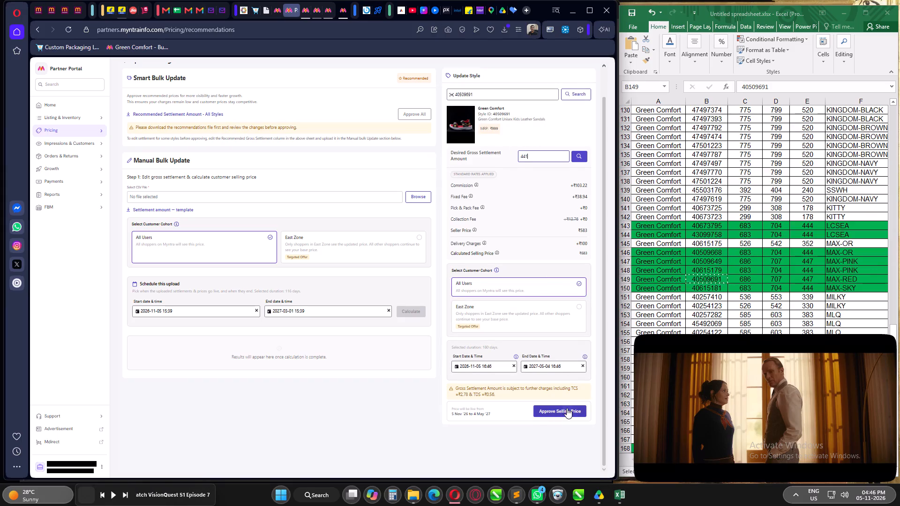
click(565, 409)
click(394, 286)
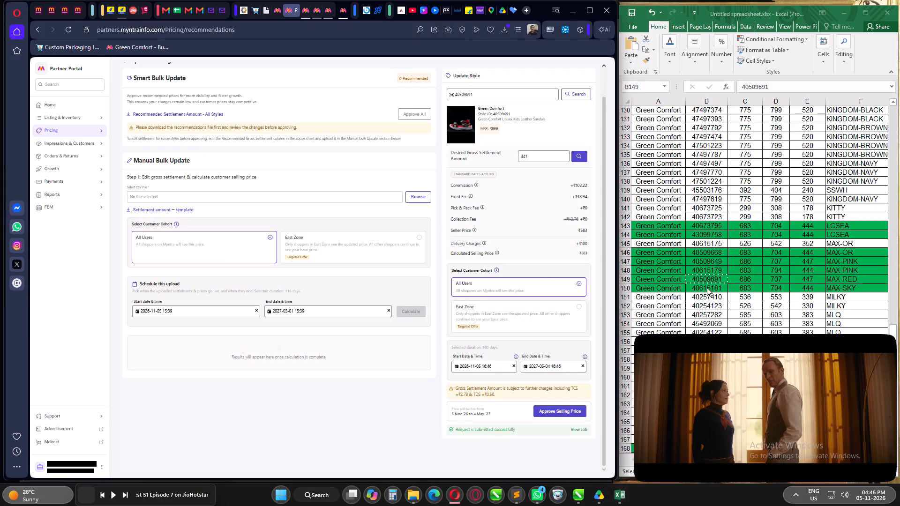
Look up style ID 40615181 from spreadsheet row 150 in the Partner Portal, set its gross settlement amount to 441 and approve the selling price.
click(707, 288)
click(711, 290)
key(ctrl+c)
double_click(465, 96)
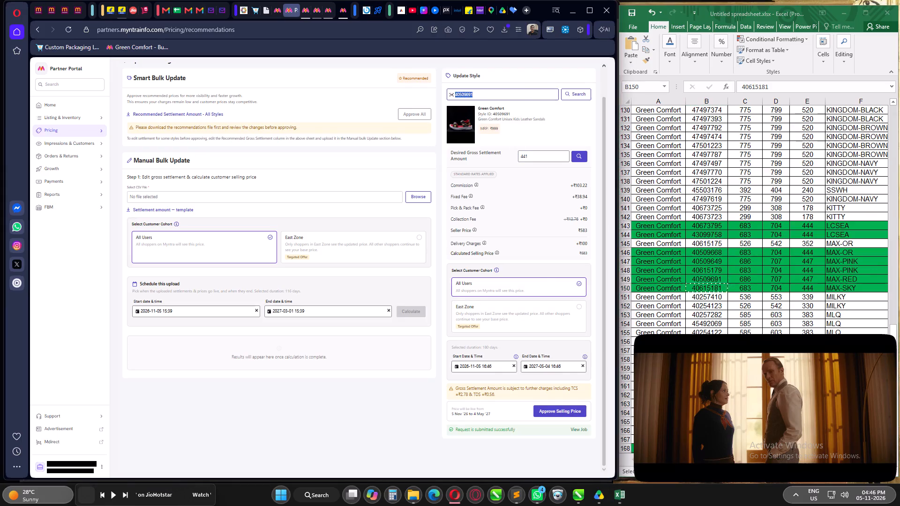
key(ctrl+v)
key(Return)
click(540, 157)
text(441)
key(Return)
click(562, 414)
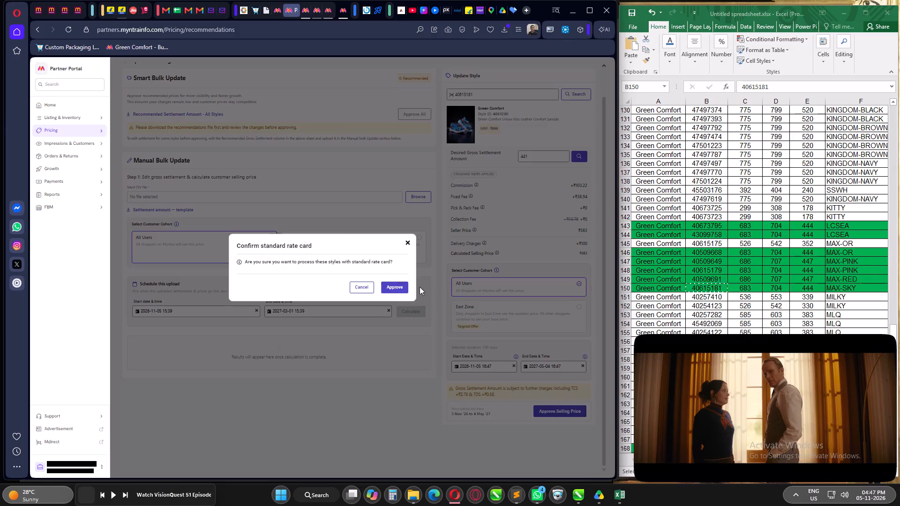
click(395, 288)
Search Myntra for style ID 41115614 from spreadsheet row 169, a green-marked SPIDER-BLUE style, to check its price.
click(708, 298)
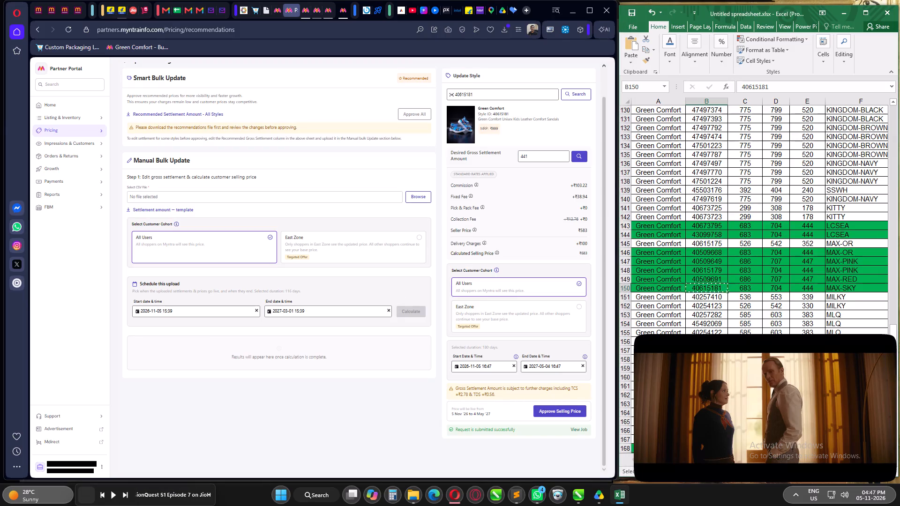
scroll(717, 256, down, 8)
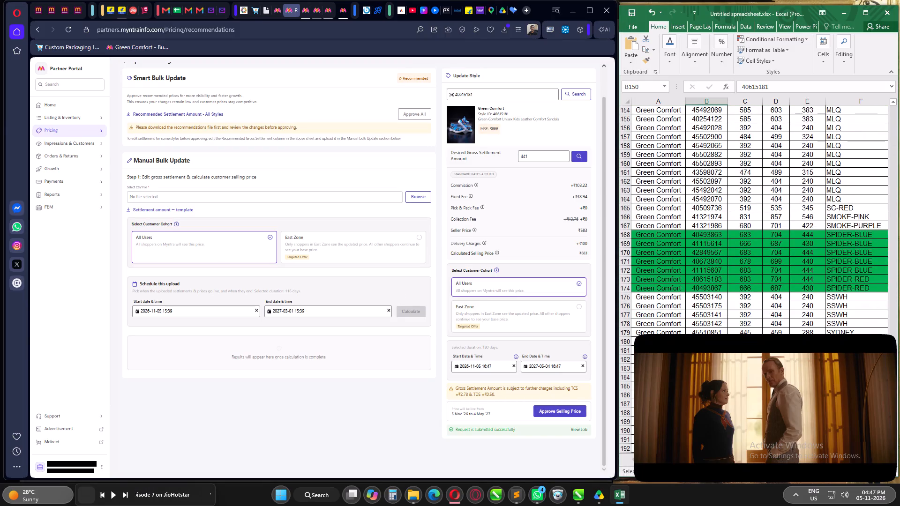
click(702, 239)
key(ctrl+c)
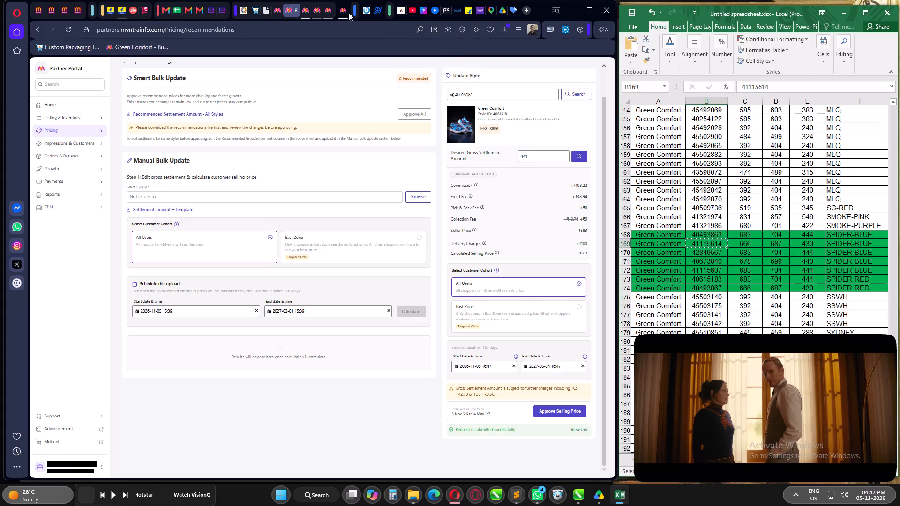
click(341, 6)
click(448, 80)
key(ctrl+v)
key(Return)
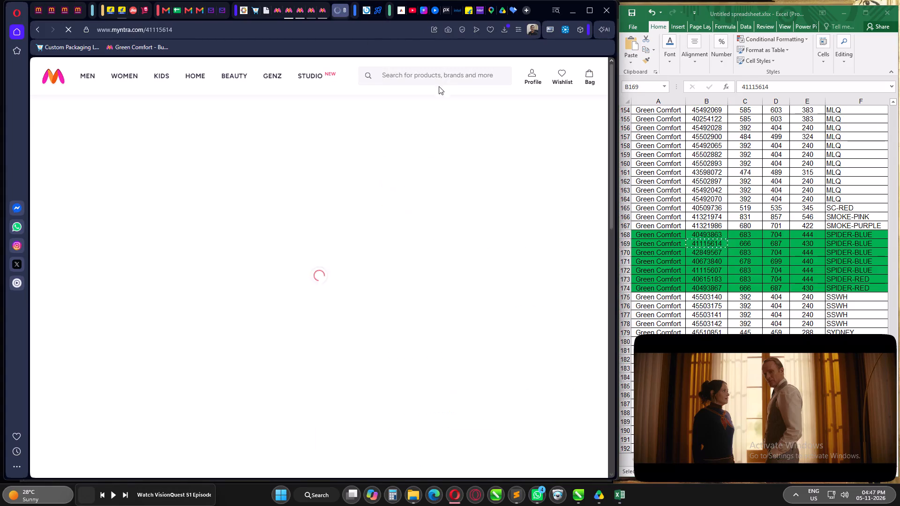
Search Myntra for style ID 40493863 from spreadsheet row 168, the first green-marked SPIDER-BLUE style, to check its price.
click(706, 260)
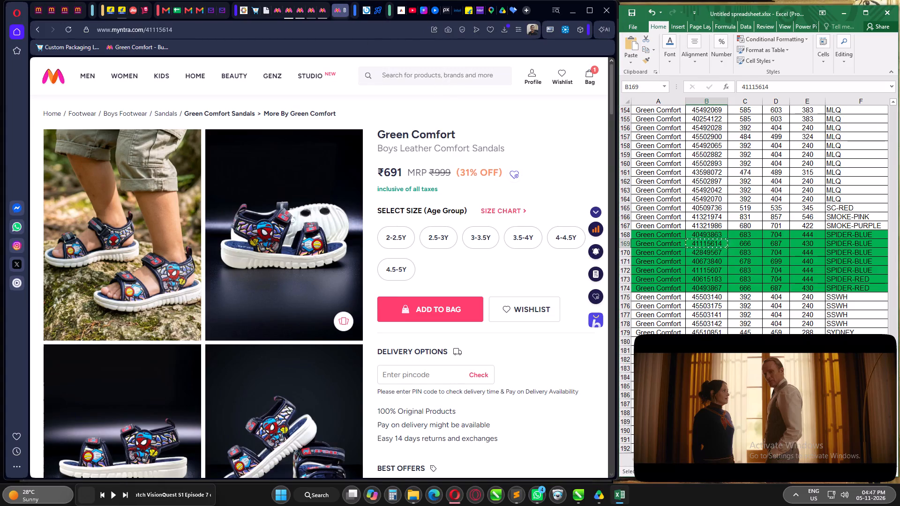
click(716, 233)
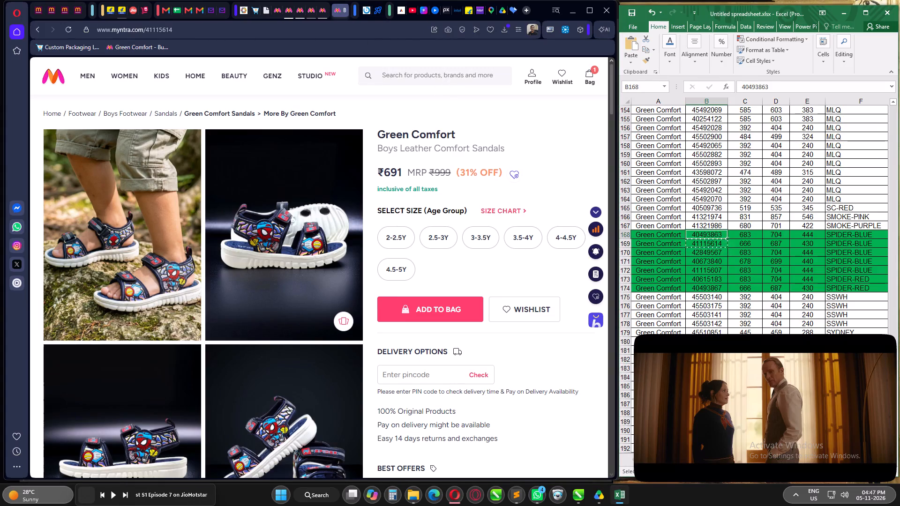
key(ctrl+c)
click(427, 84)
click(427, 76)
key(ctrl+v)
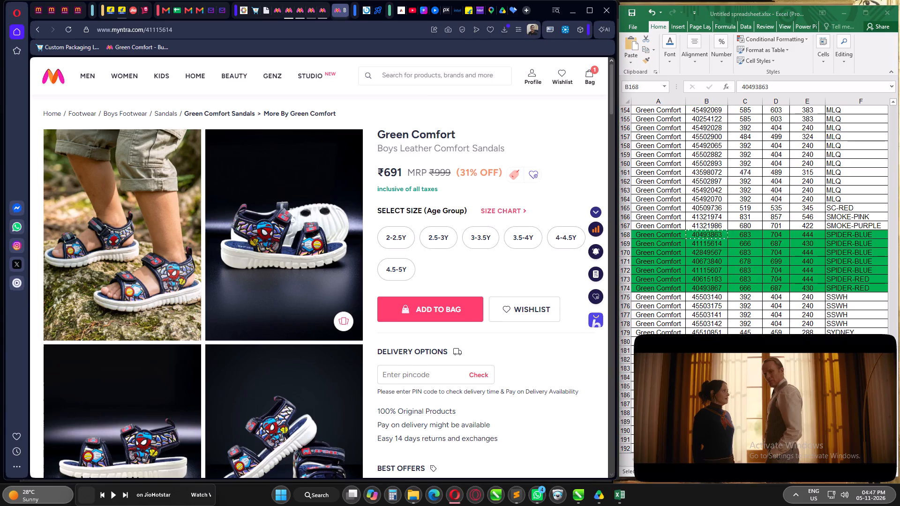
key(Return)
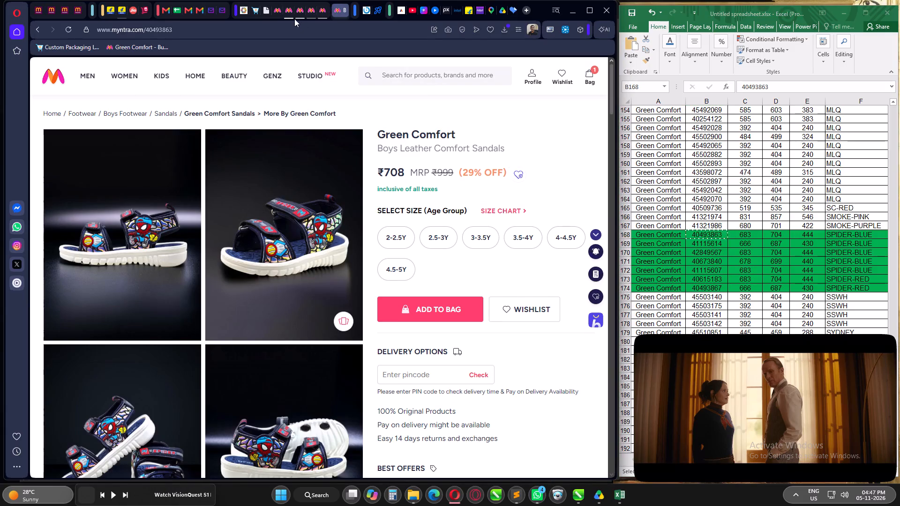
Look up style ID 40493863 from spreadsheet row 168 in the Partner Portal, set its gross settlement amount to 441 and approve the selling price.
click(292, 15)
double_click(467, 96)
key(ctrl+v)
key(Return)
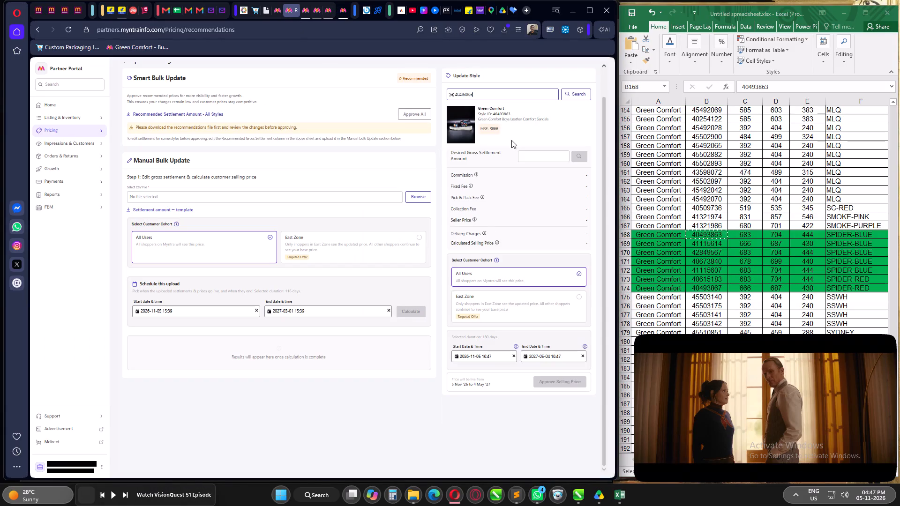
click(526, 159)
text(441)
key(Return)
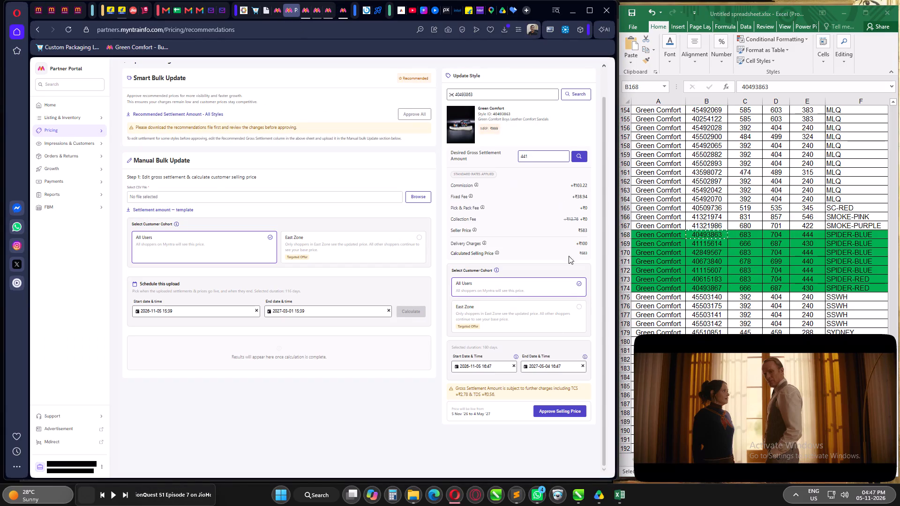
click(567, 410)
click(391, 283)
Look up style ID 41115614 from spreadsheet row 169 in the Partner Portal, set its gross settlement amount to 441 and approve the selling price.
click(708, 267)
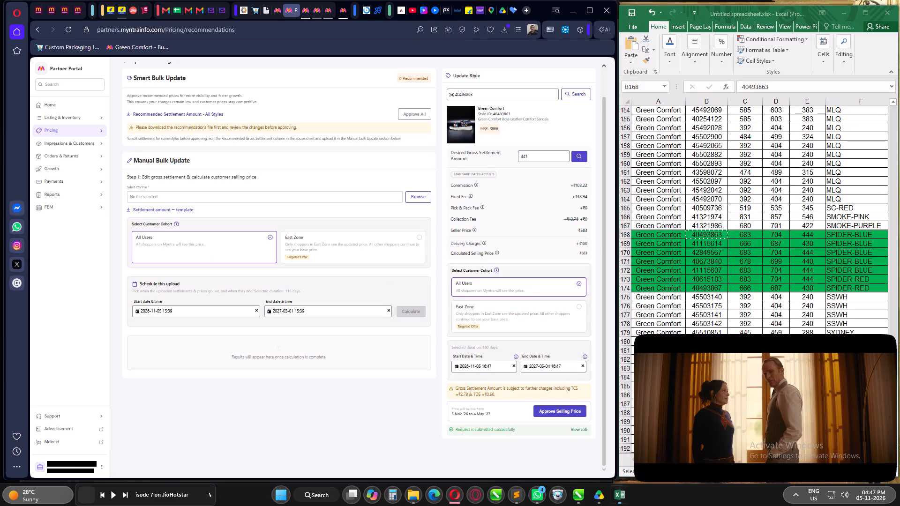
click(709, 245)
key(ctrl+c)
click(459, 90)
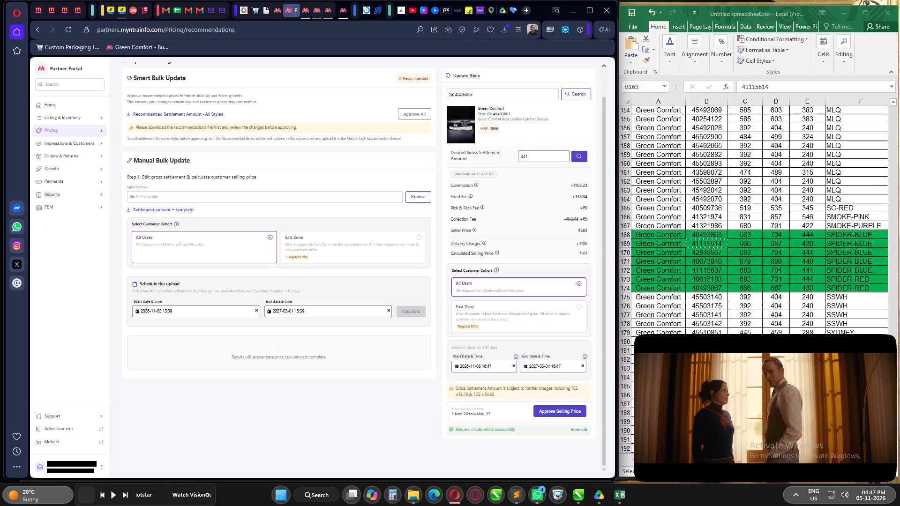
double_click(464, 92)
key(ctrl+v)
key(Return)
click(533, 152)
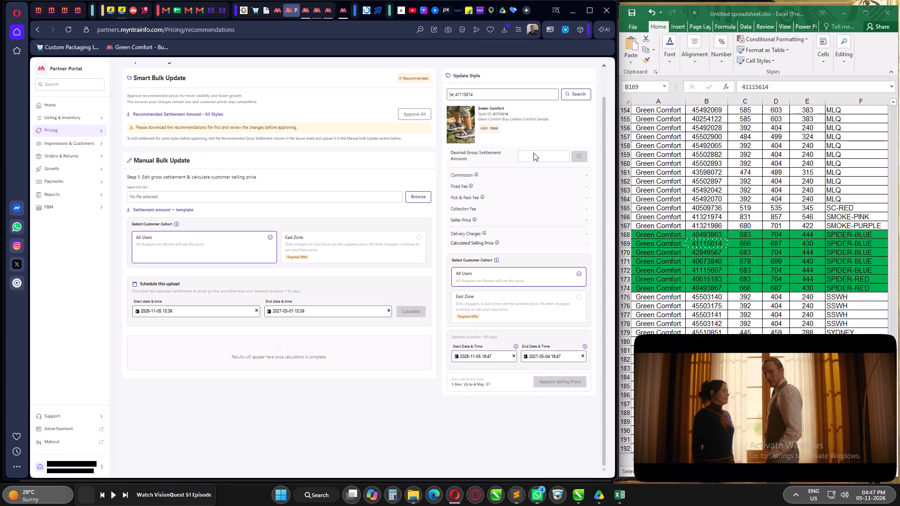
click(541, 156)
text(441)
key(Return)
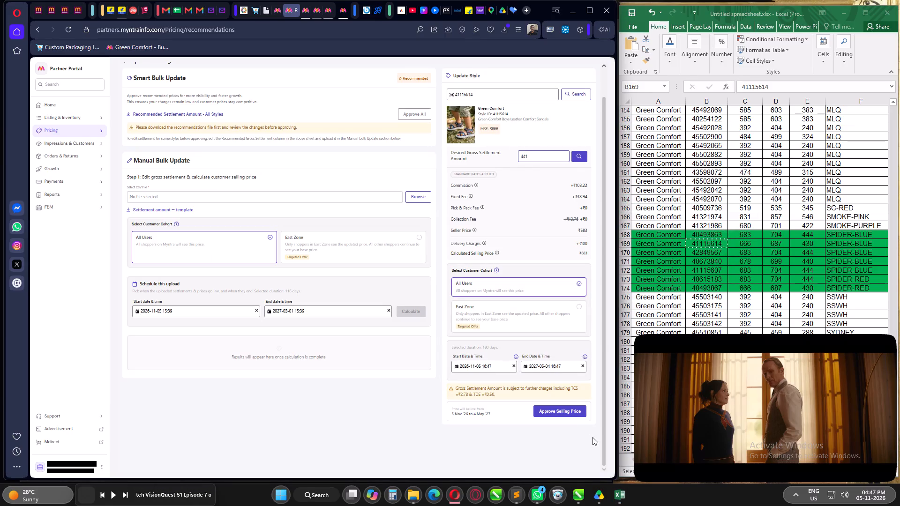
click(564, 414)
click(402, 288)
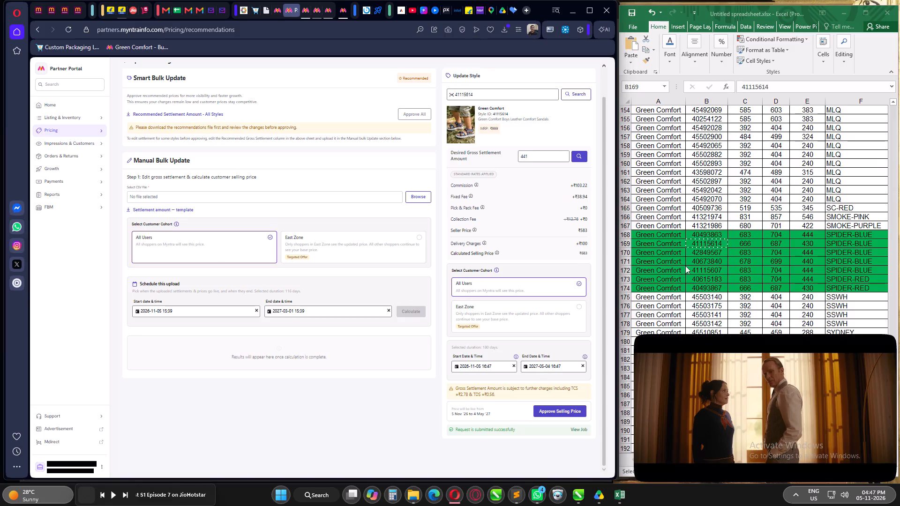
Look up style ID 42849567 from spreadsheet row 170 in the Partner Portal, set its gross settlement amount to 441 and approve the selling price.
drag(687, 266, 683, 271)
click(699, 254)
key(ctrl+c)
double_click(467, 94)
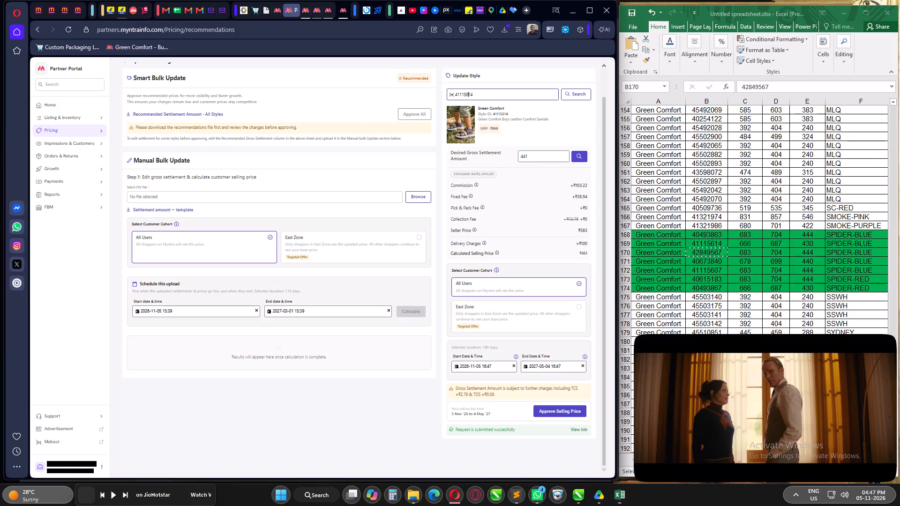
key(ctrl+v)
key(Return)
click(552, 153)
text(441)
key(Return)
click(555, 404)
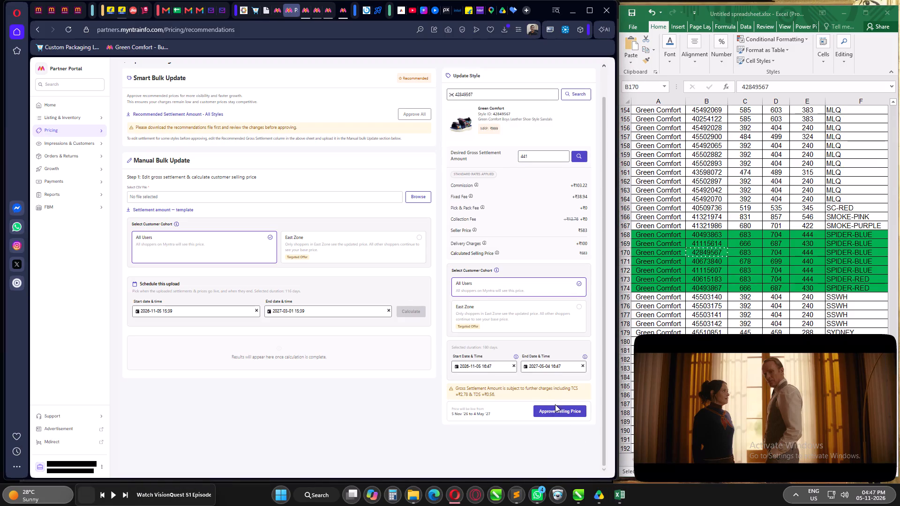
click(562, 413)
click(402, 285)
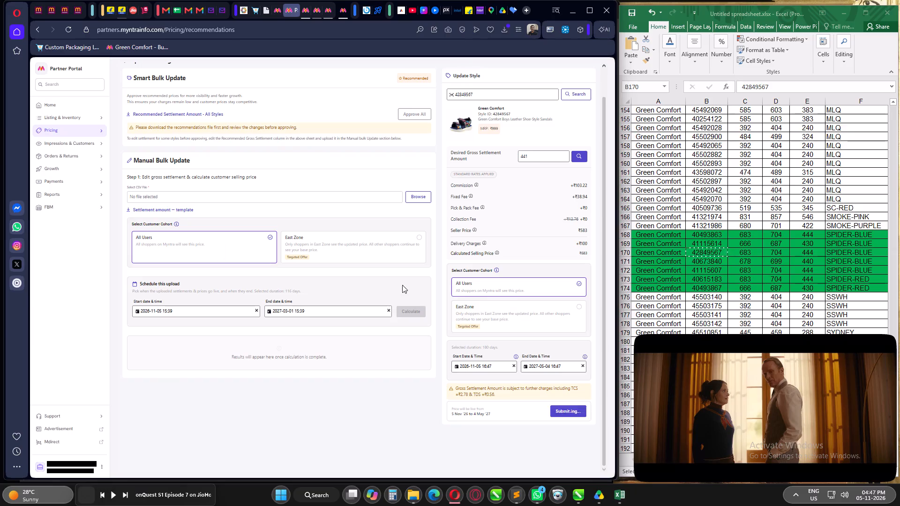
Look up style ID 40673840 from spreadsheet row 171 in the Partner Portal, set its gross settlement amount to 441 and approve the selling price.
click(767, 287)
click(717, 264)
key(ctrl+c)
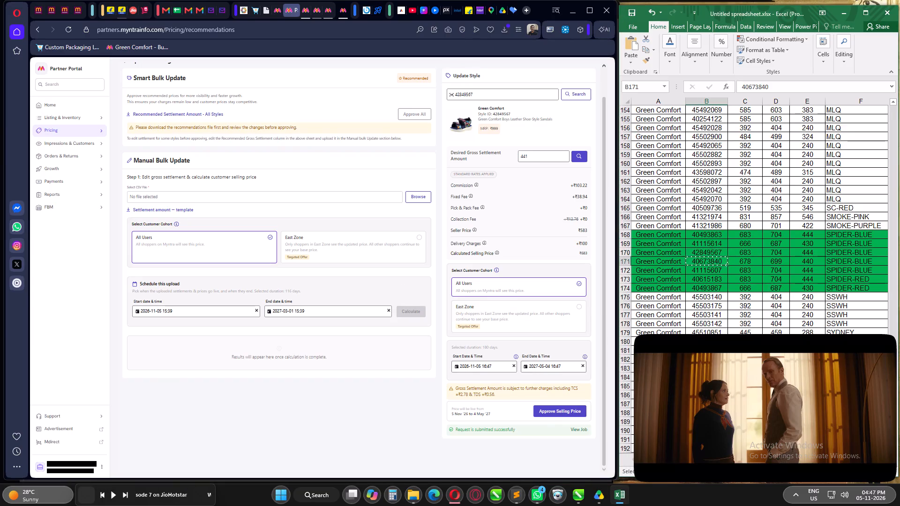
click(468, 91)
double_click(467, 94)
key(ctrl+v)
key(Return)
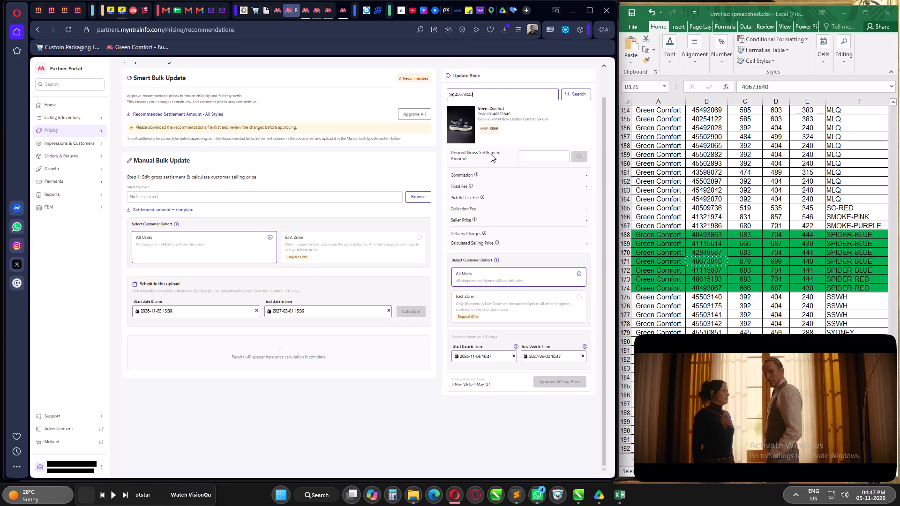
click(555, 160)
click(556, 158)
text(441)
key(Return)
click(560, 406)
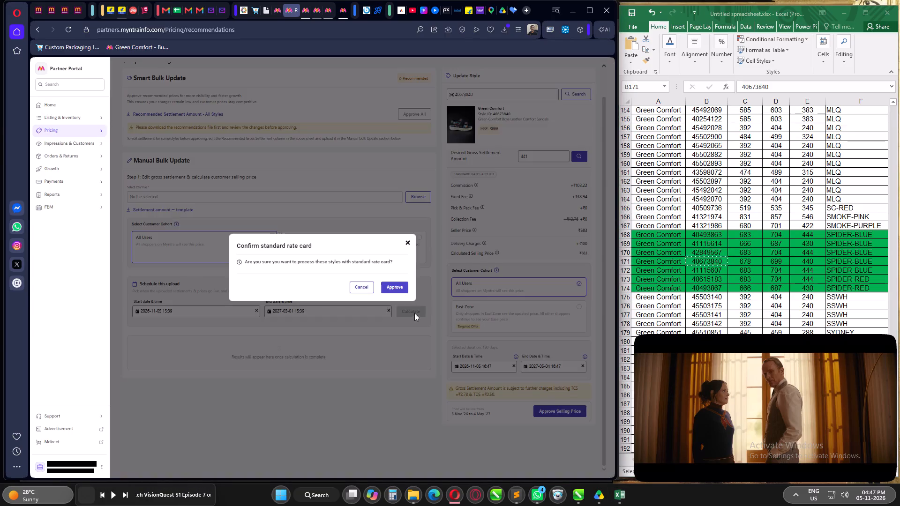
click(393, 282)
Look up style ID 41115607 from spreadsheet row 172 in the Partner Portal, set its gross settlement amount to 441 and approve the selling price.
click(725, 296)
click(715, 272)
key(ctrl+c)
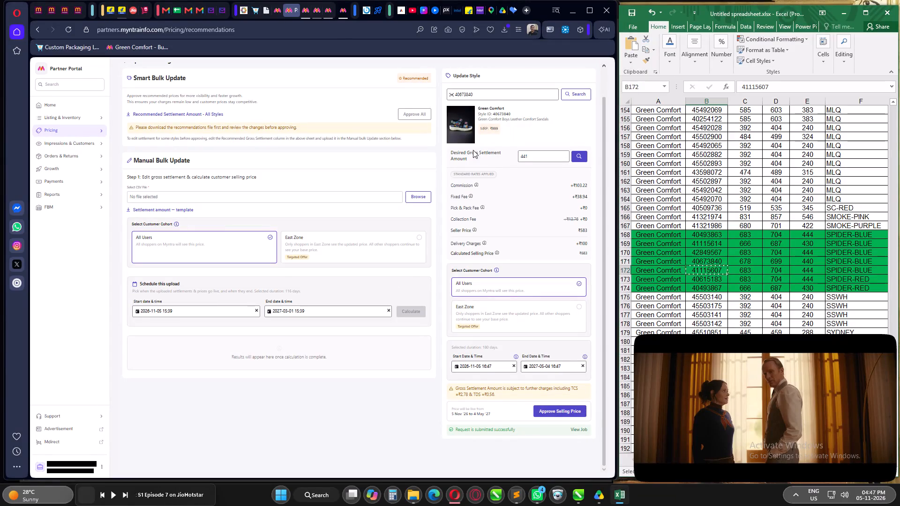
double_click(465, 93)
key(ctrl+v)
key(Return)
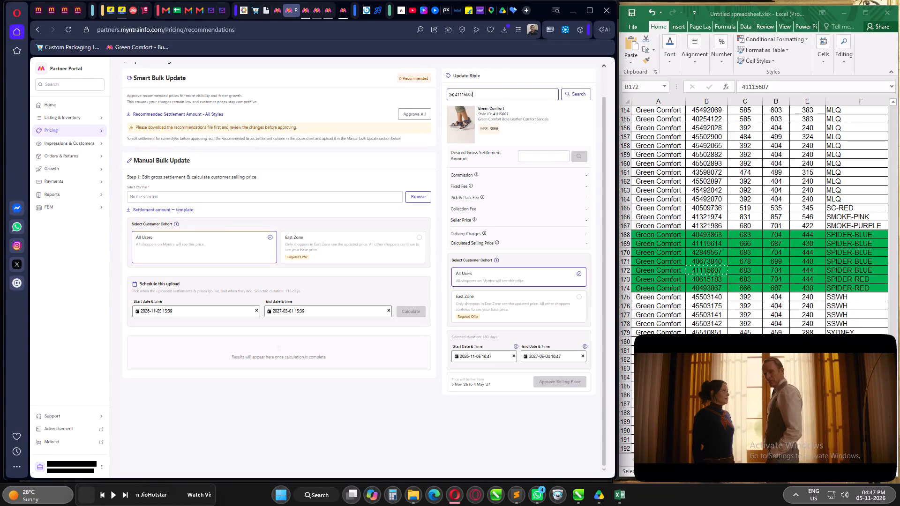
click(555, 156)
text(441)
key(Return)
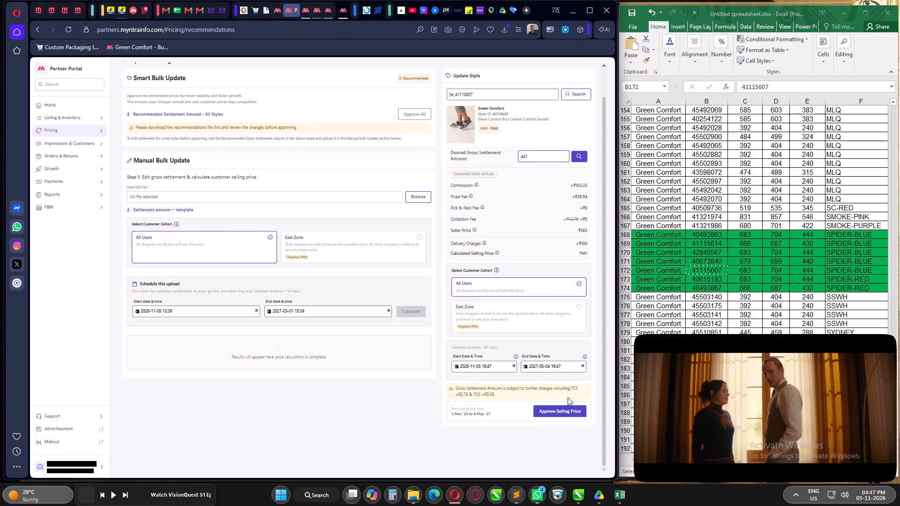
click(563, 417)
click(400, 289)
Look up style ID 40615183 from spreadsheet row 173 in the Partner Portal, set its gross settlement amount to 441 and approve the selling price.
click(738, 285)
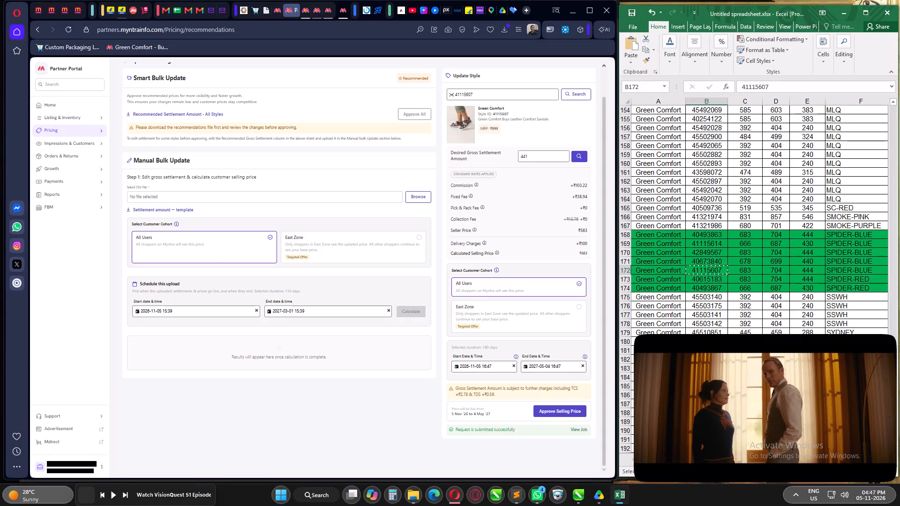
click(708, 279)
key(ctrl+c)
double_click(472, 97)
key(ctrl+v)
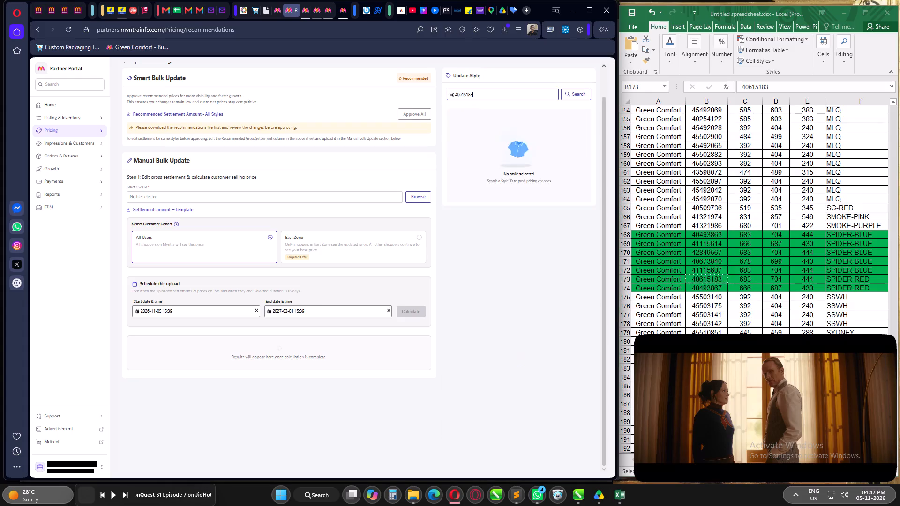
key(Return)
click(548, 158)
text(441)
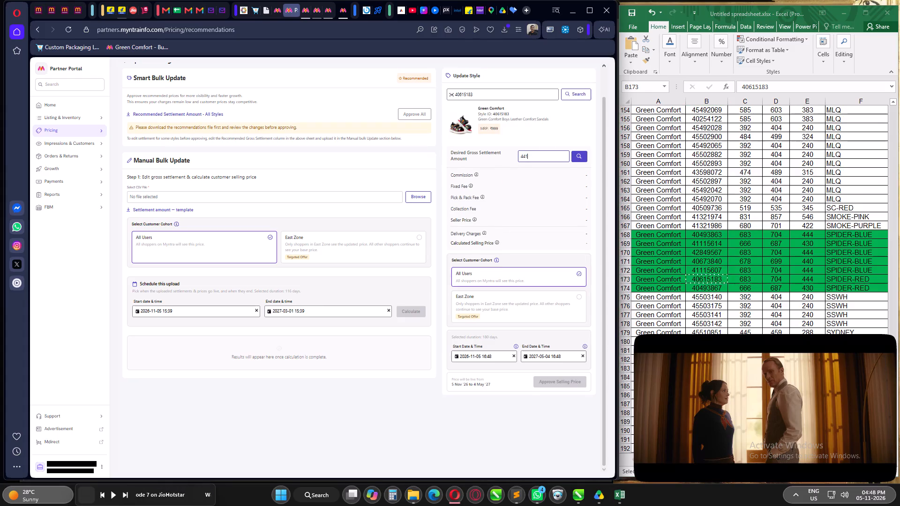
key(Return)
click(564, 410)
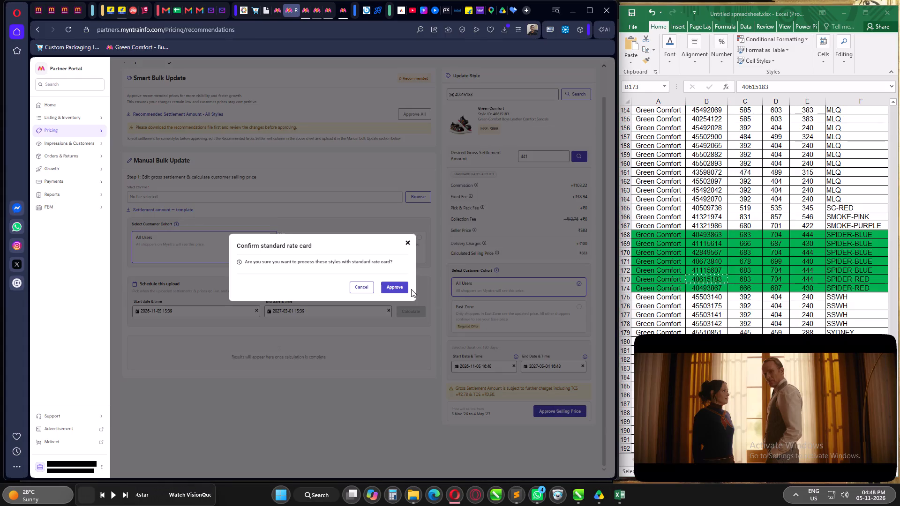
click(398, 284)
Look up style ID 40493867 from spreadsheet row 174 in the Partner Portal, set its gross settlement amount to 441 and approve the selling price.
click(711, 290)
click(722, 287)
key(ctrl+c)
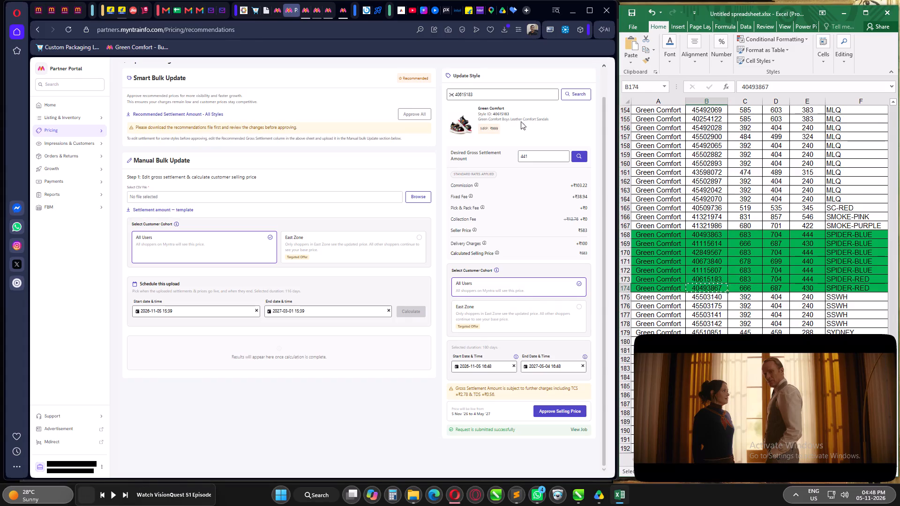
double_click(472, 93)
key(ctrl+v)
key(Return)
click(548, 153)
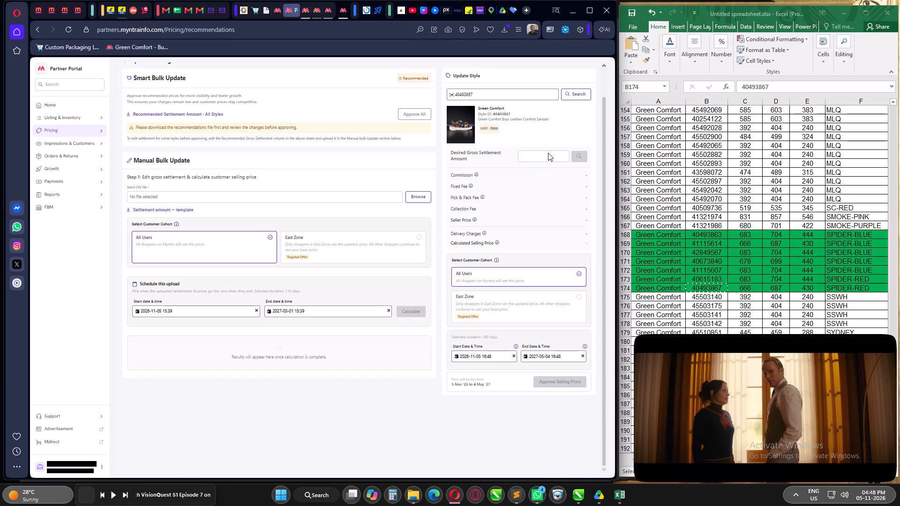
click(549, 157)
text(441)
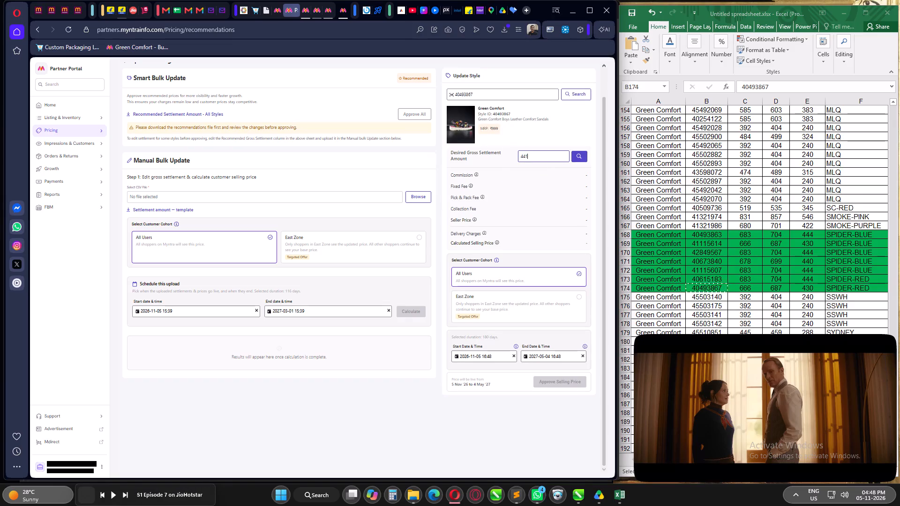
key(Return)
click(563, 416)
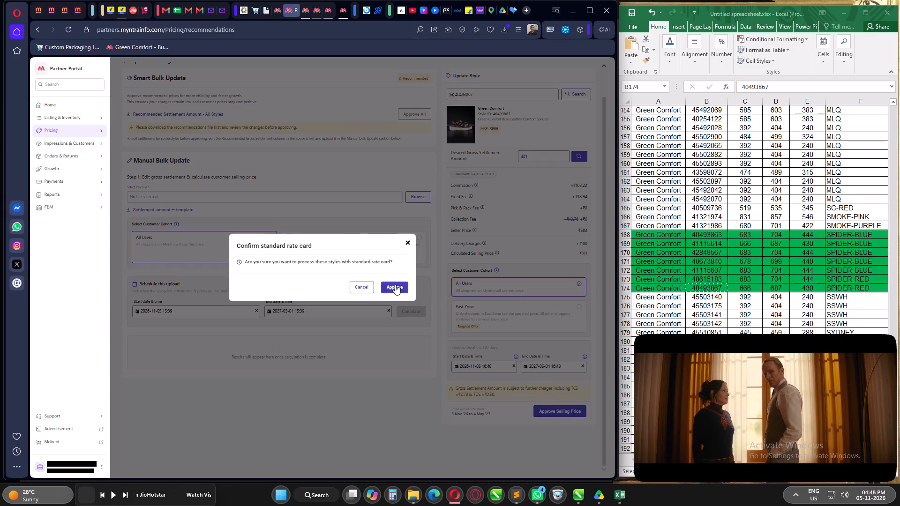
click(395, 283)
Look through the spreadsheet's style rows below and above the SPIDER styles to find the next group to reprice.
click(719, 290)
scroll(717, 260, down, 8)
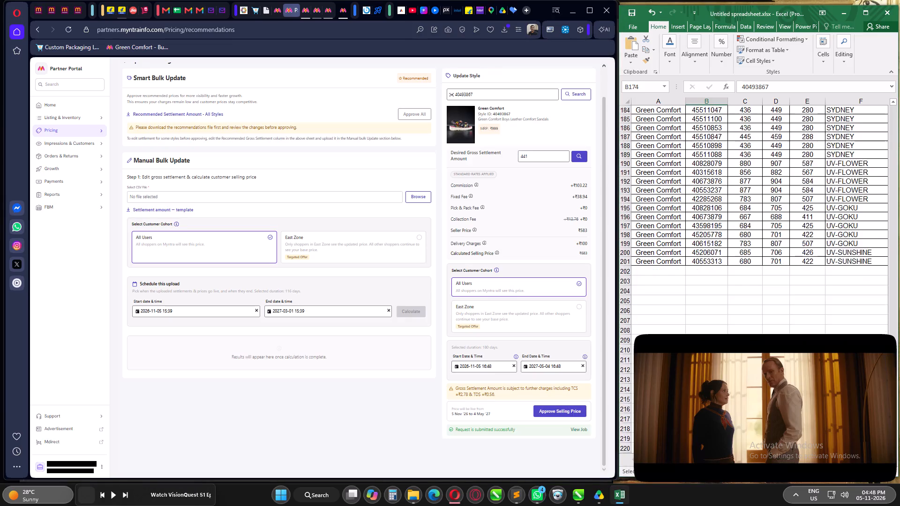
scroll(717, 258, down, 4)
scroll(717, 259, up, 8)
scroll(710, 224, down, 5)
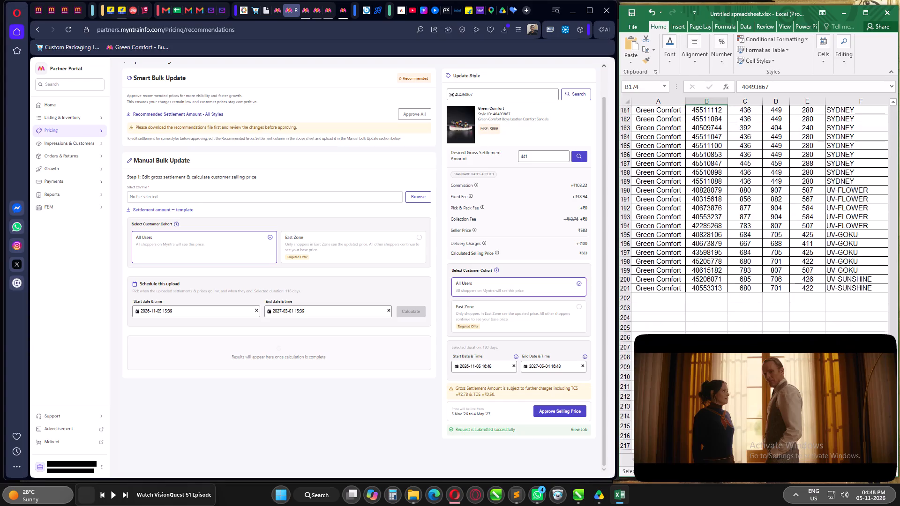
scroll(719, 239, up, 20)
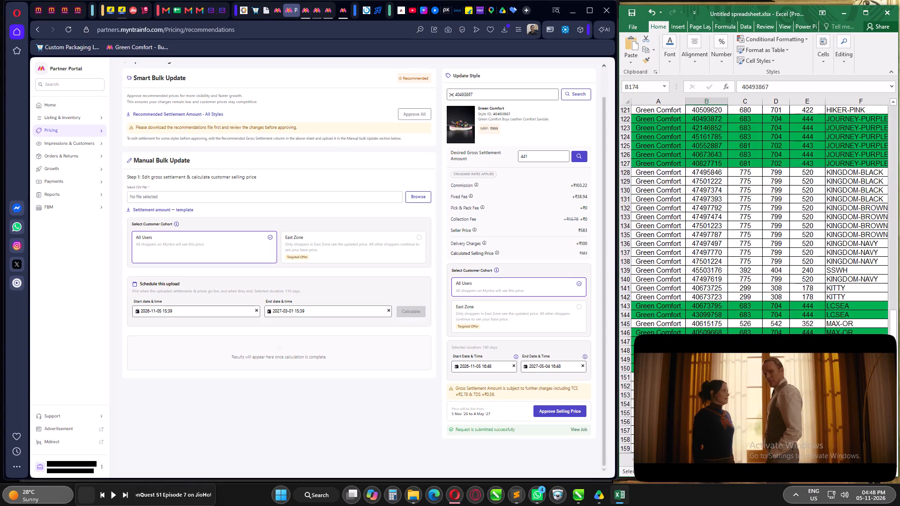
scroll(725, 216, up, 10)
scroll(725, 212, down, 3)
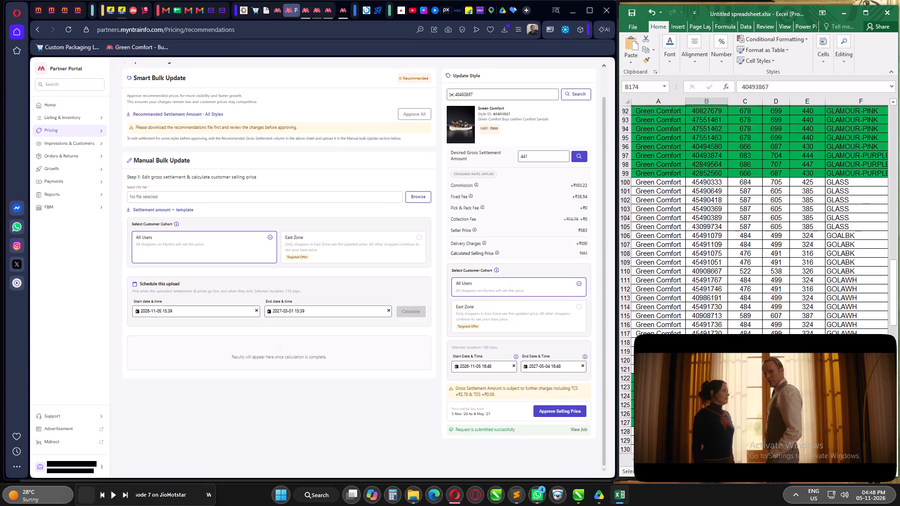
scroll(725, 212, down, 5)
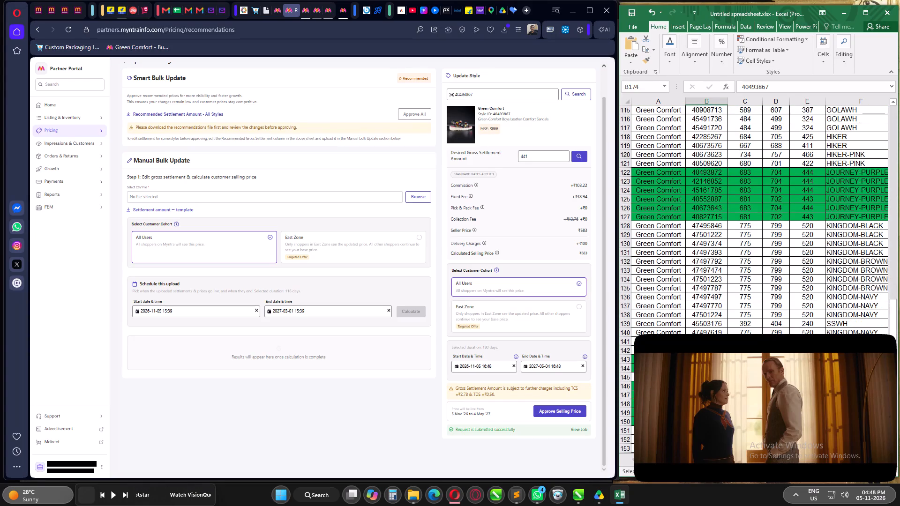
Search Myntra for style ID 47495846 from spreadsheet row 128, the first KINGDOM-BLACK style, to check its price.
click(709, 226)
key(ctrl+c)
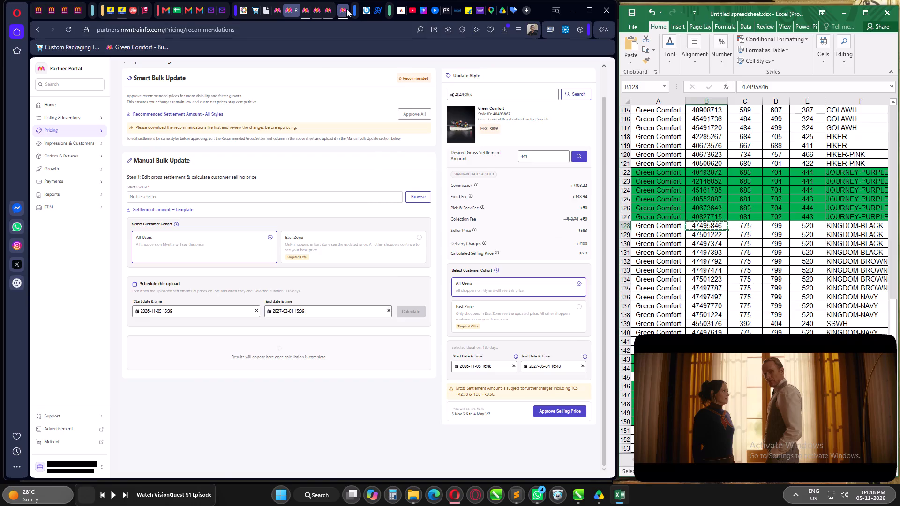
click(346, 9)
click(448, 73)
key(ctrl+v)
key(period)
key(Return)
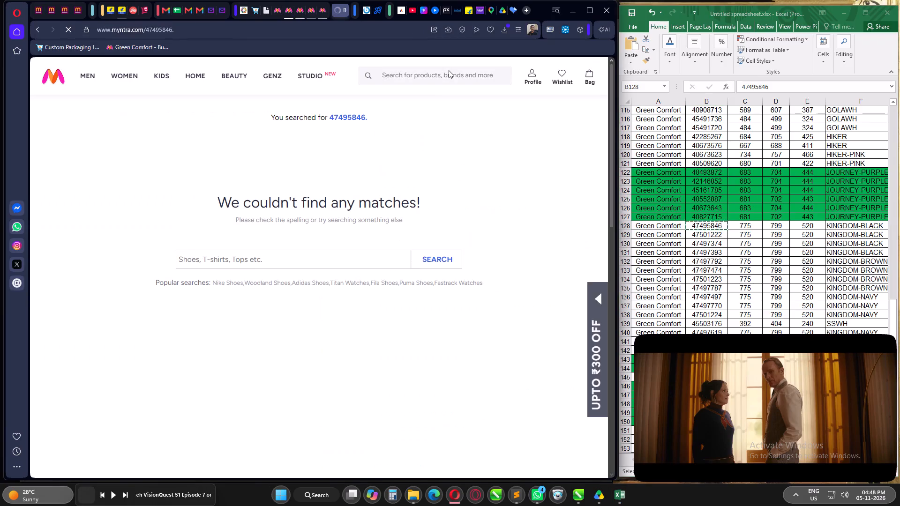
click(448, 75)
key(ctrl+v)
key(Return)
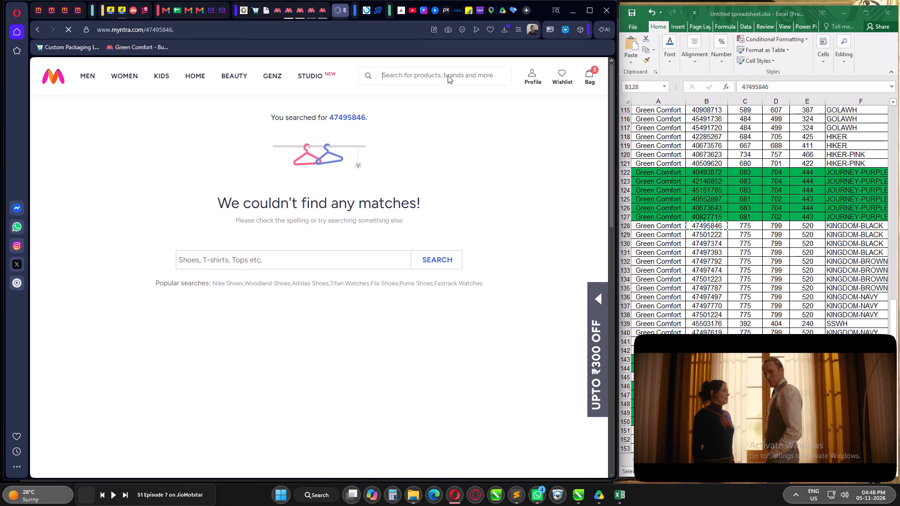
Look up style ID 47495846 in the Partner Portal, set its gross settlement amount to 517 and approve the selling price.
click(291, 11)
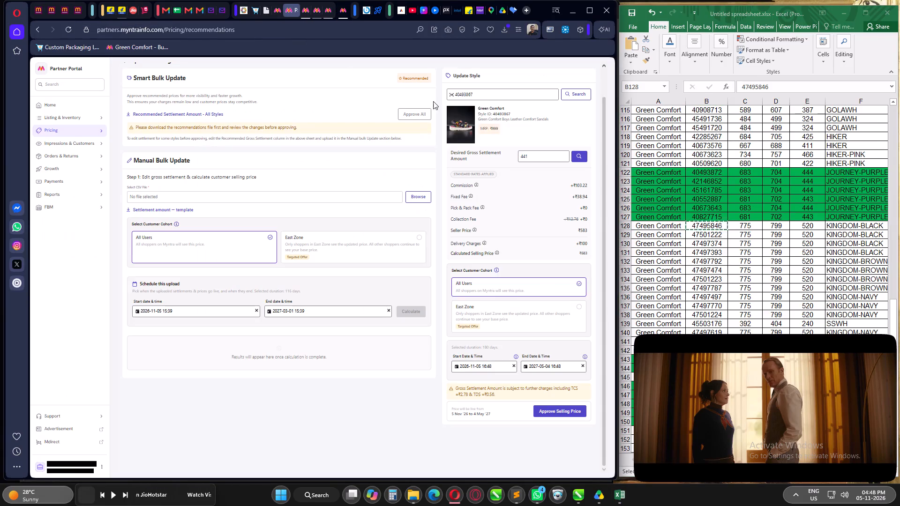
click(464, 91)
double_click(464, 93)
key(ctrl+v)
key(Return)
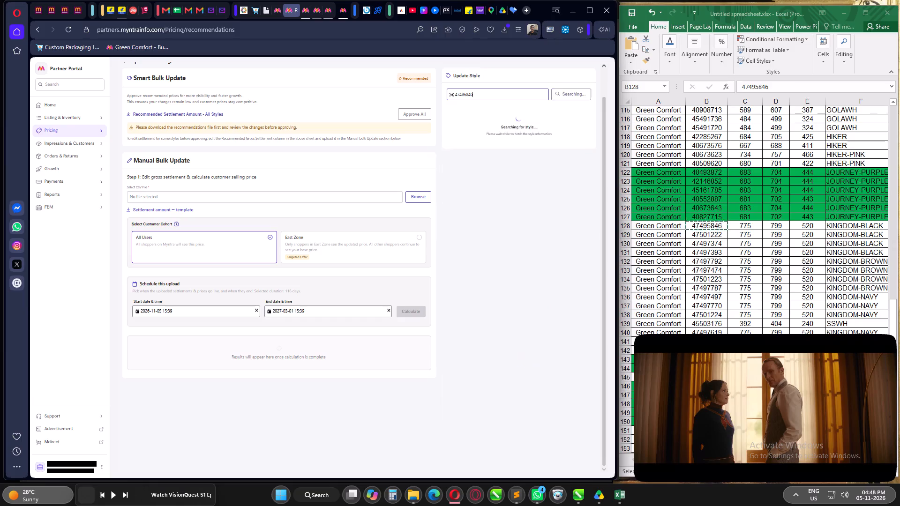
click(534, 159)
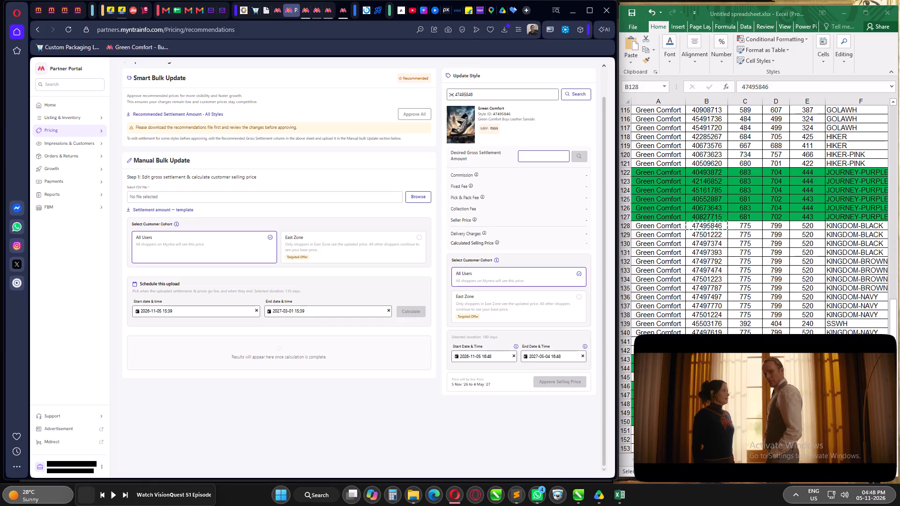
text(41)
key(7)
key(BackSpace)
key(BackSpace)
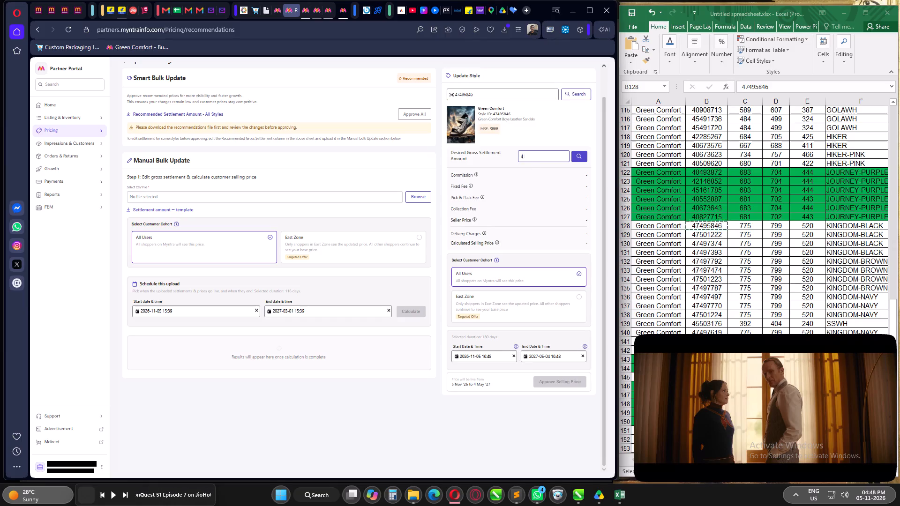
key(BackSpace)
text(517)
key(Return)
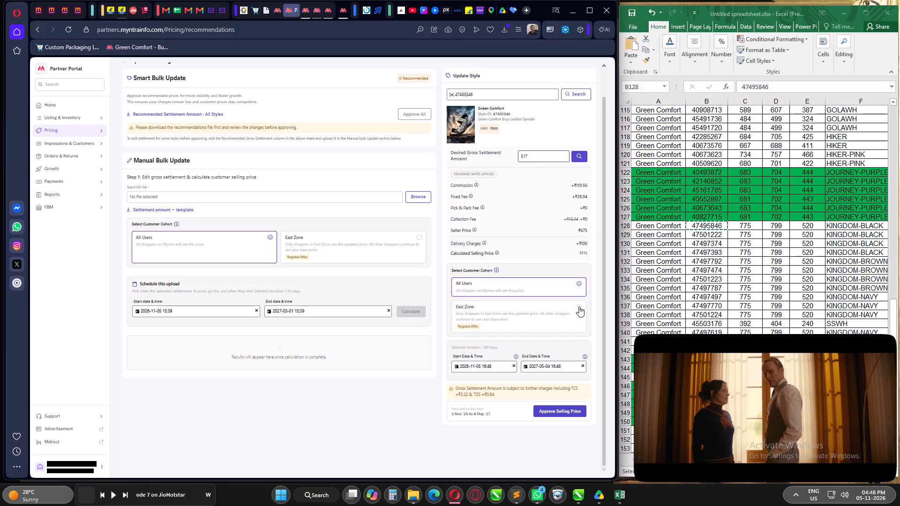
click(559, 416)
click(395, 286)
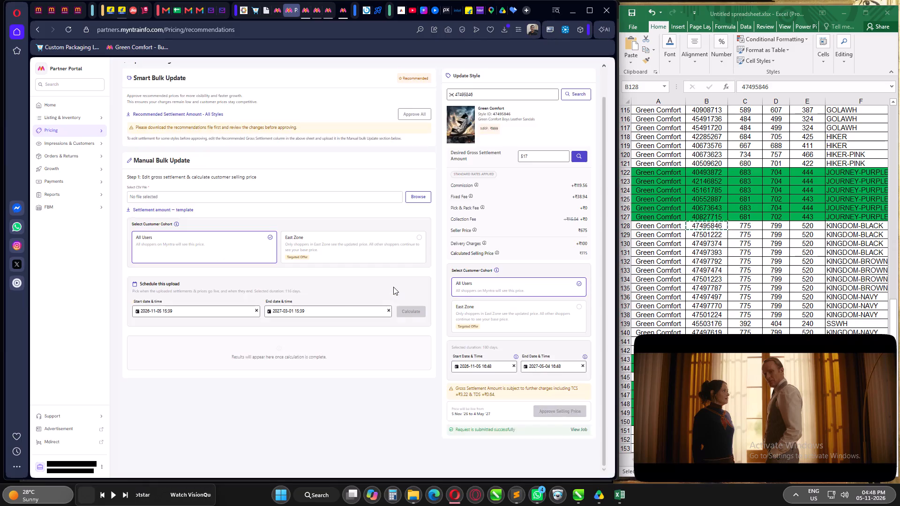
Look up style ID 47501222 from spreadsheet row 129 in the Partner Portal, set its gross settlement amount to 517 and approve the selling price.
click(719, 243)
click(713, 235)
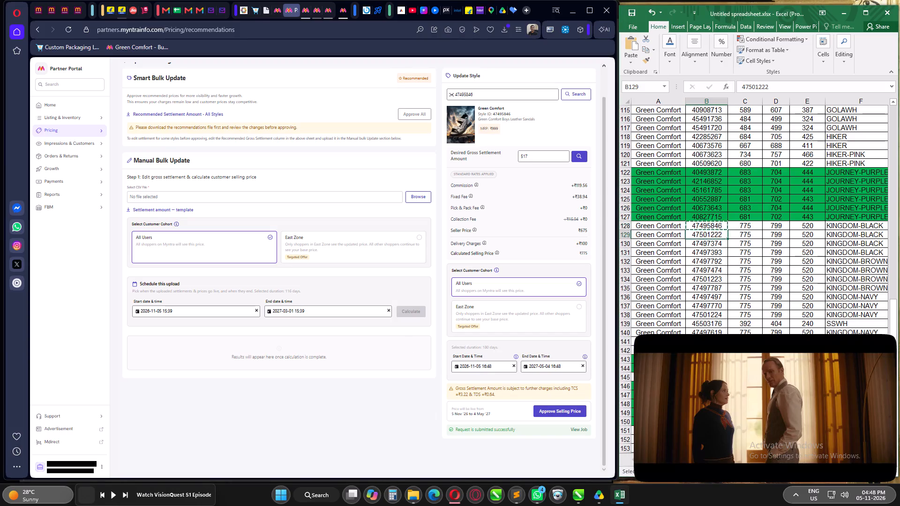
key(ctrl+c)
double_click(469, 95)
key(ctrl+v)
key(Return)
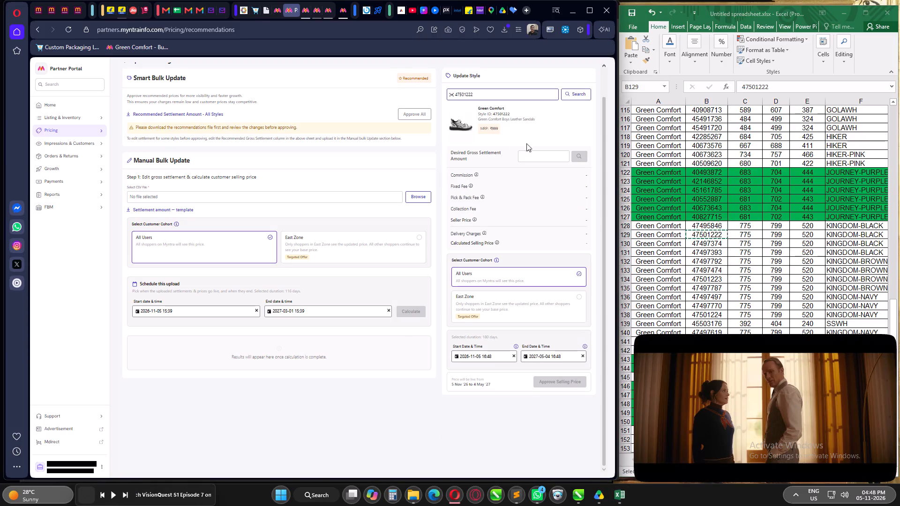
click(548, 155)
text(517)
key(Return)
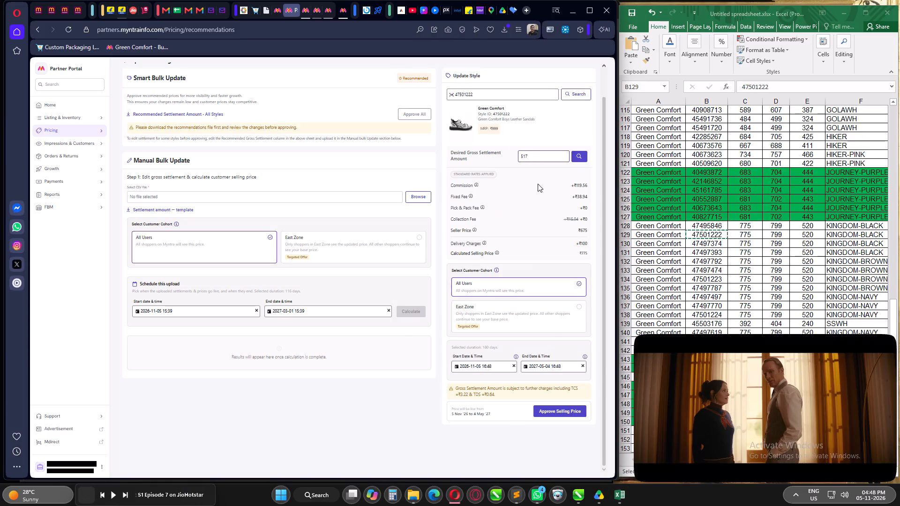
click(569, 409)
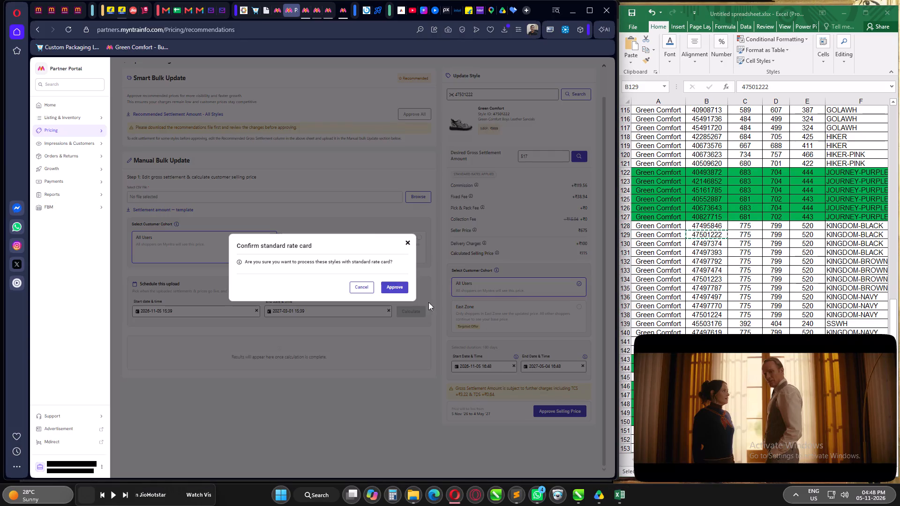
click(393, 288)
Look up style ID 47497374 from spreadsheet row 130 in the Partner Portal, set its gross settlement amount to 517 and approve the selling price.
click(730, 264)
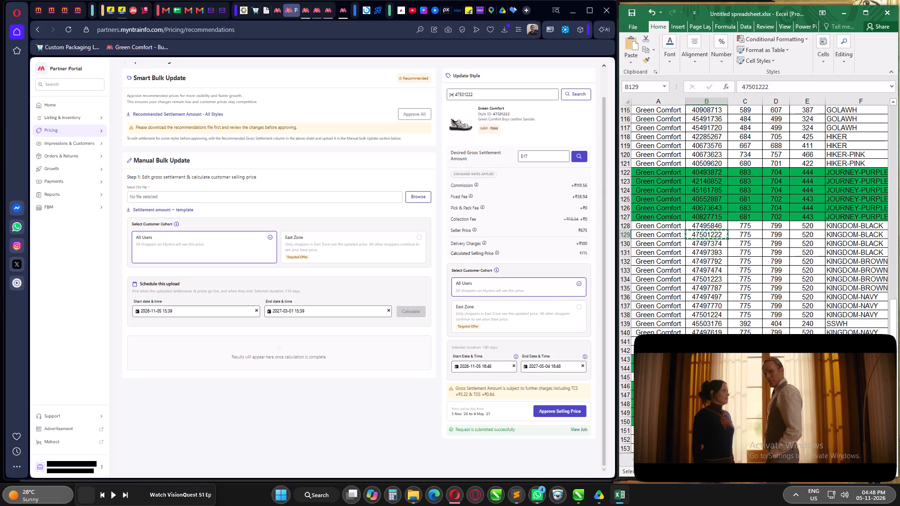
click(704, 245)
key(ctrl+c)
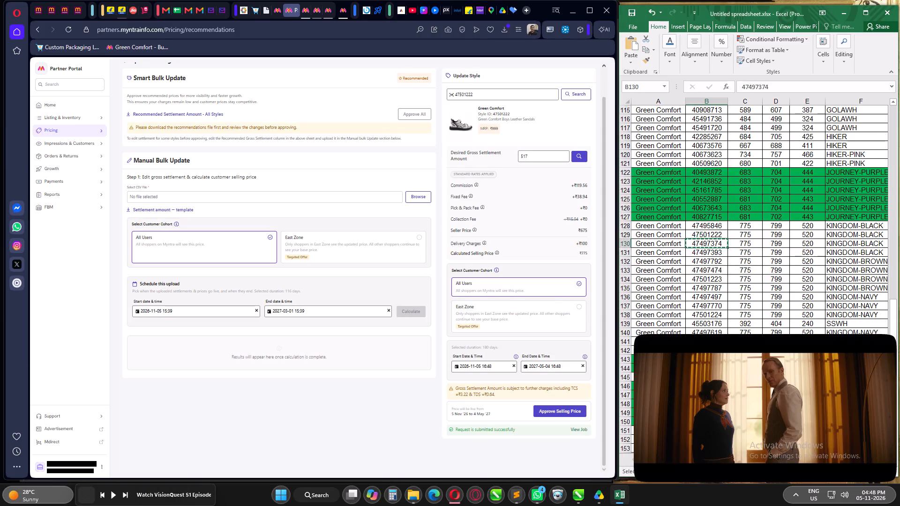
double_click(465, 94)
key(ctrl+v)
key(Return)
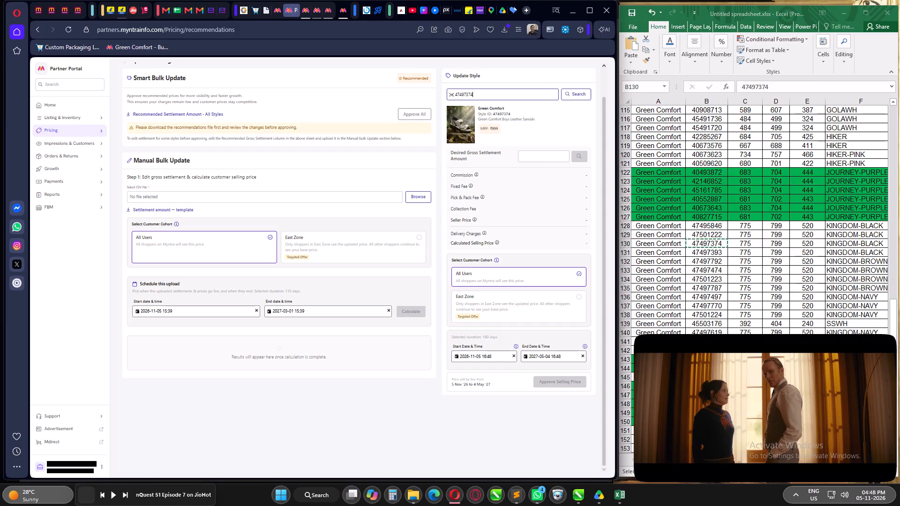
click(529, 157)
text(517)
key(Return)
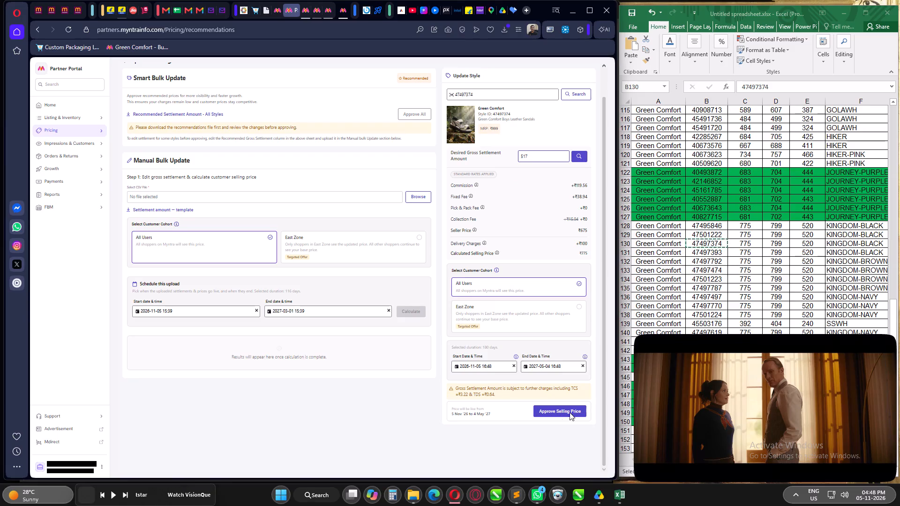
click(552, 409)
click(394, 287)
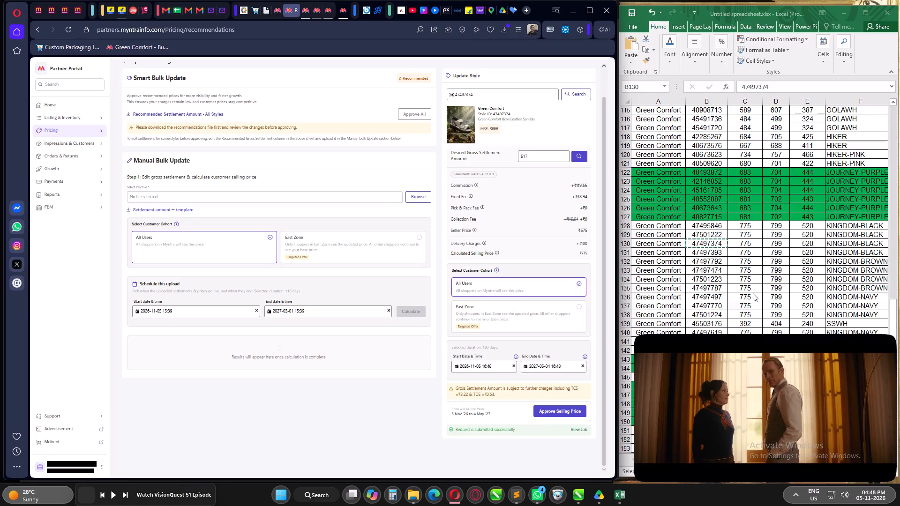
Look up style ID 47497393 from spreadsheet row 131 in the Partner Portal, set its gross settlement amount to 517 and approve the selling price.
click(753, 293)
click(710, 254)
key(ctrl+c)
double_click(462, 94)
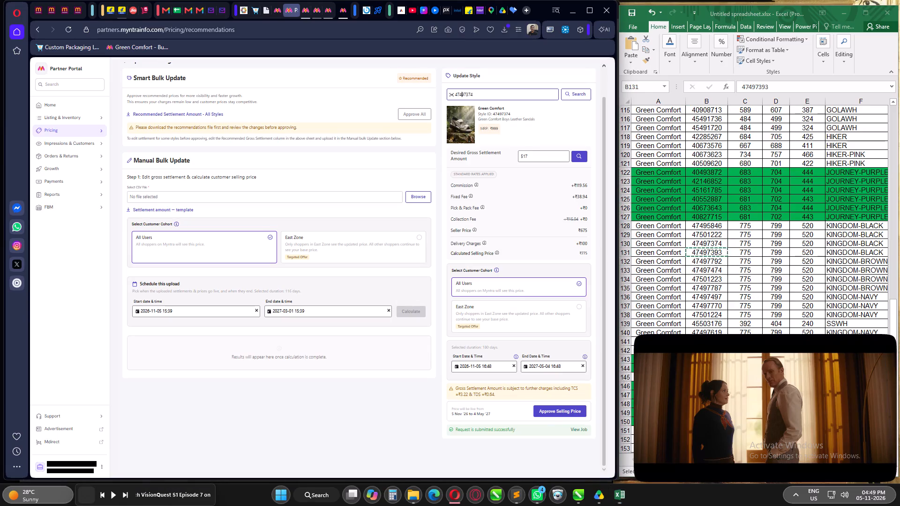
key(ctrl+v)
key(Return)
click(541, 159)
text(517)
key(Return)
click(558, 412)
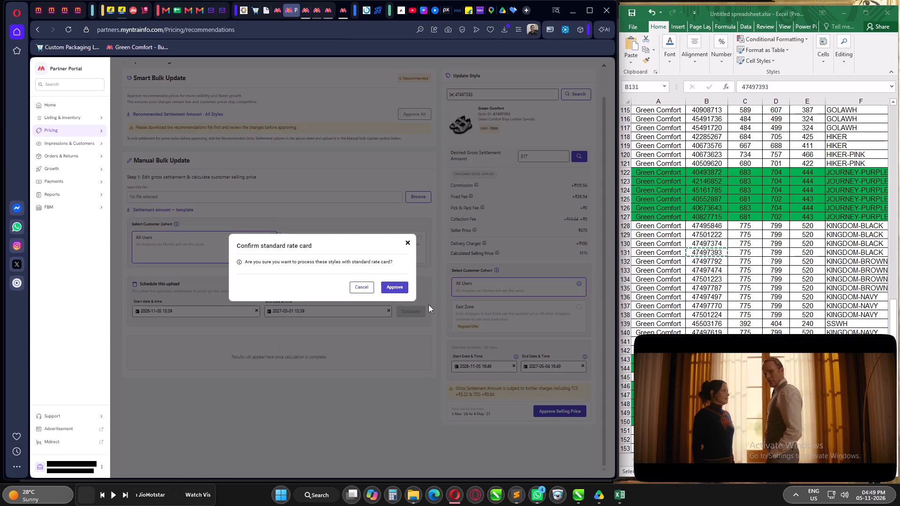
click(393, 286)
Look up style ID 47497792 from spreadsheet row 132 in the Partner Portal, set its gross settlement amount to 517 and approve the selling price.
click(727, 287)
click(708, 260)
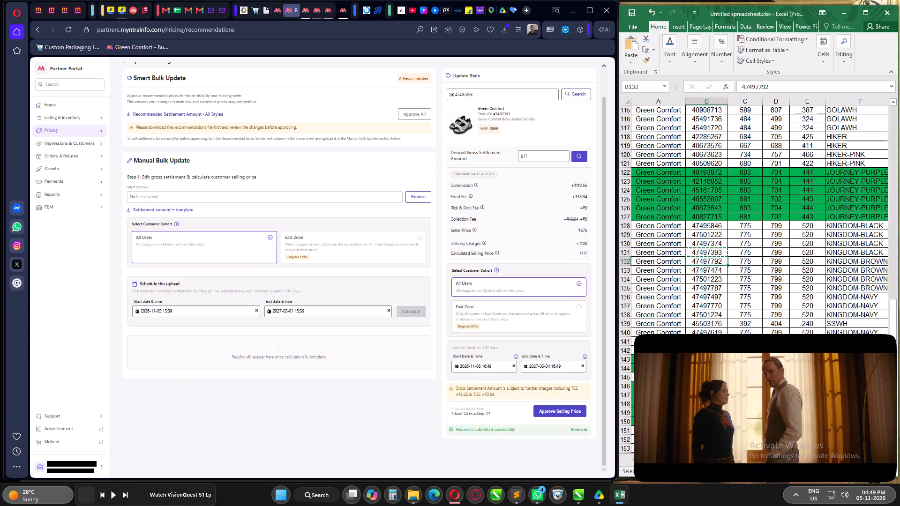
key(ctrl+c)
double_click(467, 97)
key(ctrl+v)
key(Return)
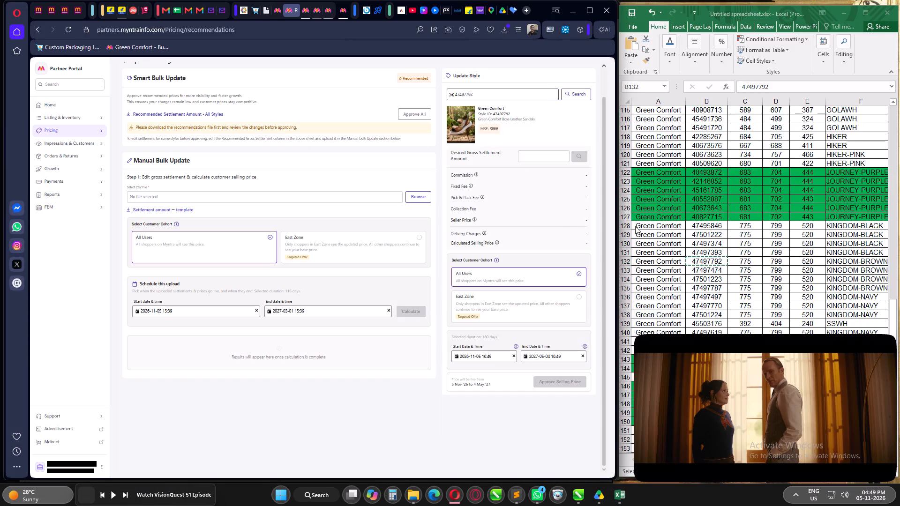
click(532, 156)
text(517)
key(Return)
click(561, 411)
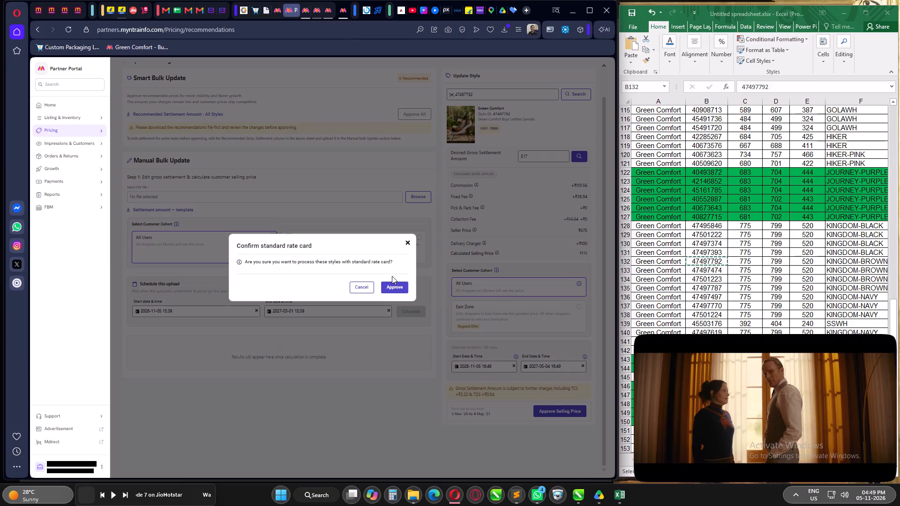
click(396, 284)
Look up style ID 47497474 from spreadsheet row 133 in the Partner Portal, set its gross settlement amount to 517 and approve the selling price.
click(737, 275)
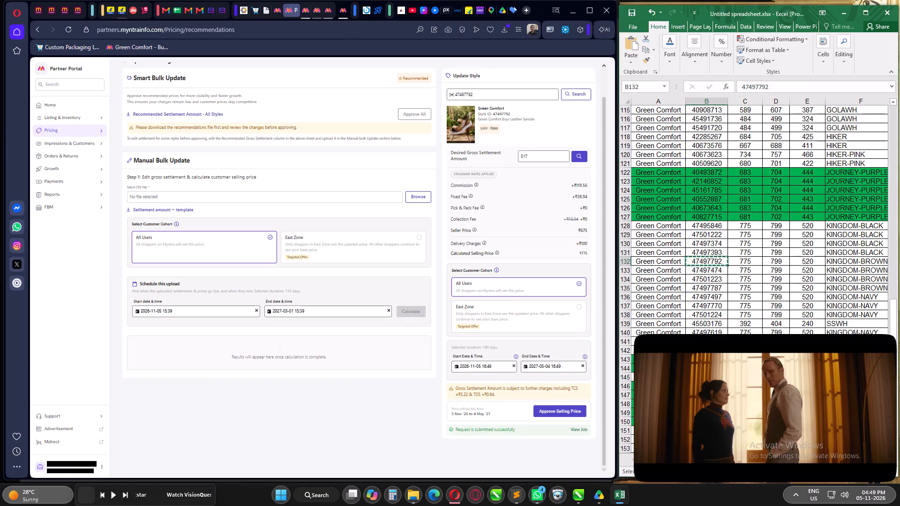
click(716, 270)
key(ctrl+c)
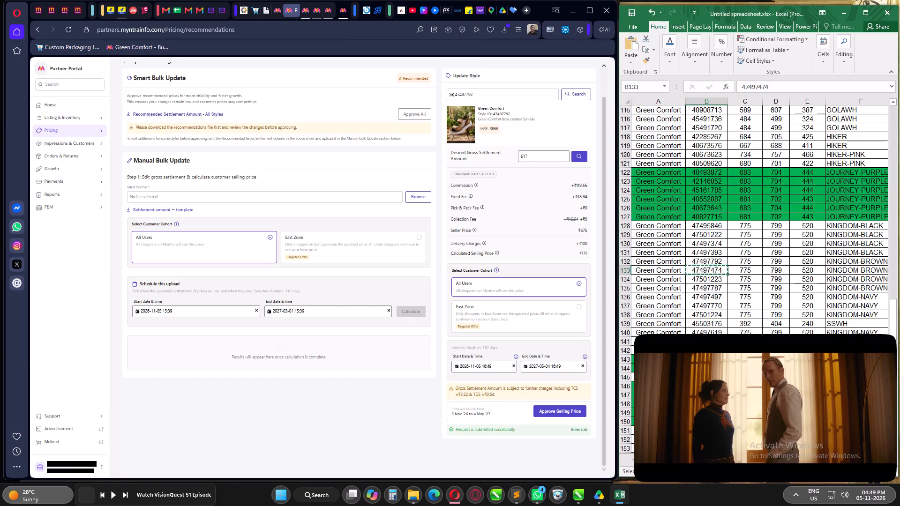
double_click(459, 94)
key(ctrl+v)
key(Return)
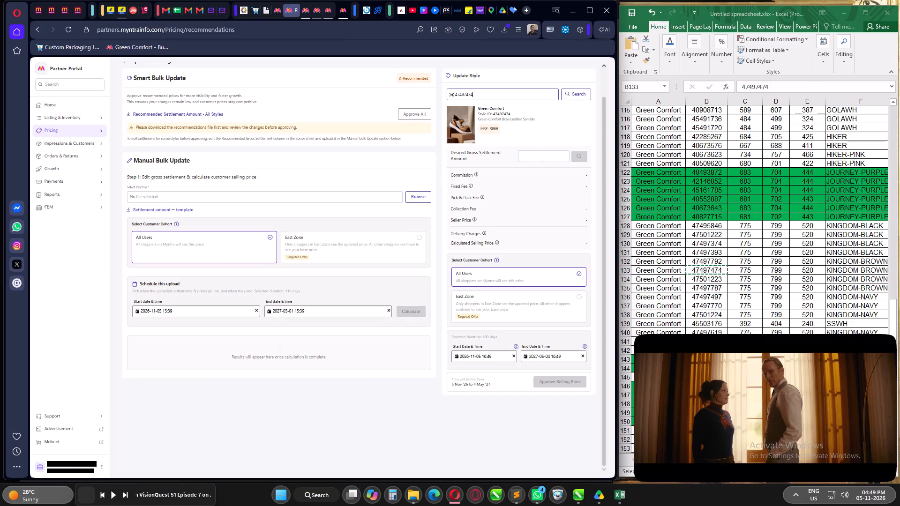
click(534, 155)
text(517)
key(Return)
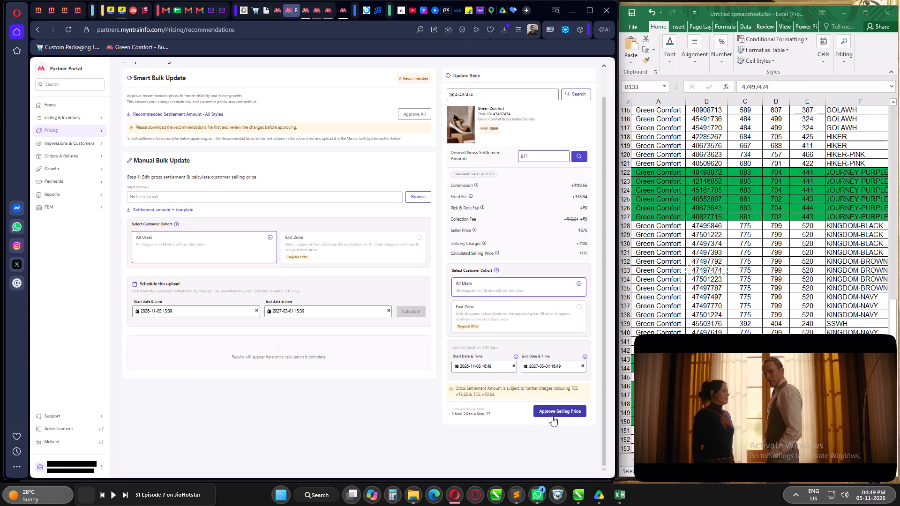
click(552, 415)
click(400, 289)
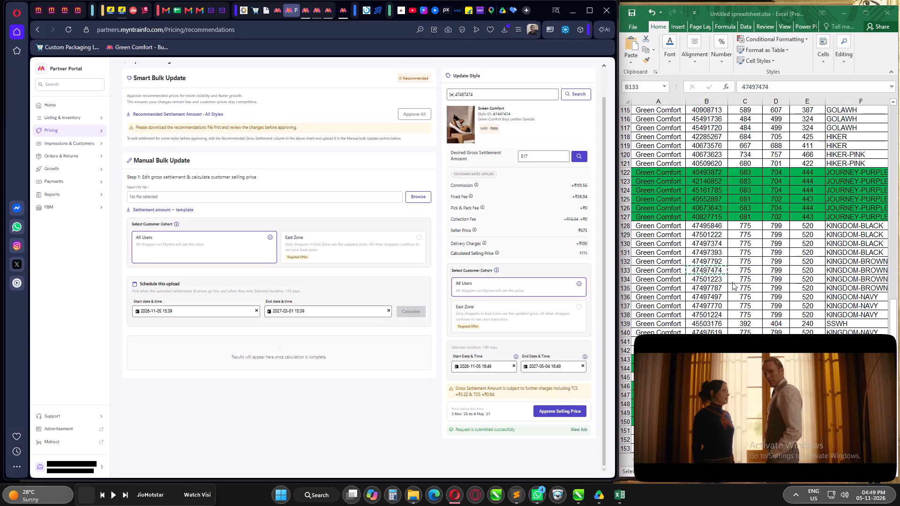
Look up style ID 47501223 from spreadsheet row 134 in the Partner Portal, set its gross settlement amount to 517 and approve the selling price.
click(743, 274)
click(717, 279)
key(ctrl+c)
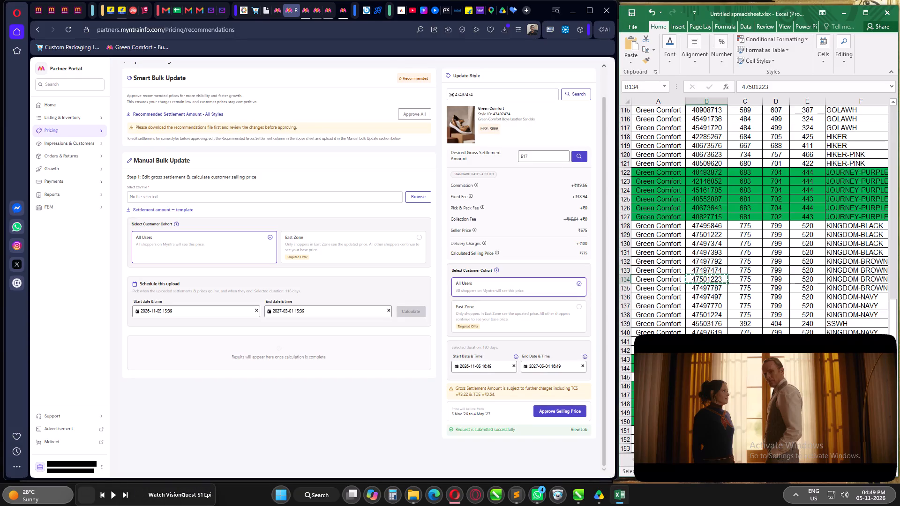
double_click(456, 94)
key(ctrl+v)
key(Return)
click(553, 153)
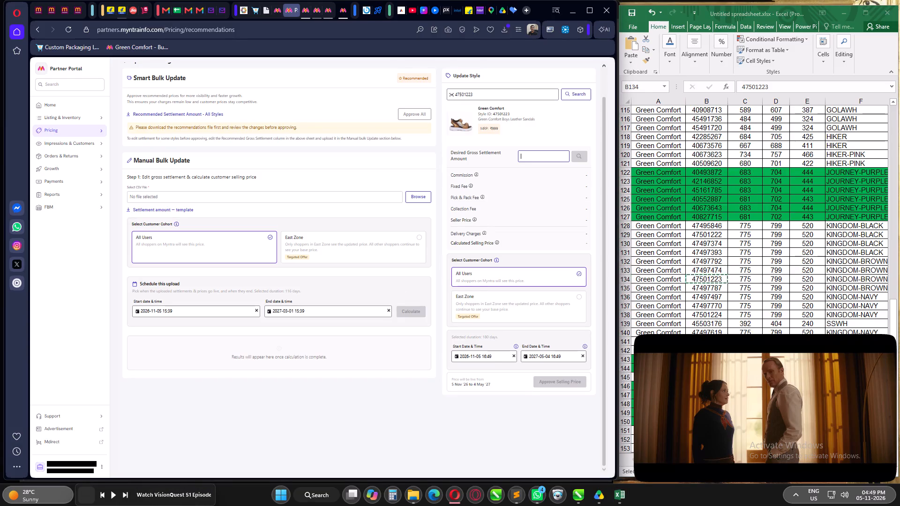
text(517)
key(Return)
click(565, 410)
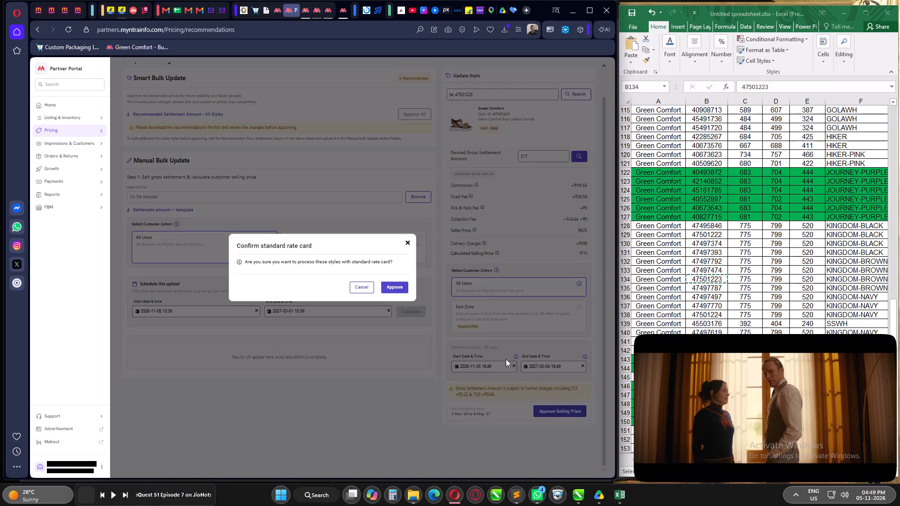
click(397, 289)
Look up style ID 47497787 from spreadsheet row 135 in the Partner Portal, set its gross settlement amount to 441 and approve the selling price.
click(720, 293)
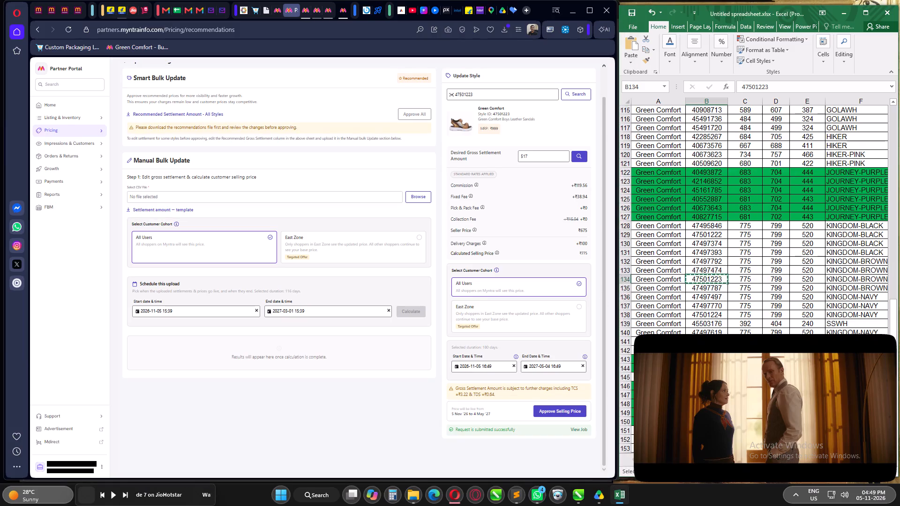
click(718, 288)
key(ctrl+c)
double_click(463, 96)
key(ctrl+v)
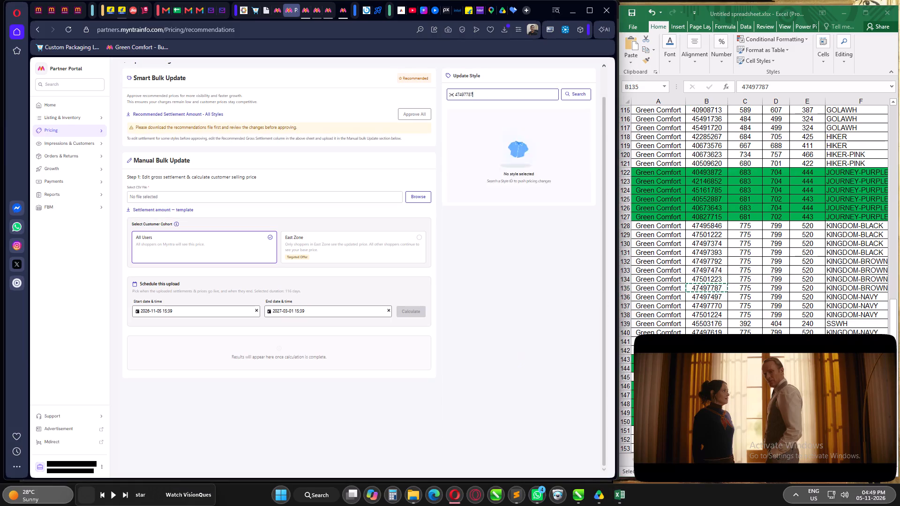
key(Return)
click(731, 279)
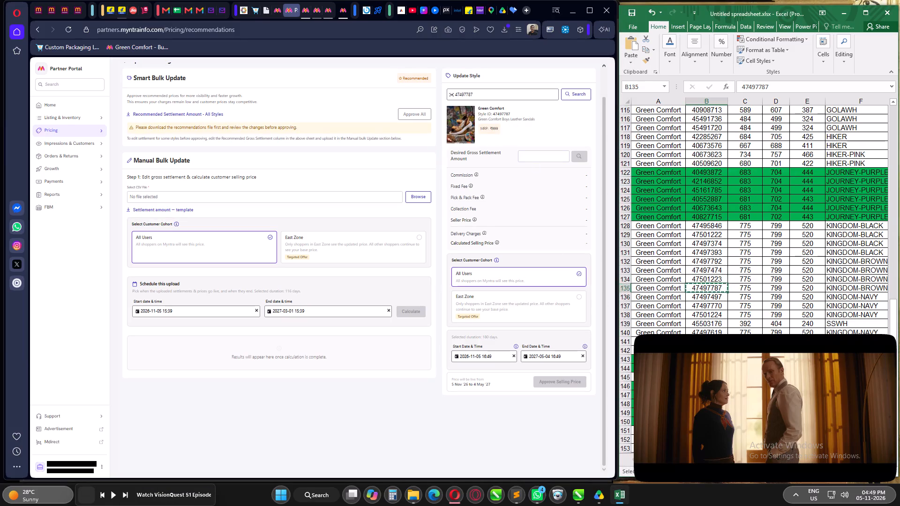
click(535, 156)
text(441)
key(Return)
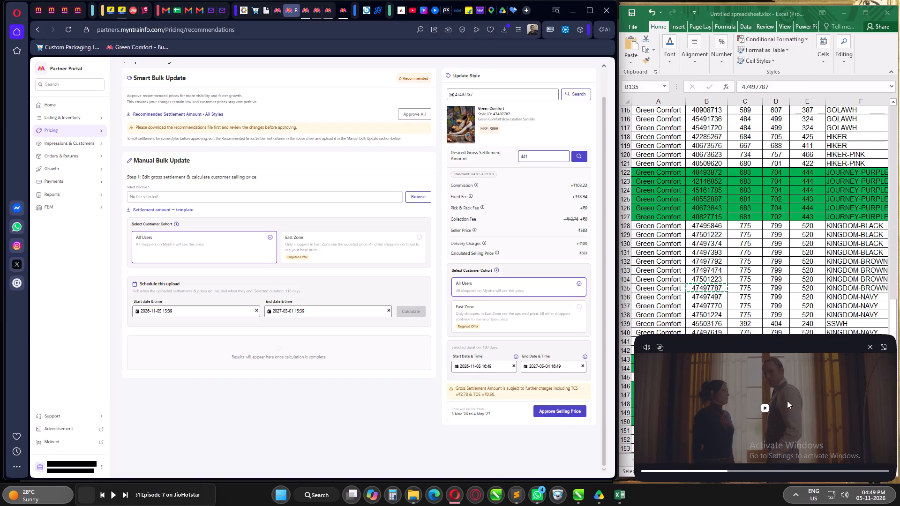
click(765, 402)
click(570, 414)
click(397, 284)
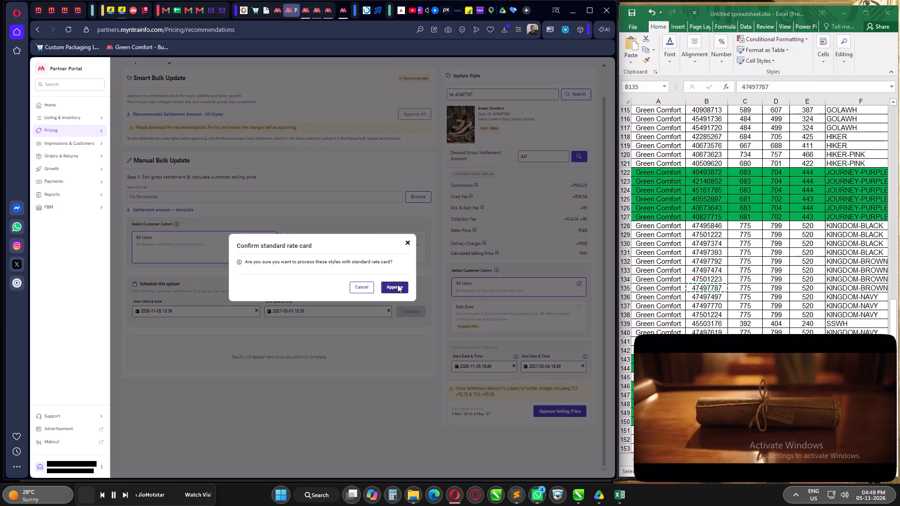
Look up style ID 47497497 from spreadsheet row 136 in the Partner Portal, set its gross settlement amount to 517 and approve the selling price.
click(725, 296)
click(720, 299)
key(ctrl+c)
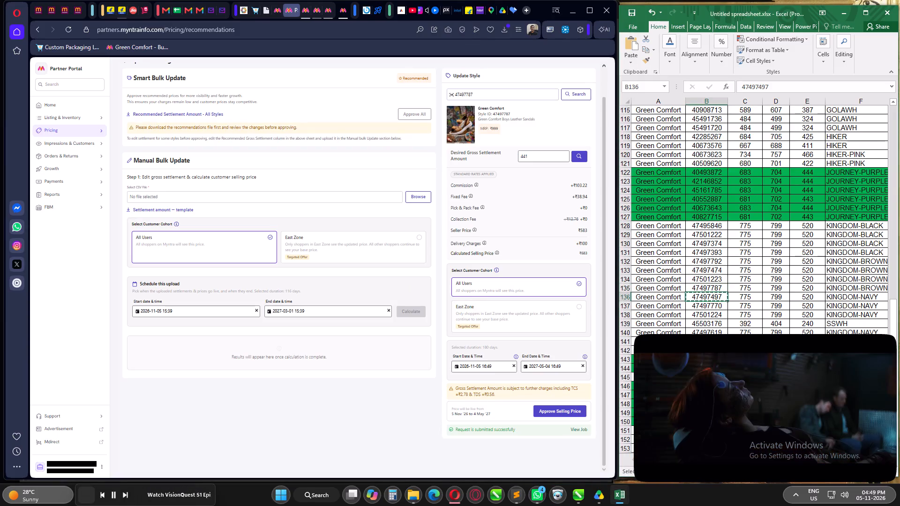
double_click(462, 93)
key(ctrl+v)
key(Return)
click(532, 157)
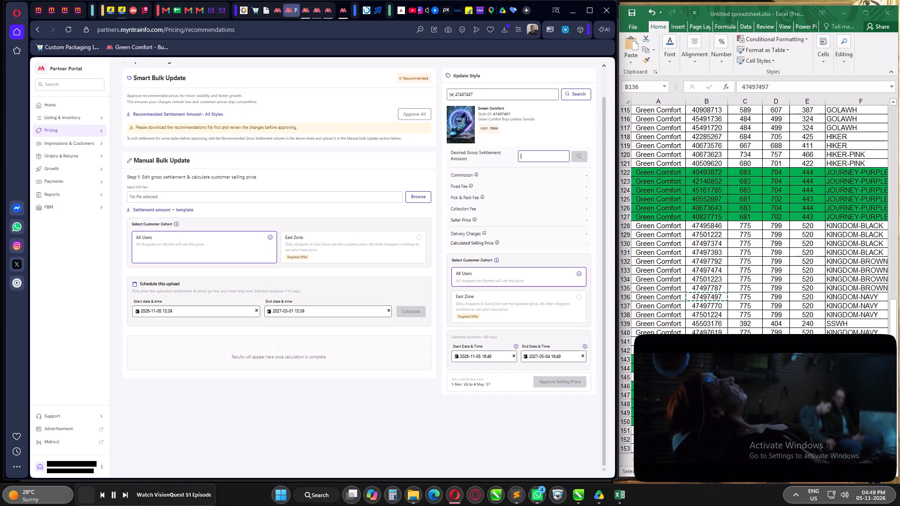
text(441)
key(Return)
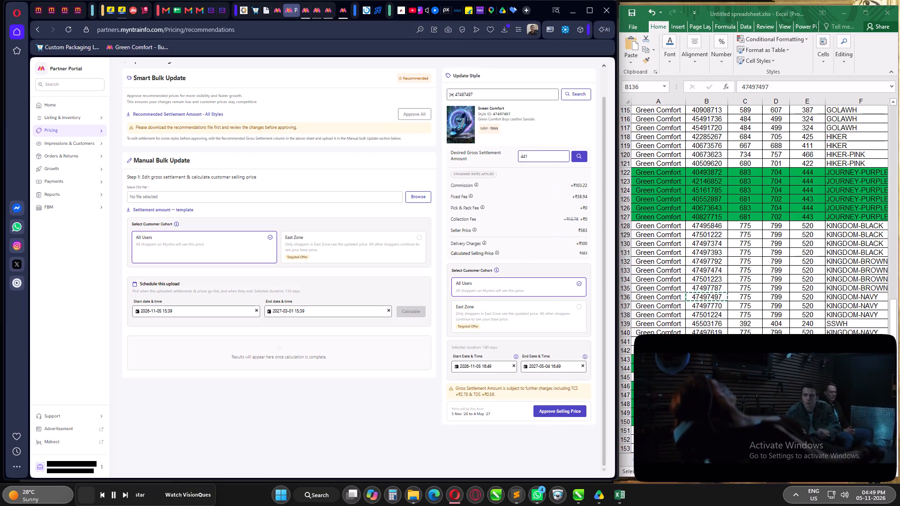
drag(539, 157, 472, 158)
text(517)
key(Return)
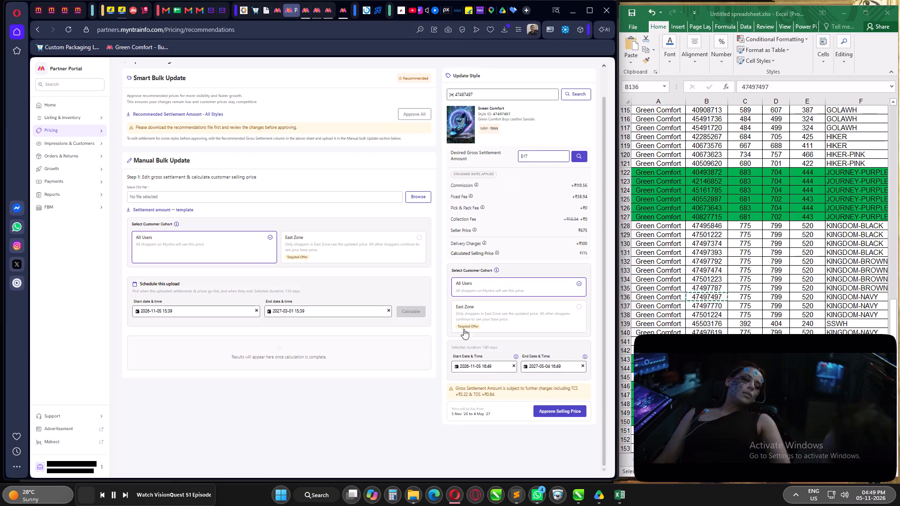
click(560, 413)
click(394, 287)
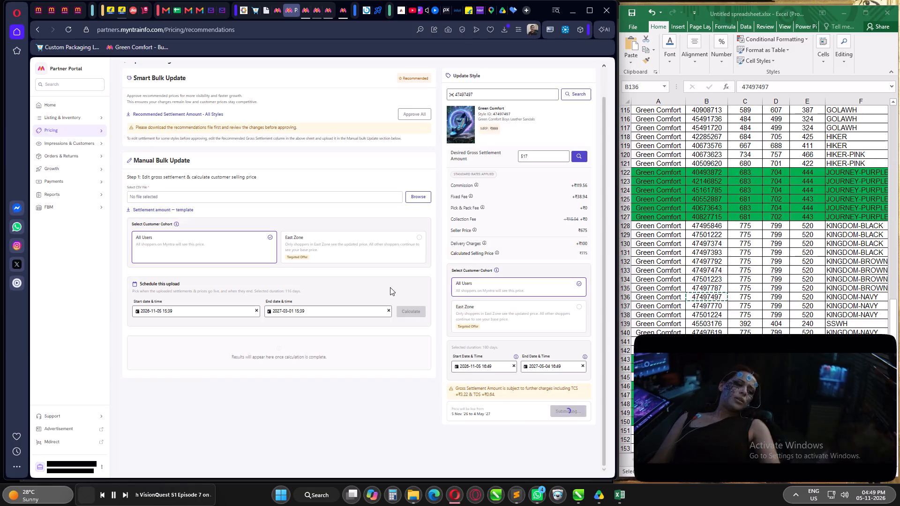
Look up style ID 47497770 from spreadsheet row 137 in the Partner Portal, set its gross settlement amount to 517 and approve the selling price.
click(715, 299)
click(717, 306)
key(ctrl+c)
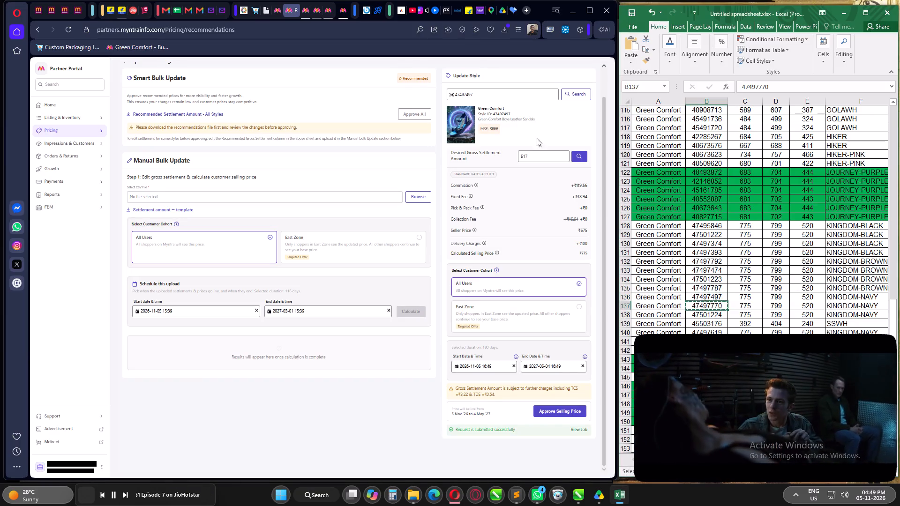
double_click(462, 92)
key(ctrl+v)
key(Return)
click(539, 155)
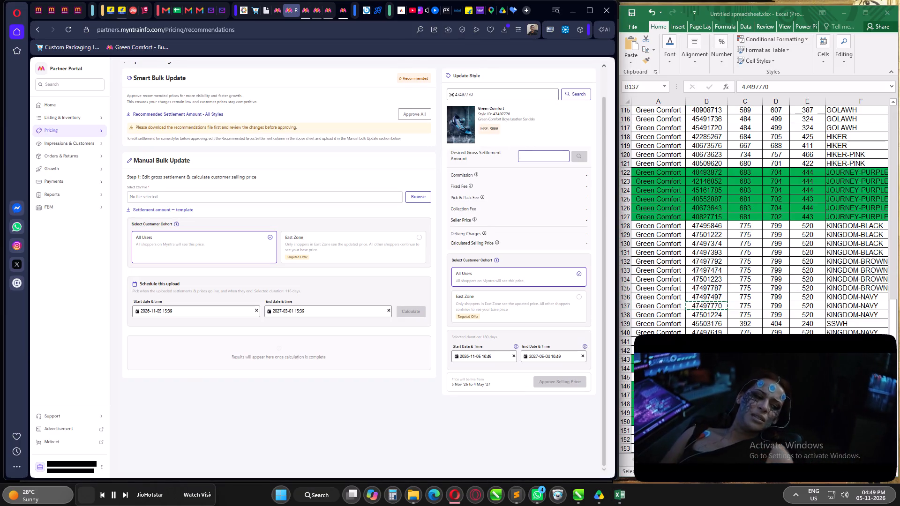
text(517)
key(Return)
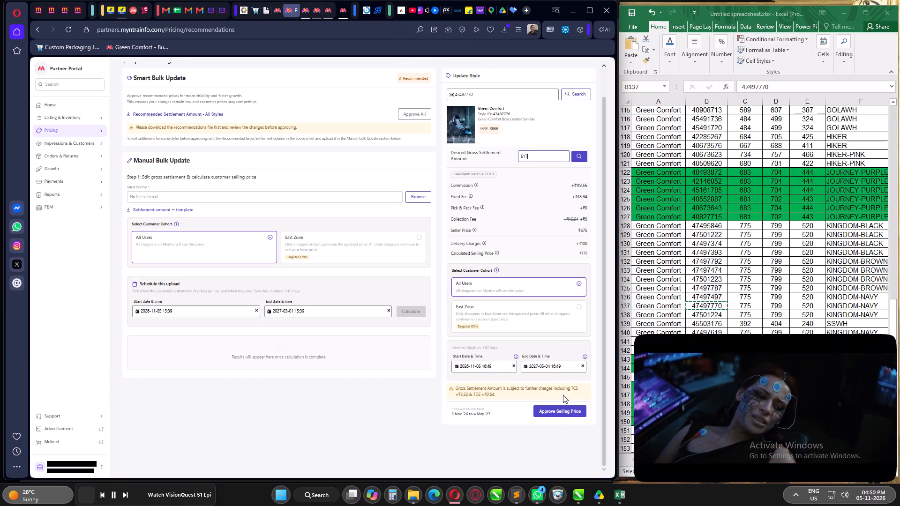
click(560, 408)
click(400, 284)
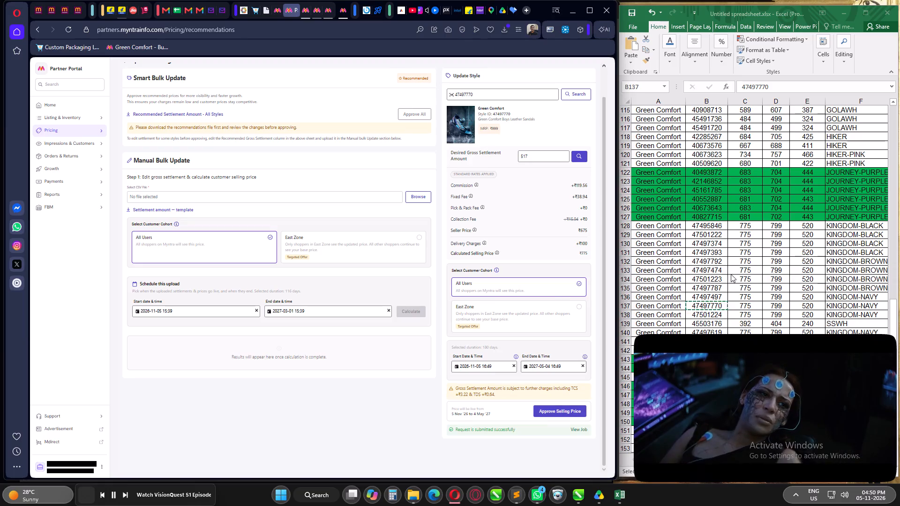
Look up style ID 47501224 from spreadsheet row 138 in the Partner Portal, set its gross settlement amount to 517 and approve the selling price.
click(740, 292)
click(722, 316)
key(ctrl+c)
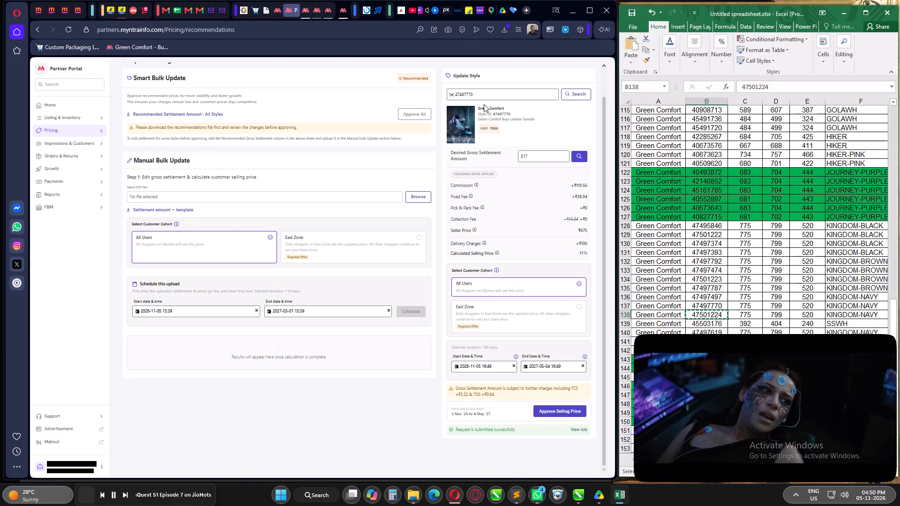
double_click(465, 96)
key(ctrl+v)
key(Return)
click(547, 150)
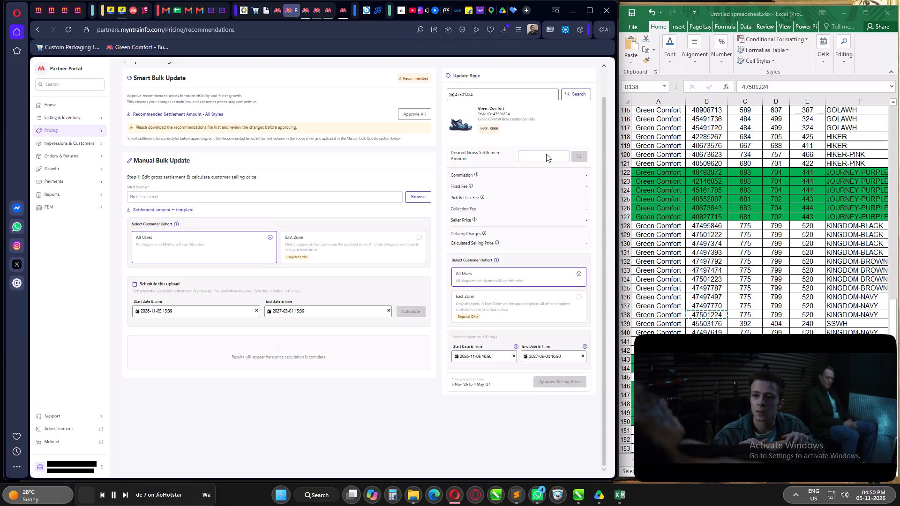
click(543, 160)
click(543, 160)
click(540, 153)
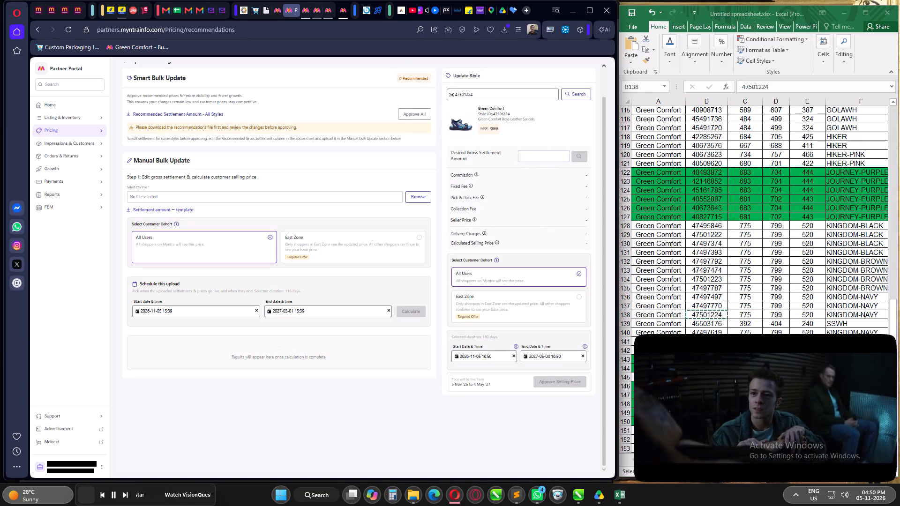
click(538, 156)
text(517)
key(Return)
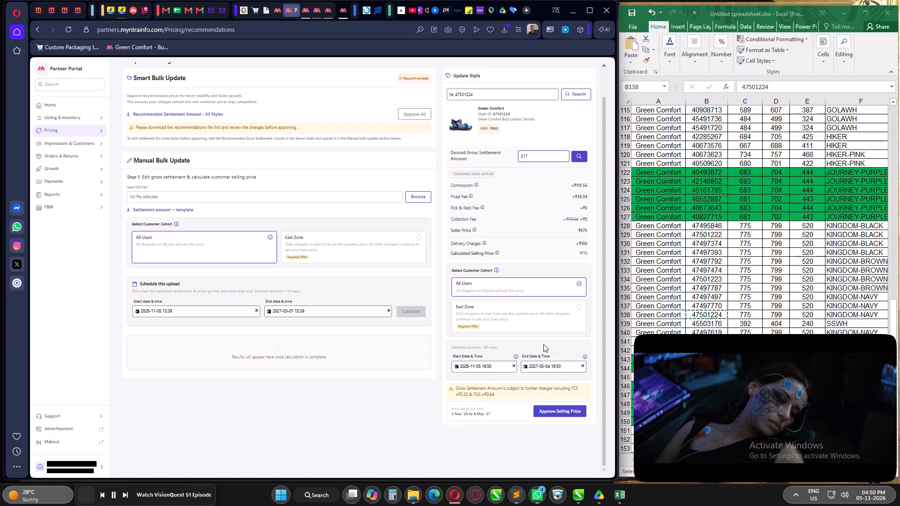
click(561, 408)
click(392, 288)
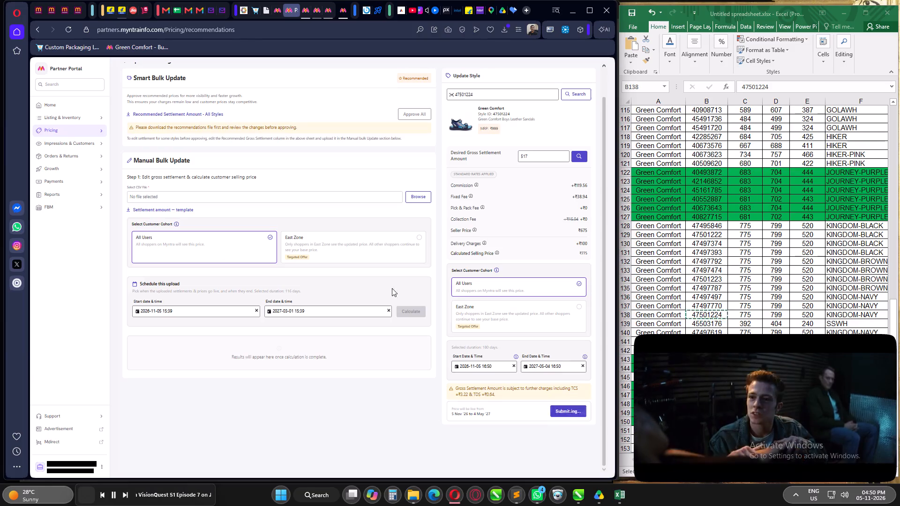
Look up style ID 47497619 from spreadsheet row 140 in the Partner Portal, set its gross settlement amount to 517 and approve the selling price.
click(718, 313)
scroll(729, 249, down, 3)
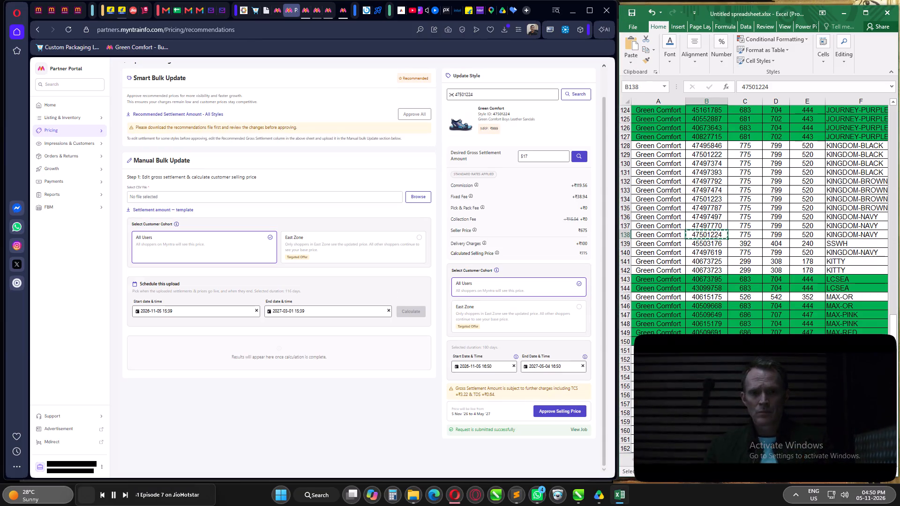
click(712, 250)
key(ctrl+c)
double_click(468, 92)
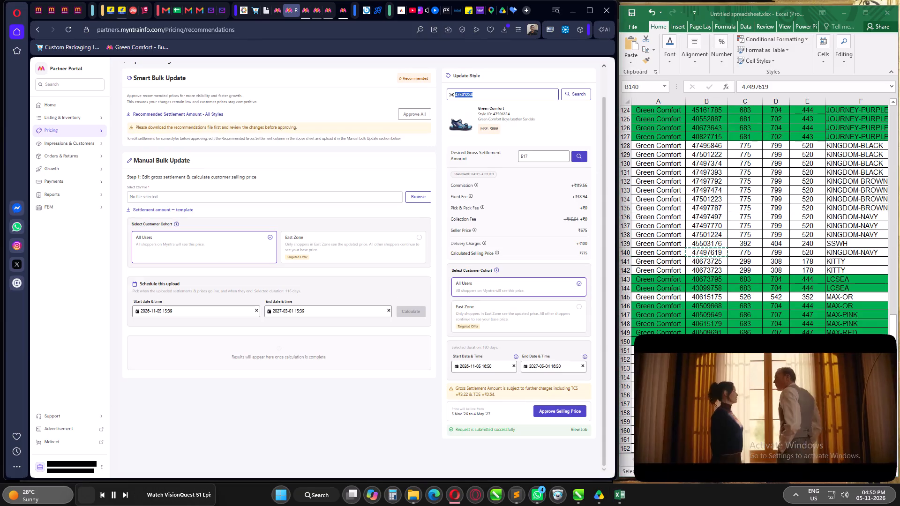
key(ctrl+v)
key(Return)
click(540, 156)
text(517)
key(Return)
click(552, 407)
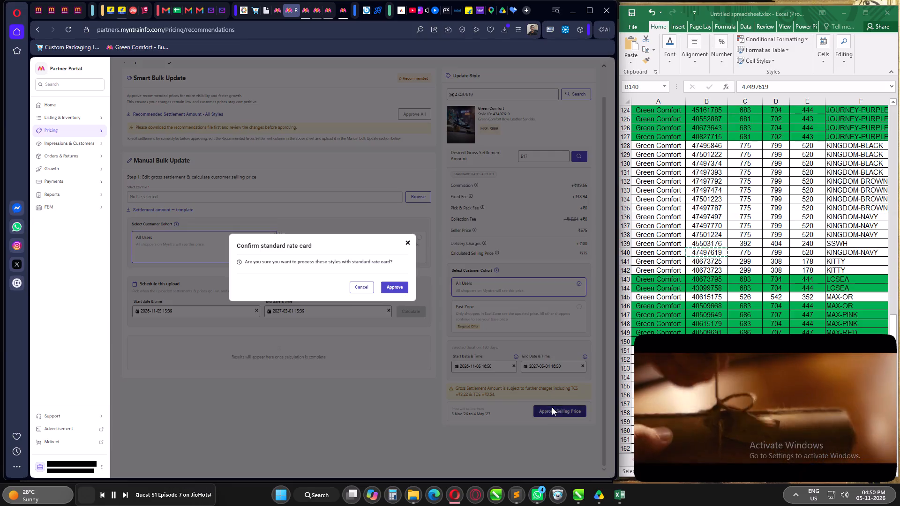
click(401, 288)
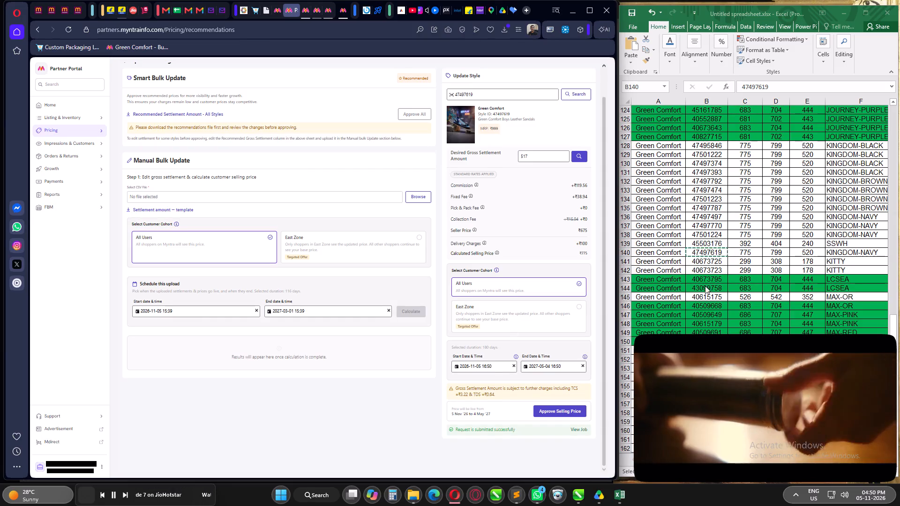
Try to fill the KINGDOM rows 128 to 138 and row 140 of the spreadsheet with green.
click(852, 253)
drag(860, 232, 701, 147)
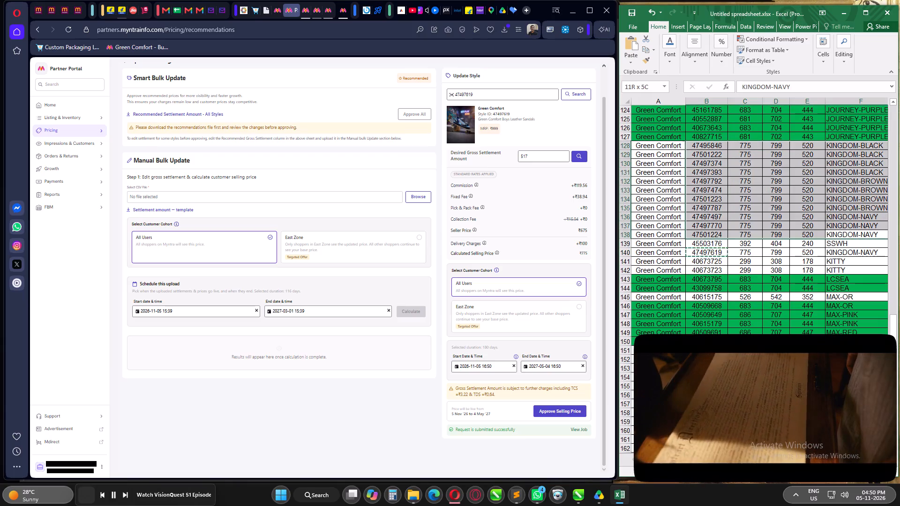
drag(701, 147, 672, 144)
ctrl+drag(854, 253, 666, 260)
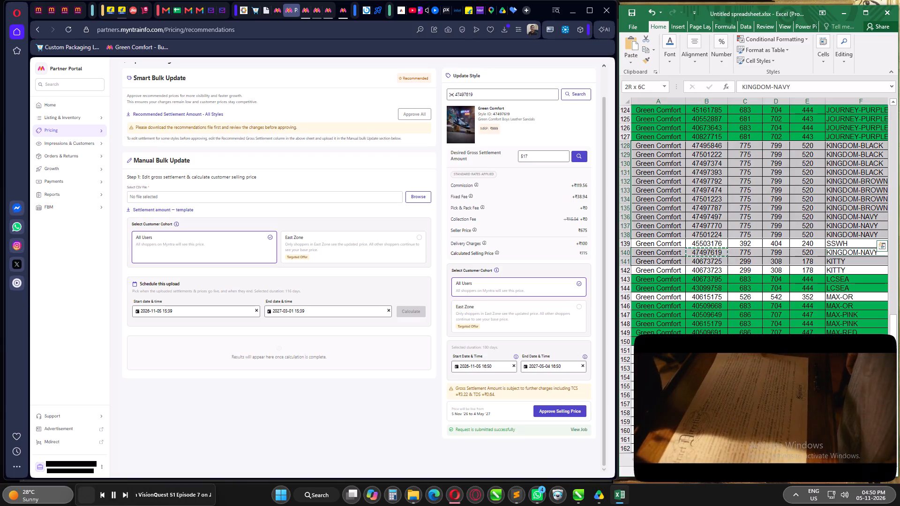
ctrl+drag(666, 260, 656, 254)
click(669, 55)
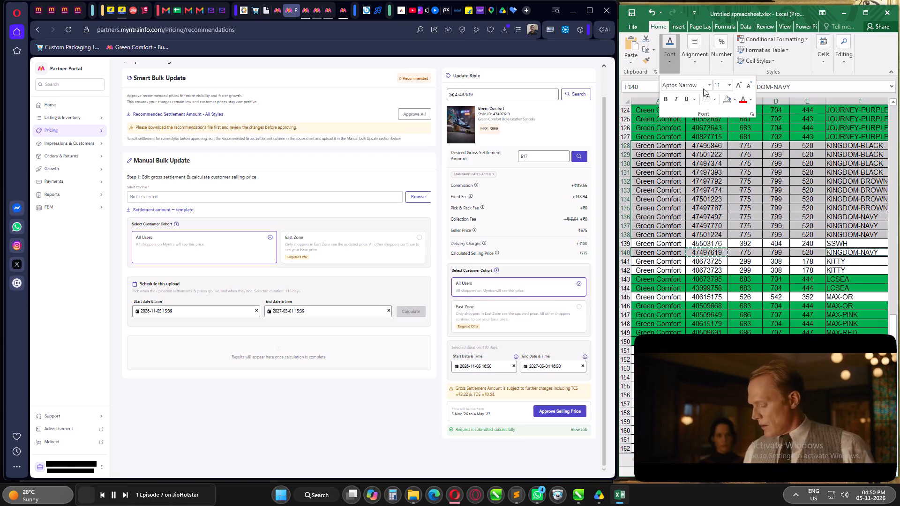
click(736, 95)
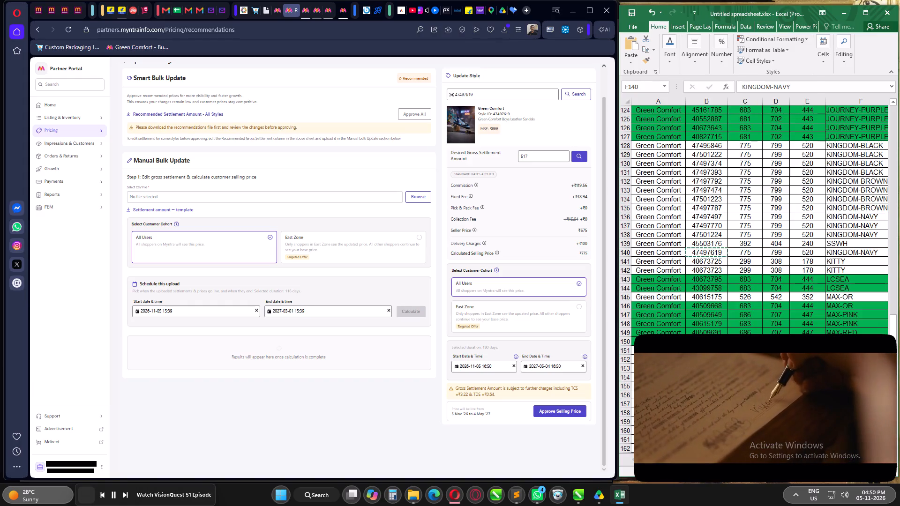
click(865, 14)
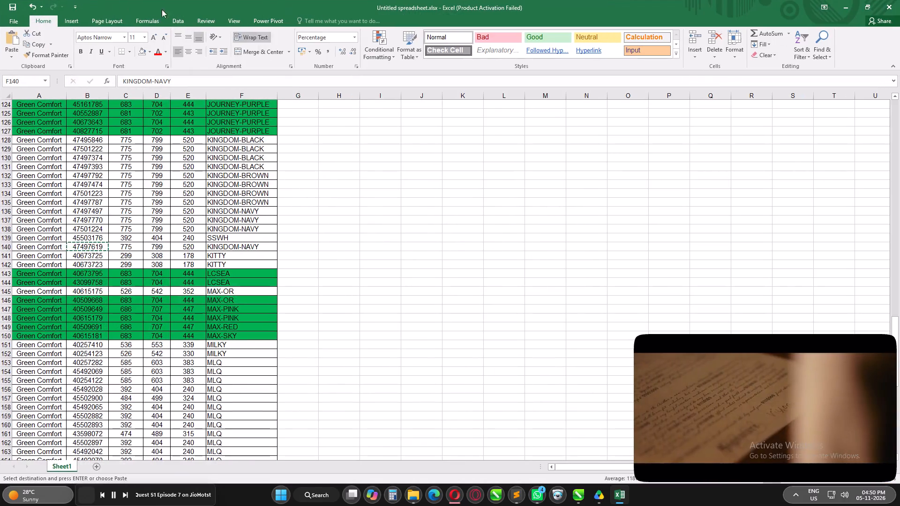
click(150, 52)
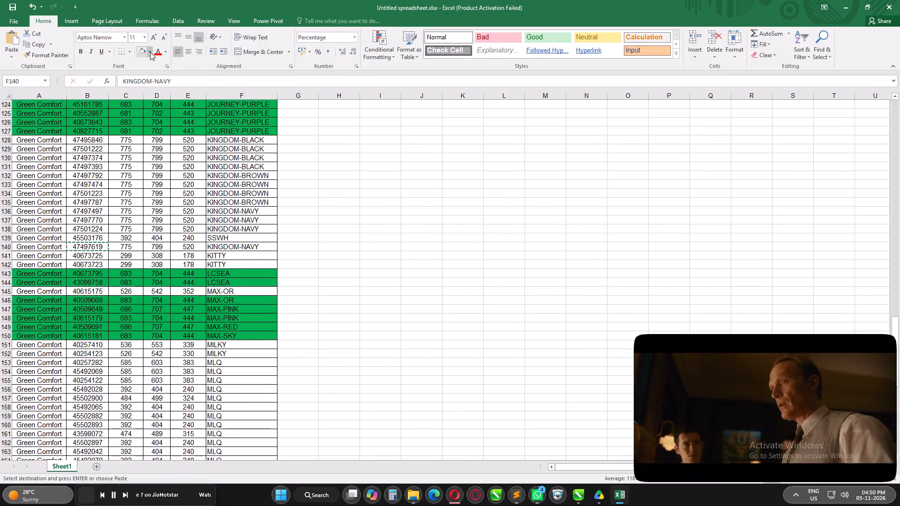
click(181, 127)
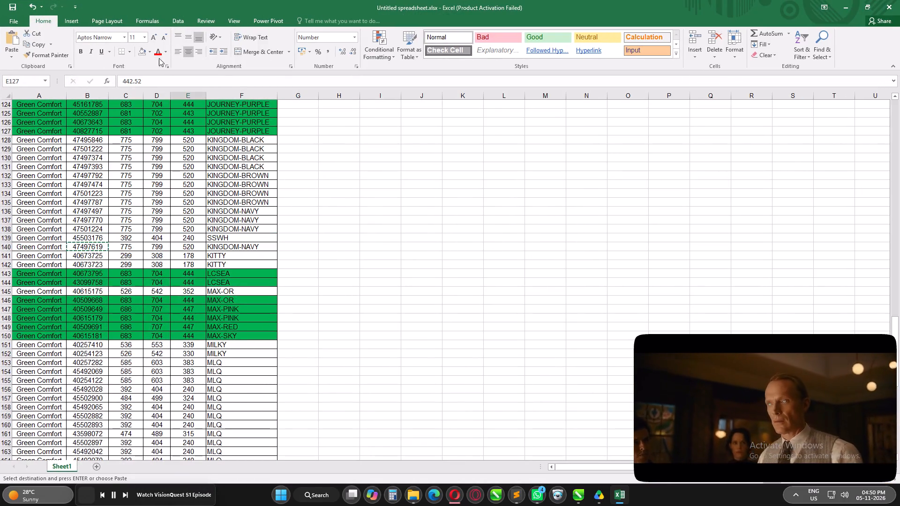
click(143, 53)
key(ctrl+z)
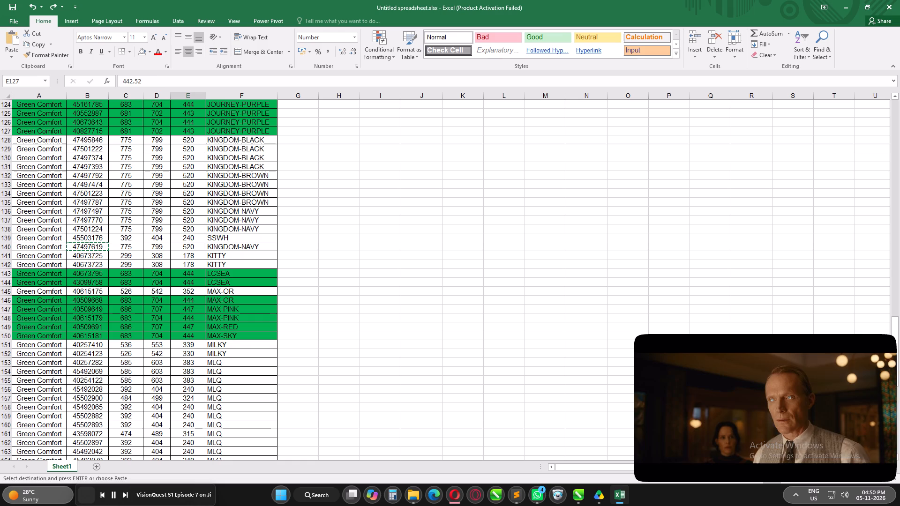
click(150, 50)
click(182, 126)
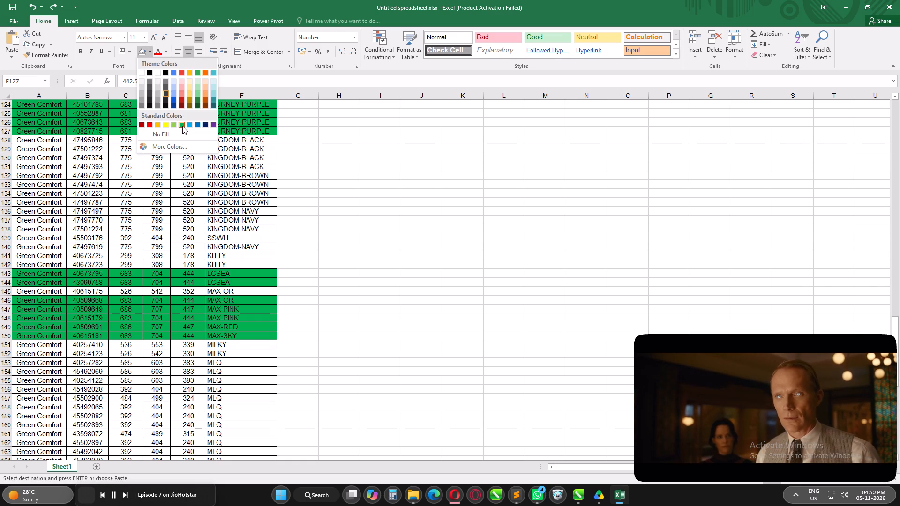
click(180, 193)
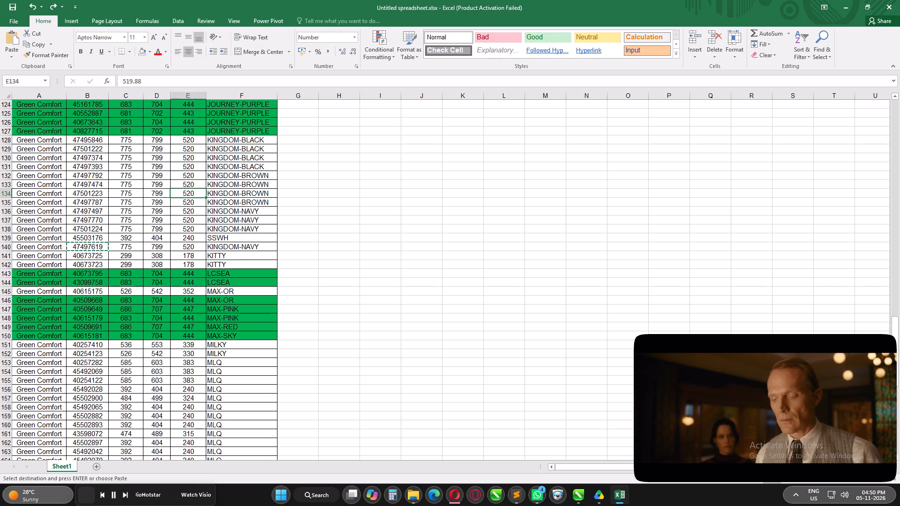
Save the spreadsheet.
click(374, 233)
key(ctrl+s)
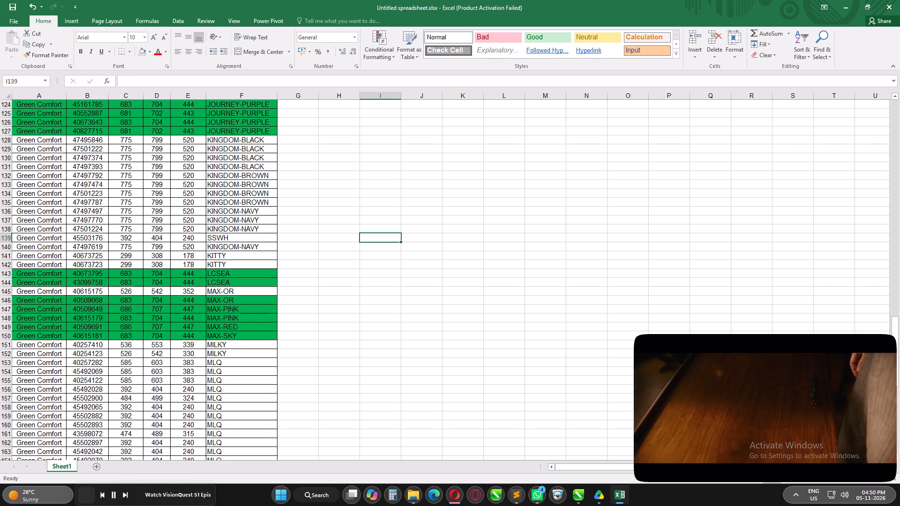
Pause the floating video, then shrink it and move it higher over the VMS camera views.
click(765, 408)
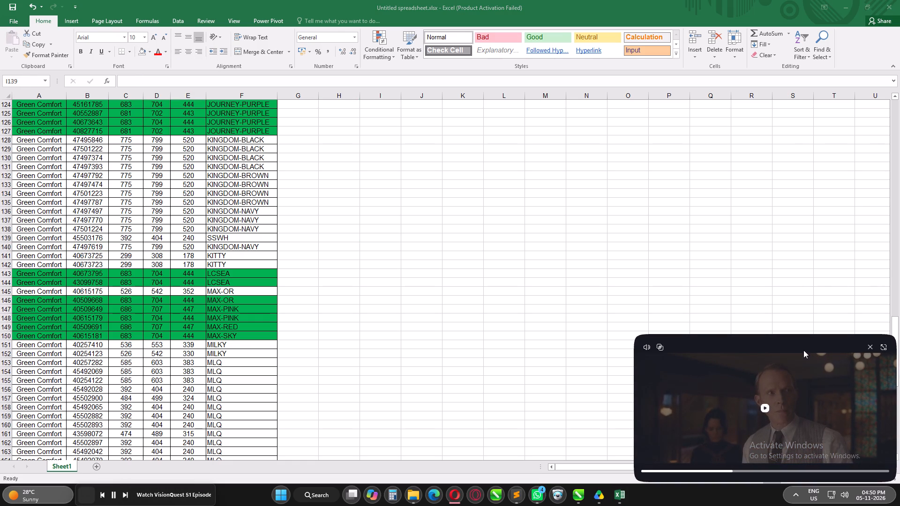
click(553, 491)
drag(638, 338, 842, 423)
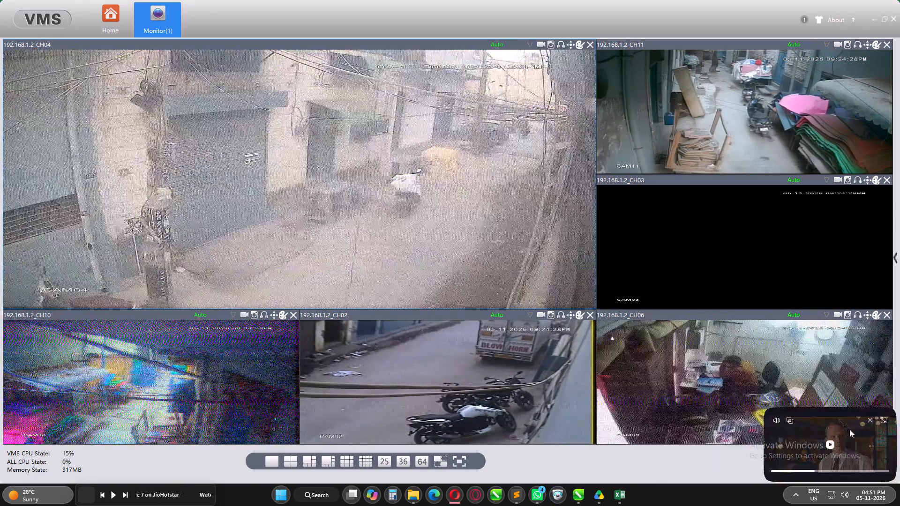
drag(854, 432, 841, 244)
click(457, 494)
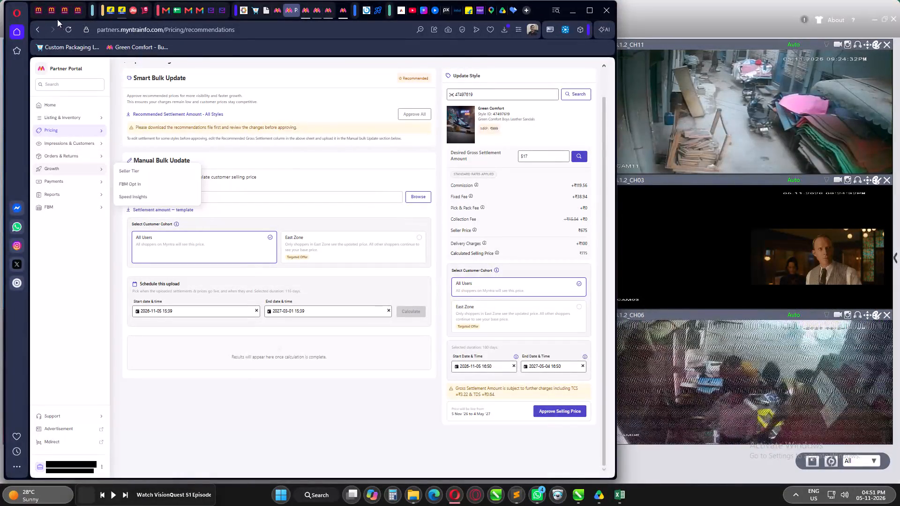
click(36, 9)
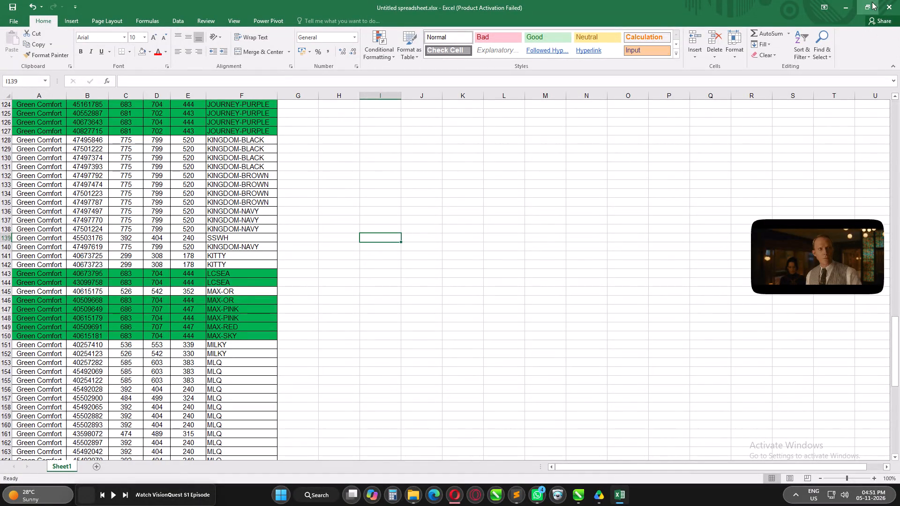
click(513, 189)
key(ctrl+s)
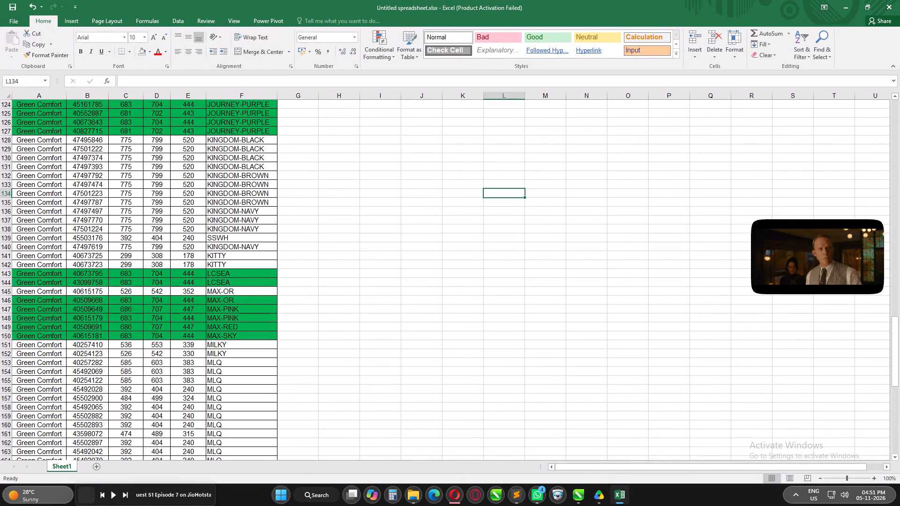
click(143, 165)
drag(261, 141, 129, 193)
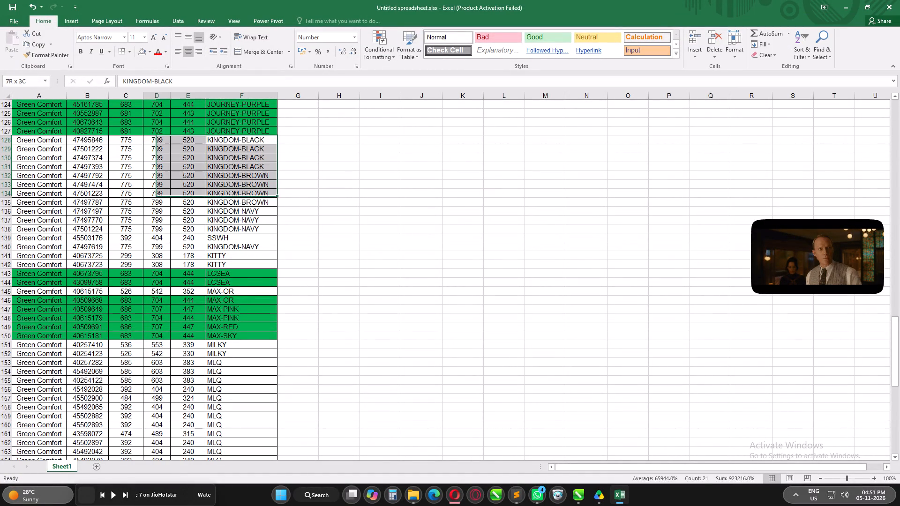
drag(129, 193, 15, 226)
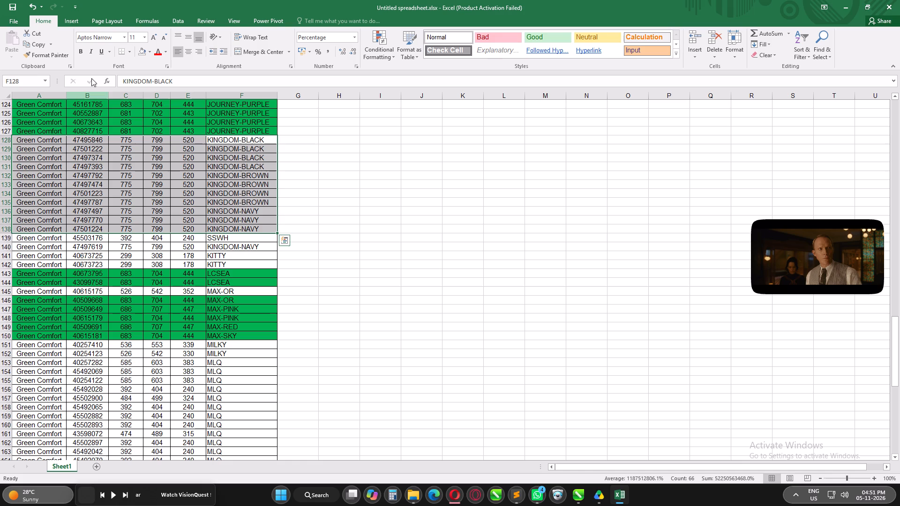
click(150, 51)
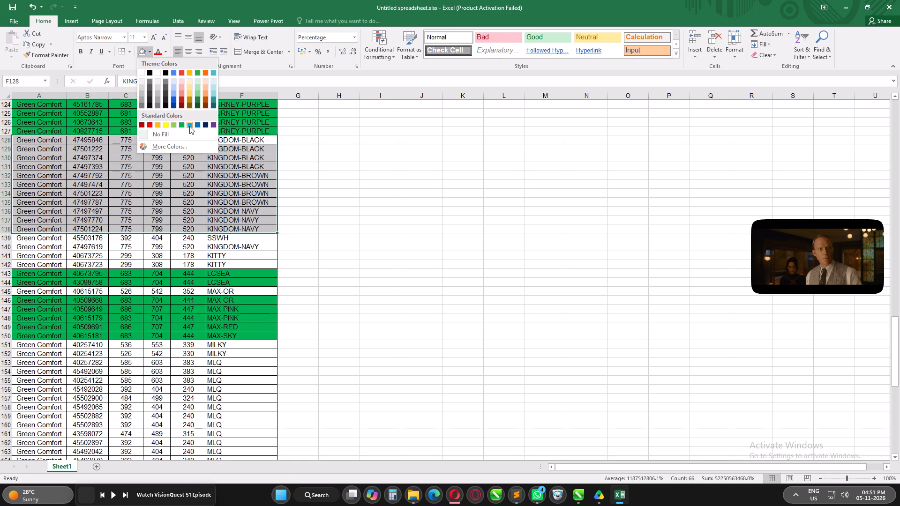
click(182, 125)
click(241, 251)
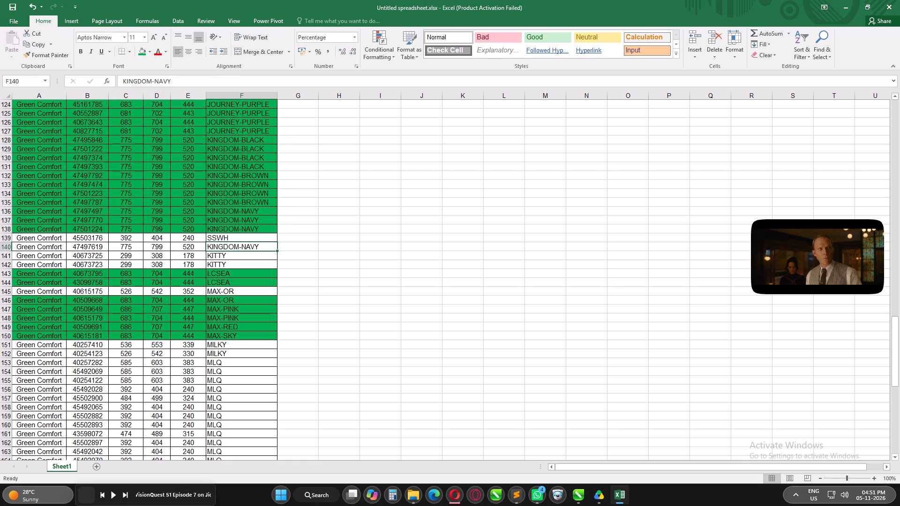
drag(244, 247, 36, 246)
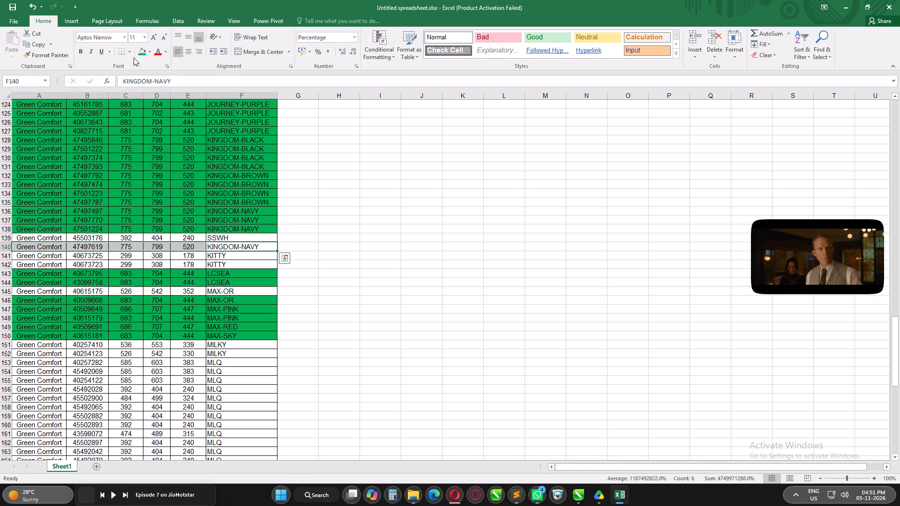
click(140, 51)
click(194, 335)
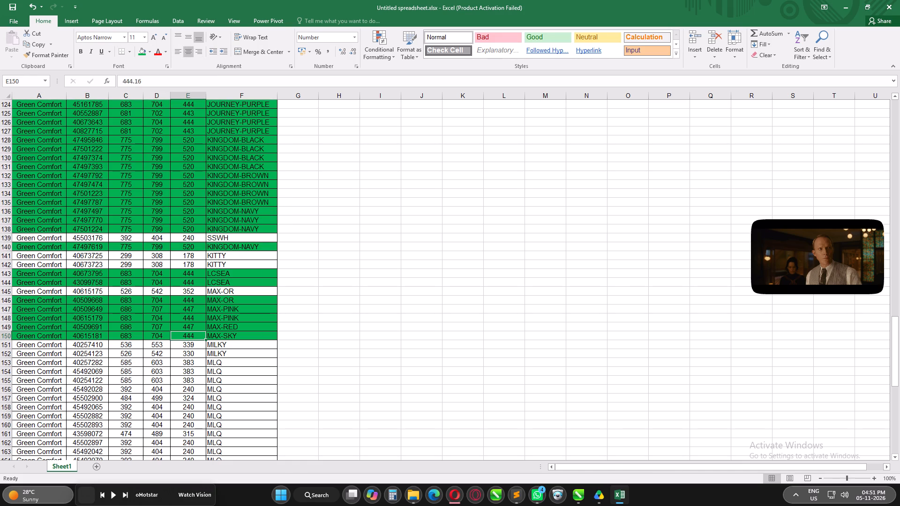
key(ctrl+s)
click(846, 2)
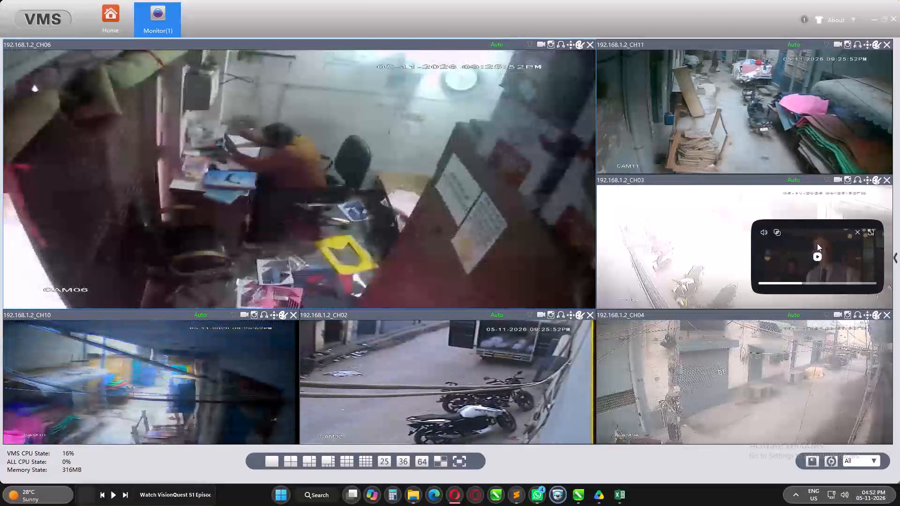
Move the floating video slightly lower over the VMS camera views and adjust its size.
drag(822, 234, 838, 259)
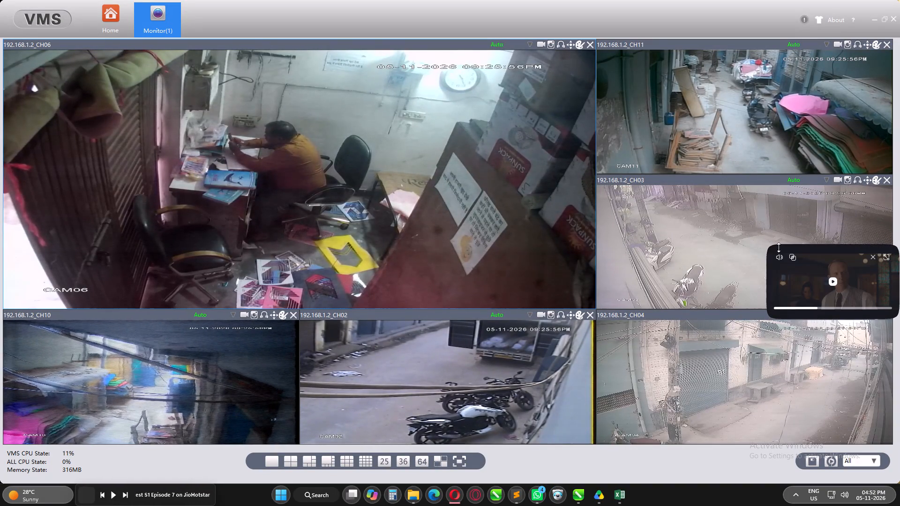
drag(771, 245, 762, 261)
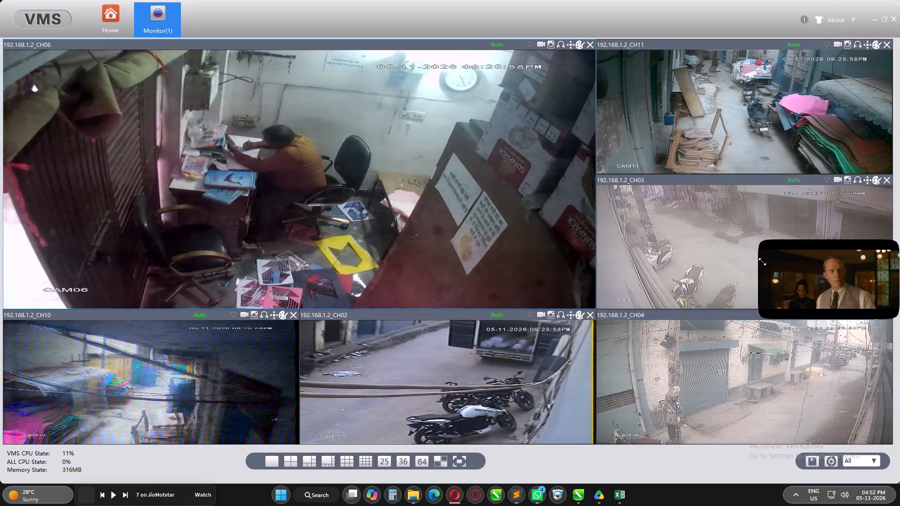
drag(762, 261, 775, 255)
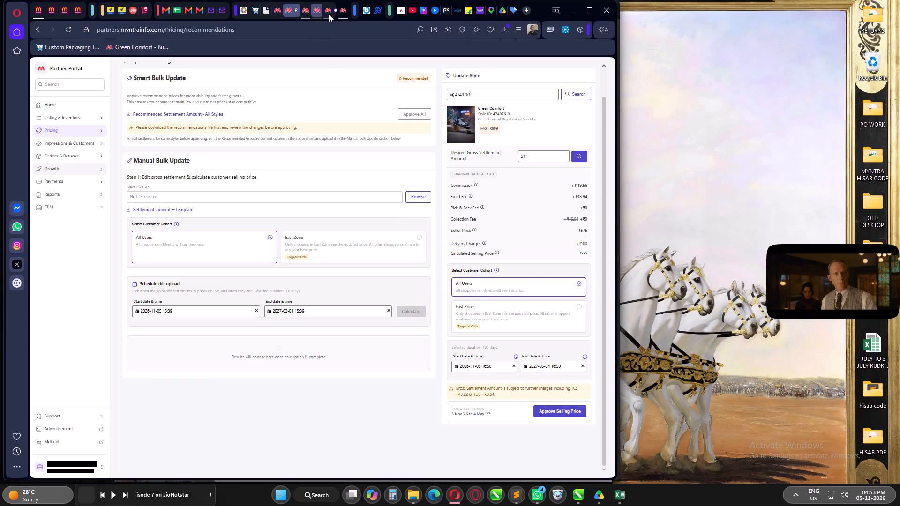
Look up KINGDOM-NAVY style 47501224 on the Myntra store to check its live selling price.
click(343, 11)
click(414, 74)
key(ctrl+v)
key(Return)
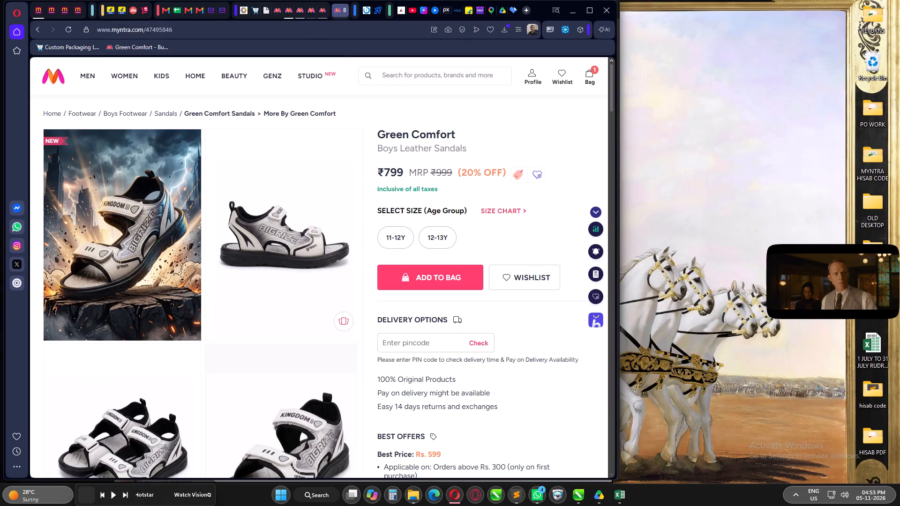
key(super+v)
click(449, 164)
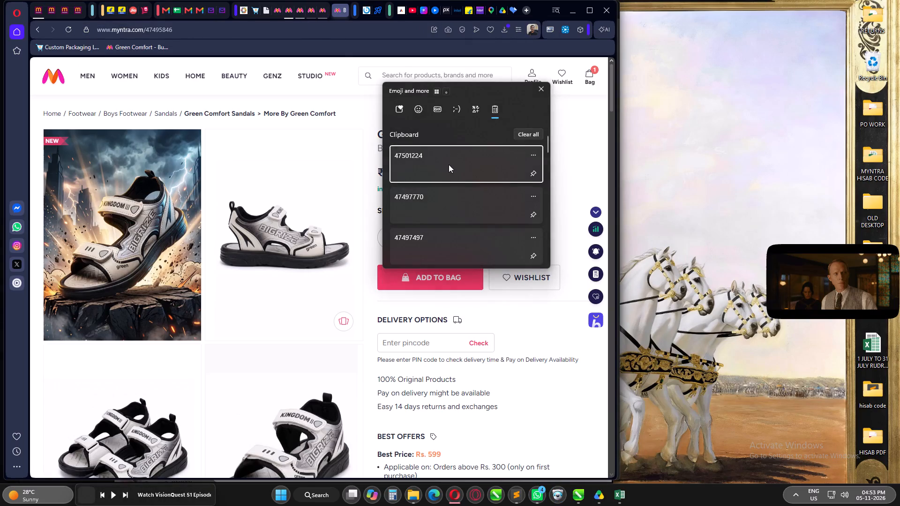
key(ctrl+v)
key(Return)
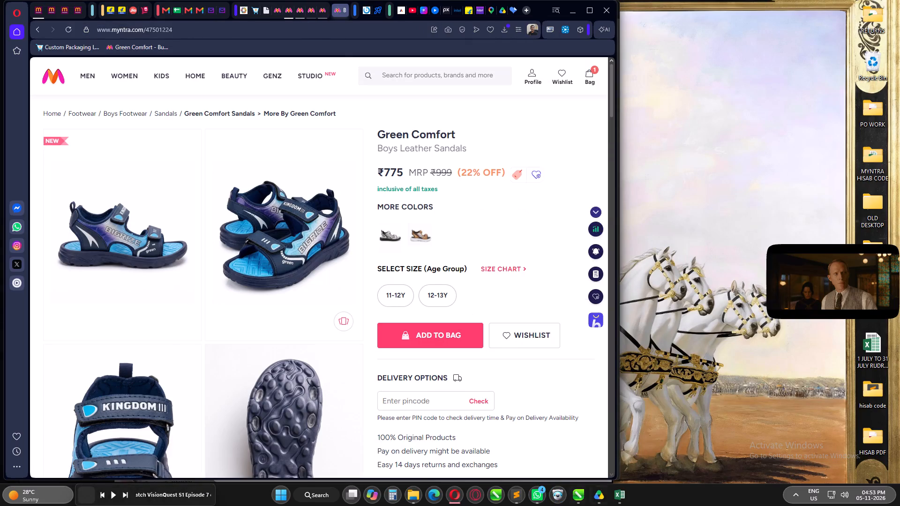
Bring up the Excel spreadsheet in a reduced window beside the Myntra product page.
click(616, 496)
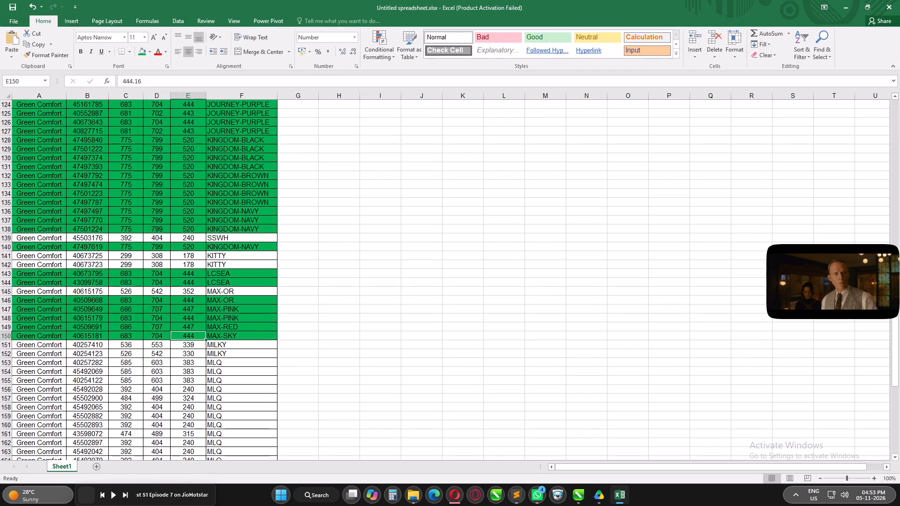
click(865, 6)
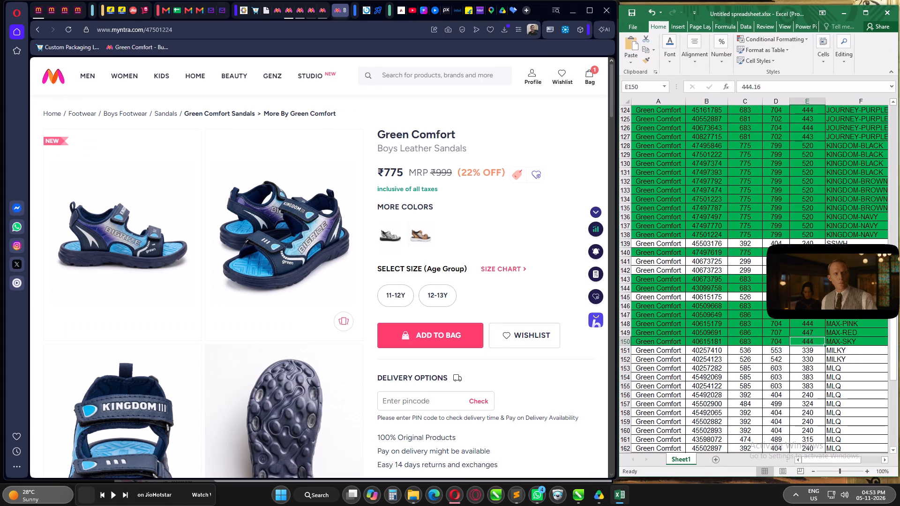
click(712, 311)
scroll(711, 295, up, 5)
Resume the floating video, move it over the lower rows of the spreadsheet and enlarge it.
click(836, 280)
drag(839, 260, 841, 278)
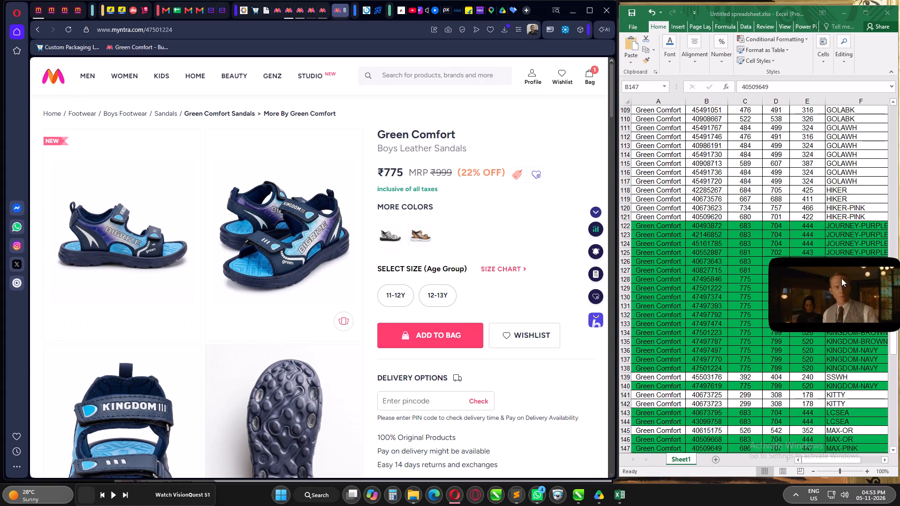
drag(841, 278, 832, 425)
drag(764, 410, 757, 408)
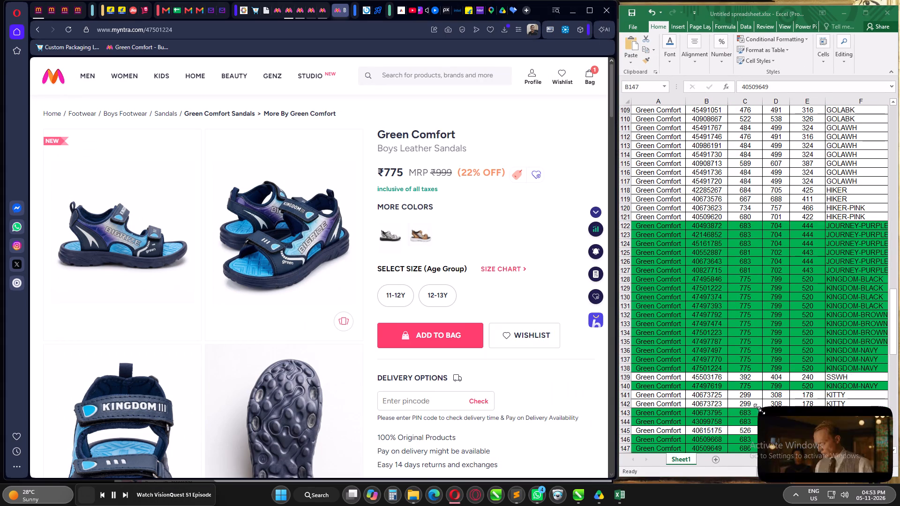
drag(757, 408, 672, 394)
Save the spreadsheet while at the GLAMOUR rows.
click(826, 276)
scroll(825, 274, up, 7)
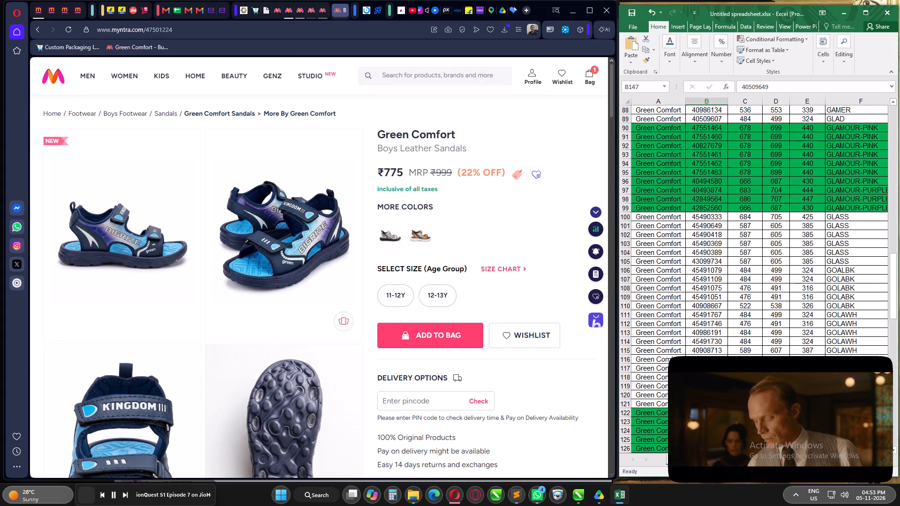
click(795, 204)
key(ctrl+s)
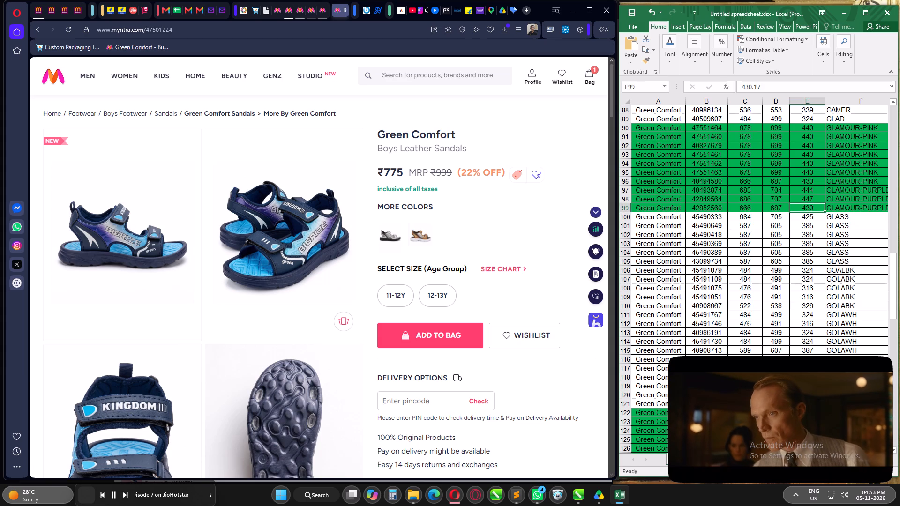
Find the COSMIC-PINK rows and look up style 47385344 from row 43 on the Myntra store to check its price.
scroll(795, 204, up, 7)
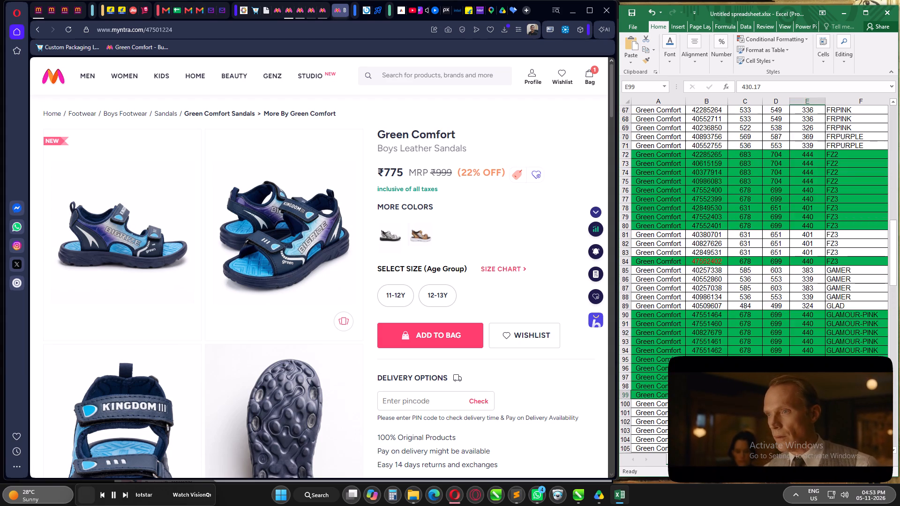
scroll(795, 203, up, 10)
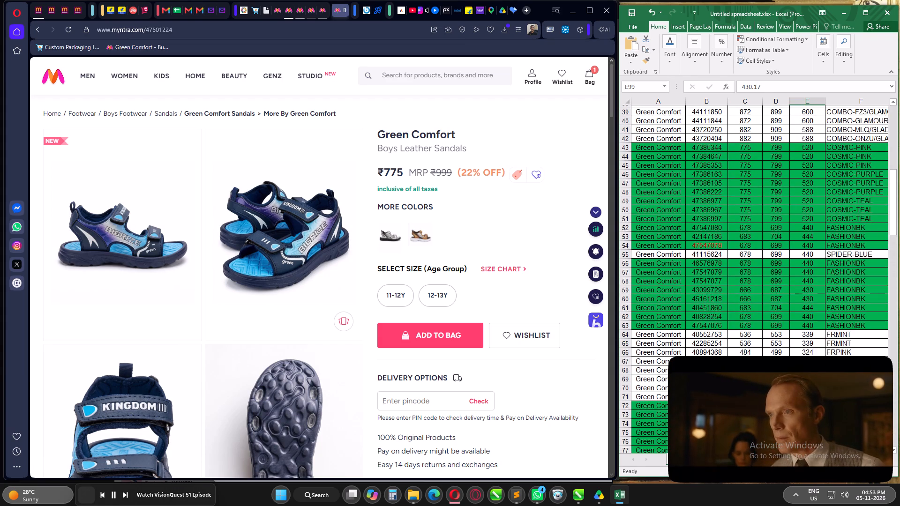
scroll(795, 201, up, 2)
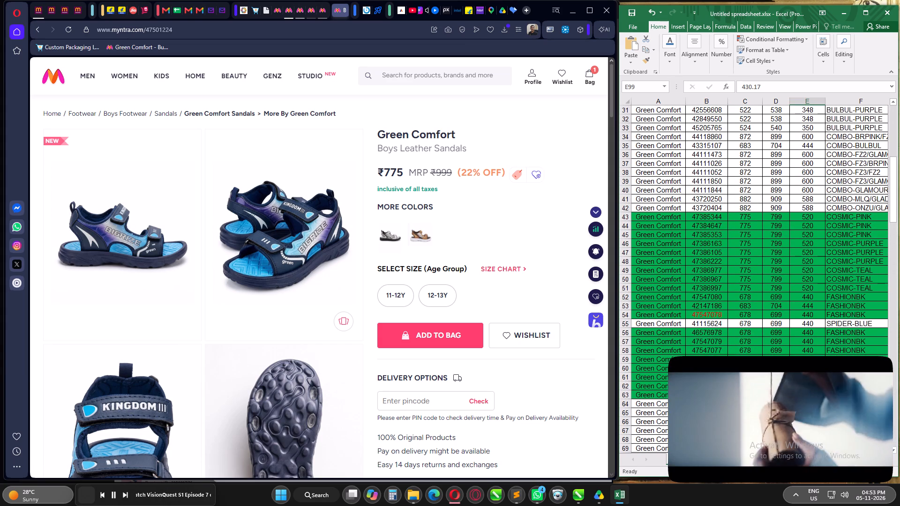
click(712, 216)
key(ctrl+c)
click(418, 77)
key(ctrl+v)
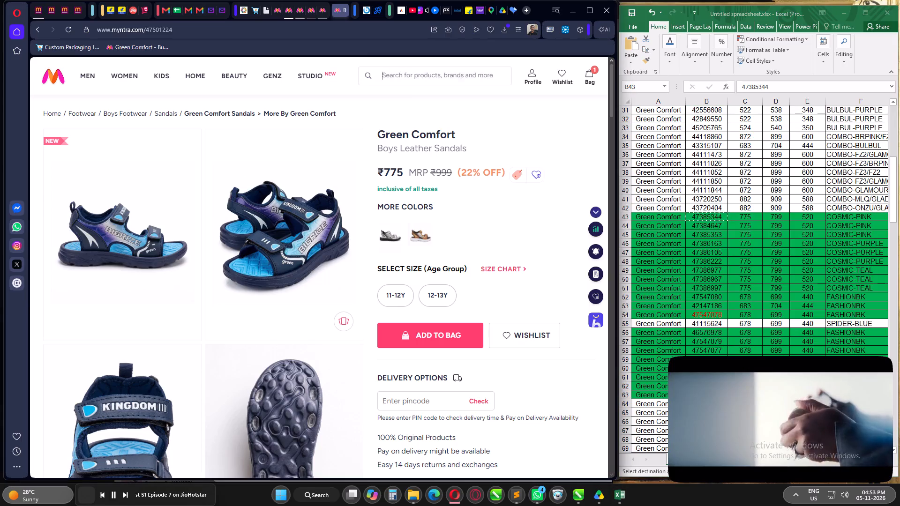
key(Return)
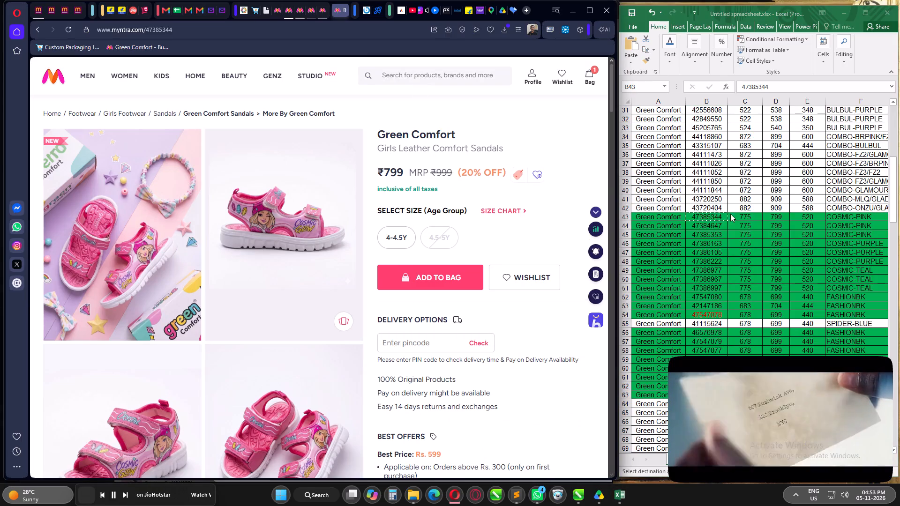
Look up COSMIC-TEAL style 47386977 from row 49 on the Myntra store to check its price.
click(704, 290)
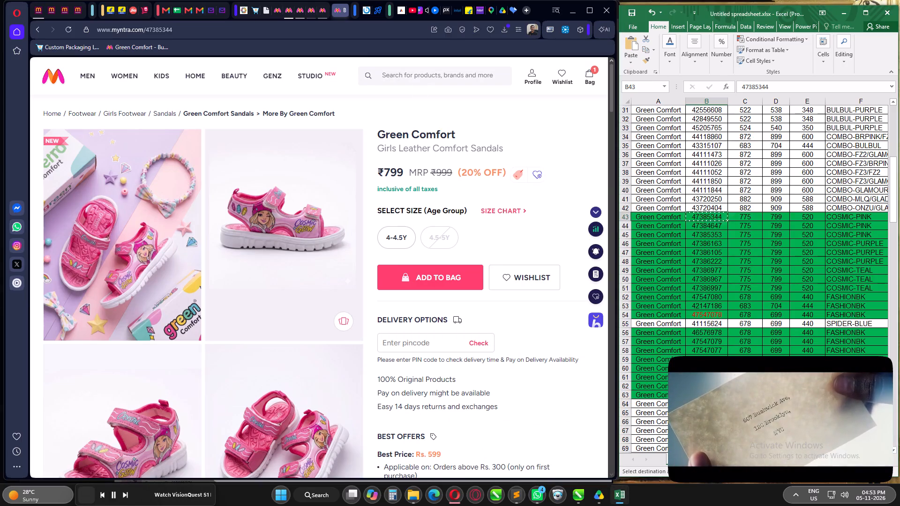
click(712, 271)
key(ctrl+c)
click(442, 80)
key(ctrl+v)
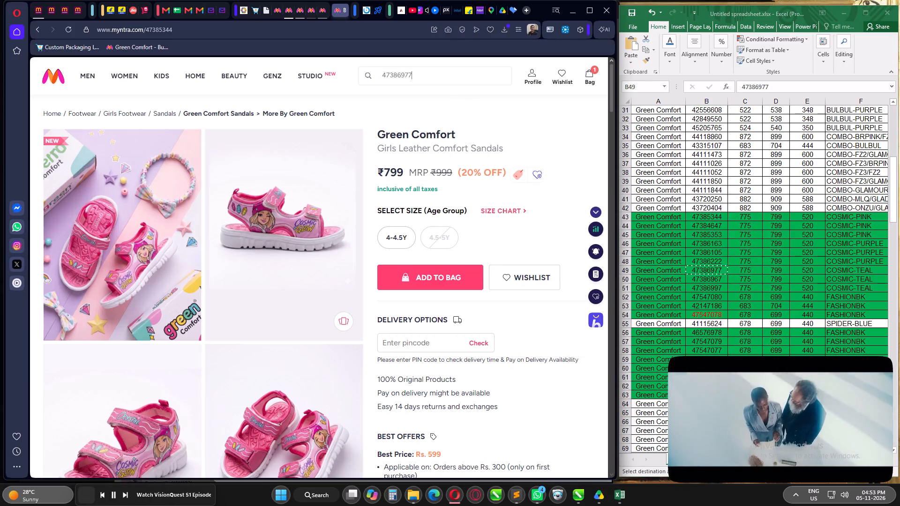
key(Return)
In the Myntra Partner Portal, set the desired gross settlement of COSMIC-PINK style 47385344 to 517 and approve its selling price.
click(288, 11)
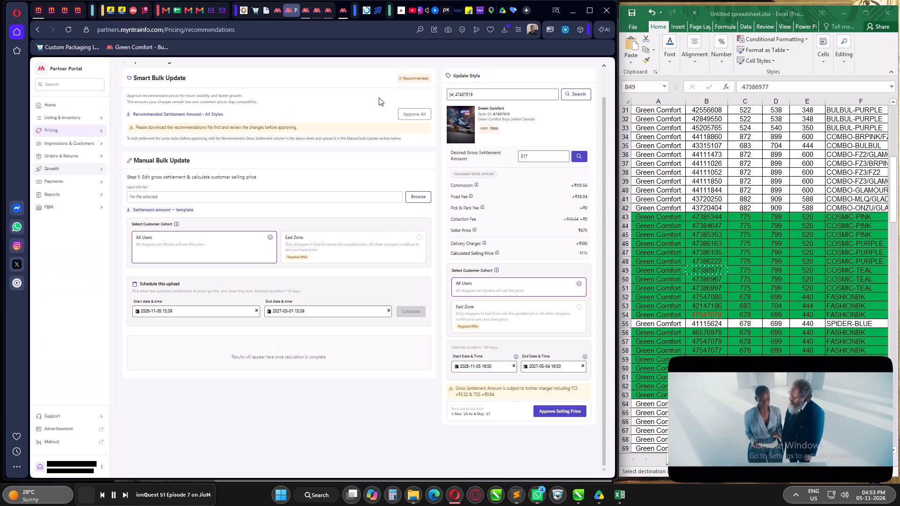
click(734, 222)
click(715, 217)
key(ctrl+c)
double_click(462, 92)
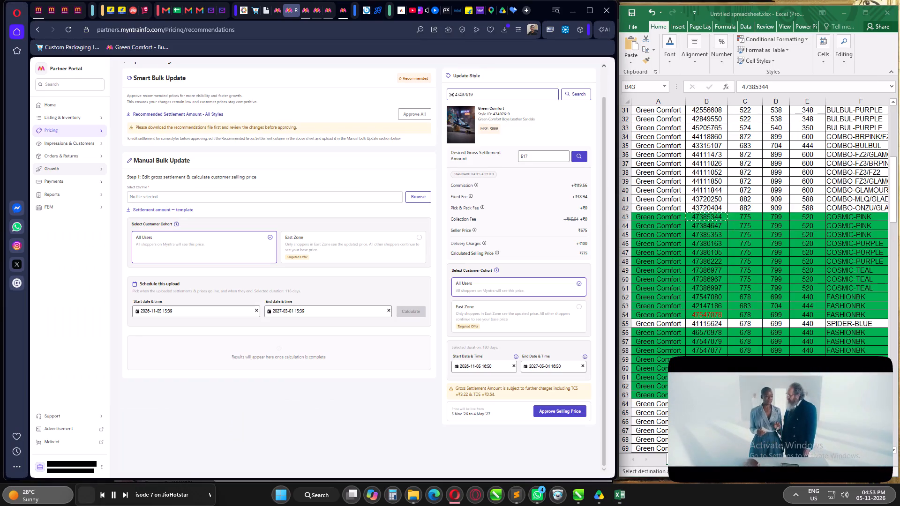
key(ctrl+v)
key(Return)
click(548, 158)
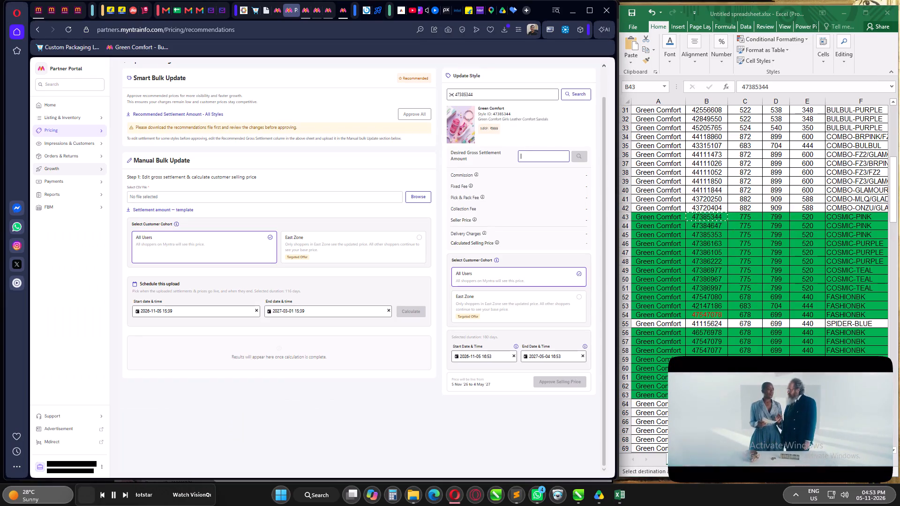
text(517)
key(Return)
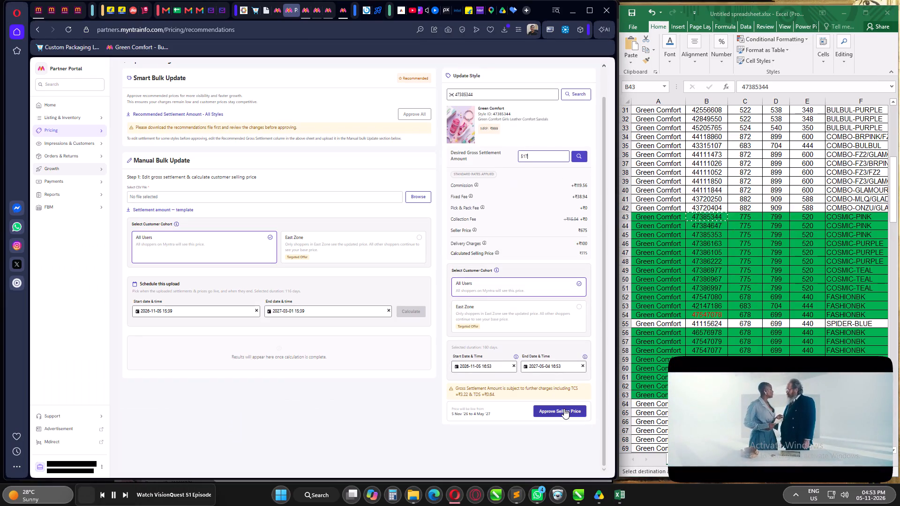
click(563, 408)
click(399, 287)
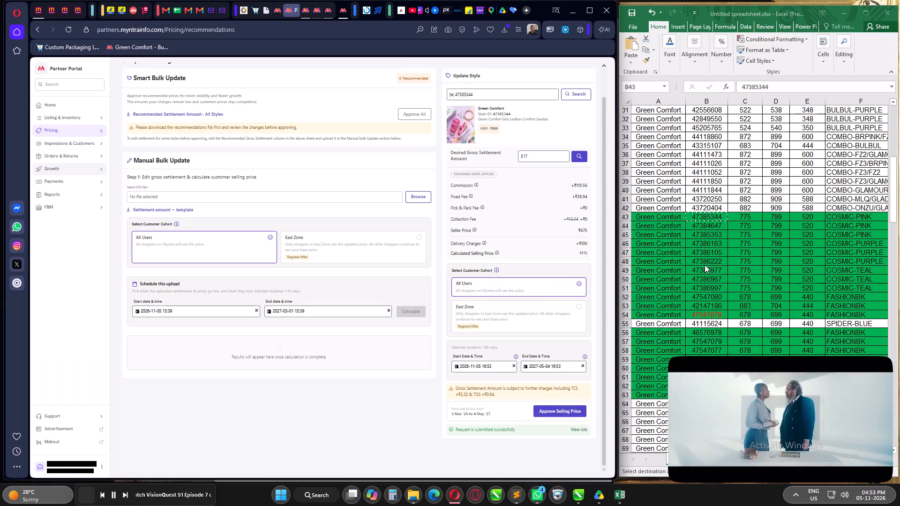
Set the desired gross settlement of COSMIC-PINK style 47384647 from row 44 to 517 and approve its selling price.
click(705, 265)
click(704, 228)
key(ctrl+c)
click(471, 90)
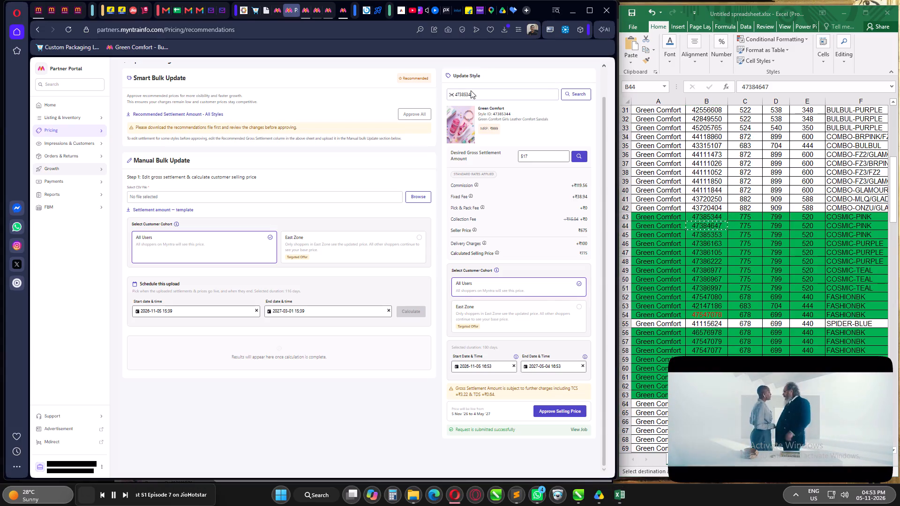
double_click(465, 94)
key(ctrl+v)
key(Return)
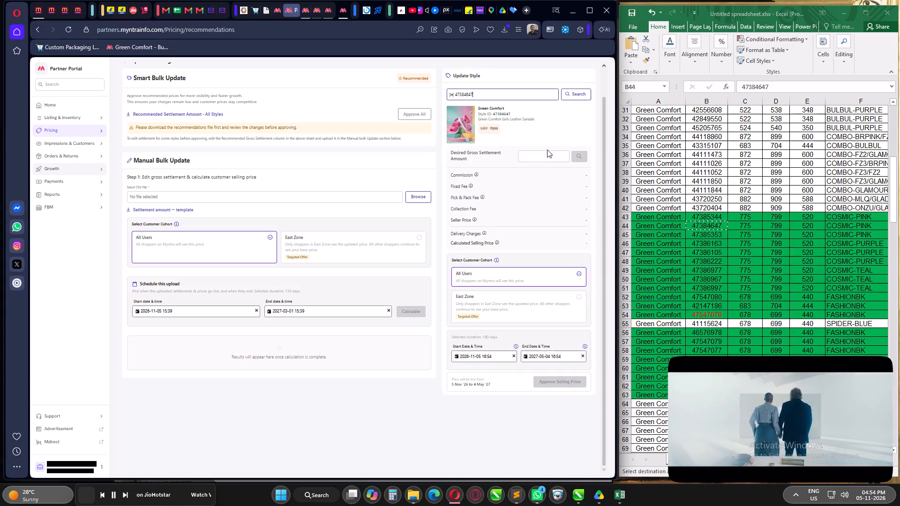
click(542, 154)
text(517)
key(Return)
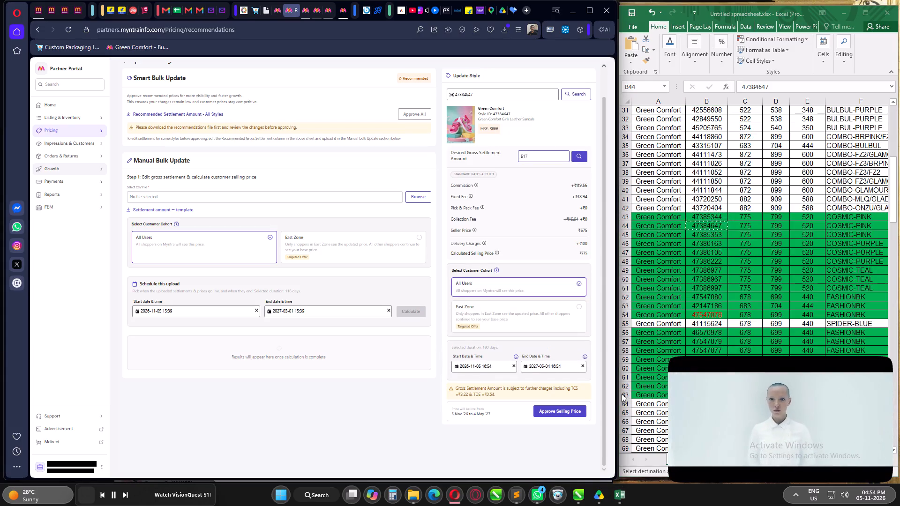
click(573, 410)
click(400, 289)
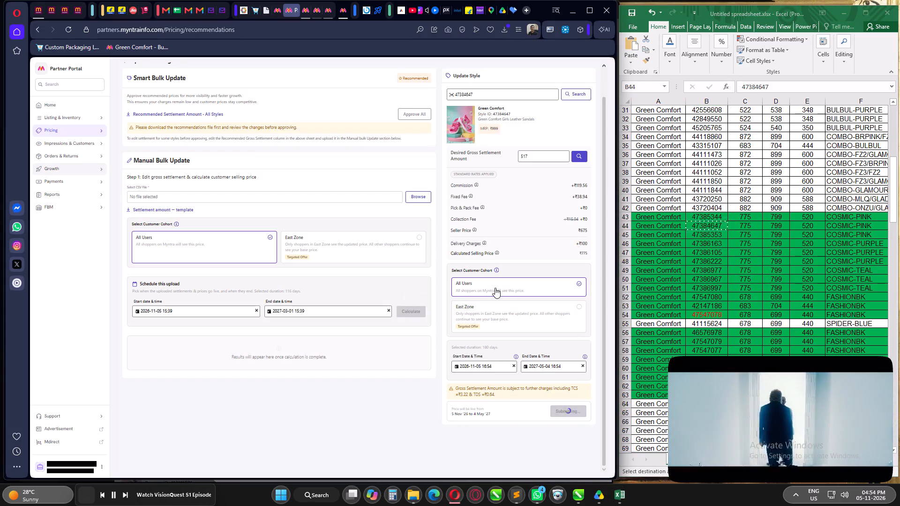
Set the desired gross settlement of COSMIC-PINK style 47385353 from row 45 to 517 and approve its selling price.
click(701, 270)
click(706, 236)
key(ctrl+c)
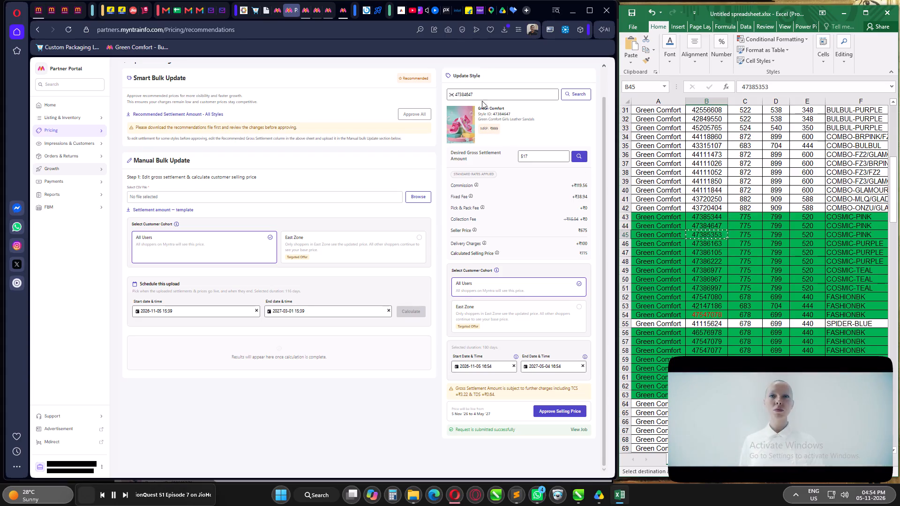
click(467, 93)
ctrl+click(467, 93)
key(ctrl+v)
key(Return)
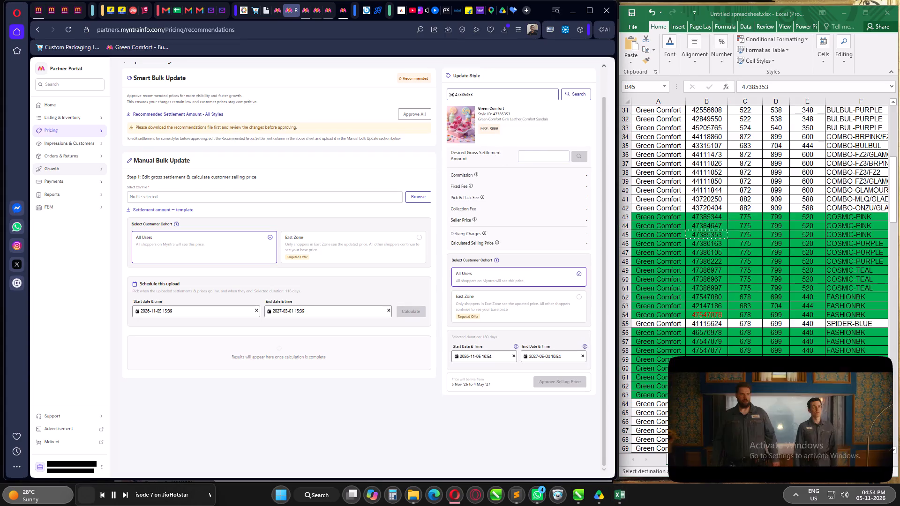
click(538, 154)
text(517)
key(Return)
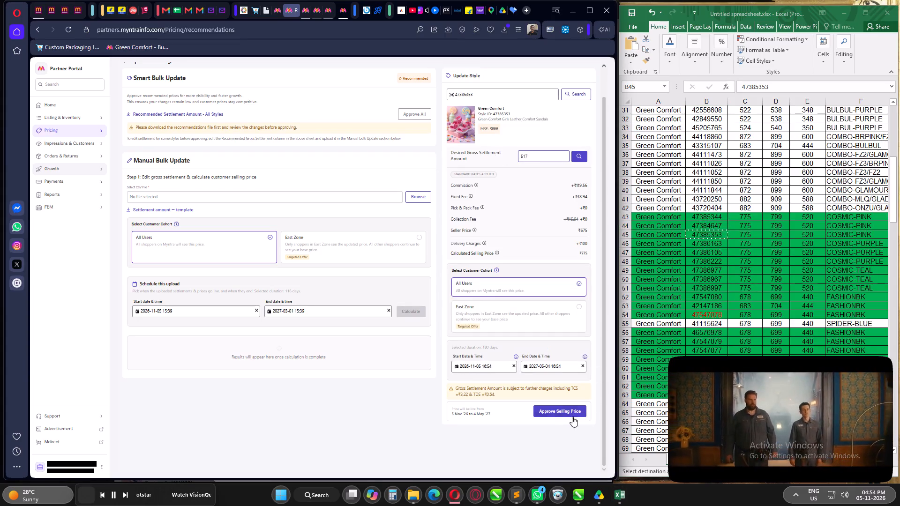
click(555, 410)
click(400, 289)
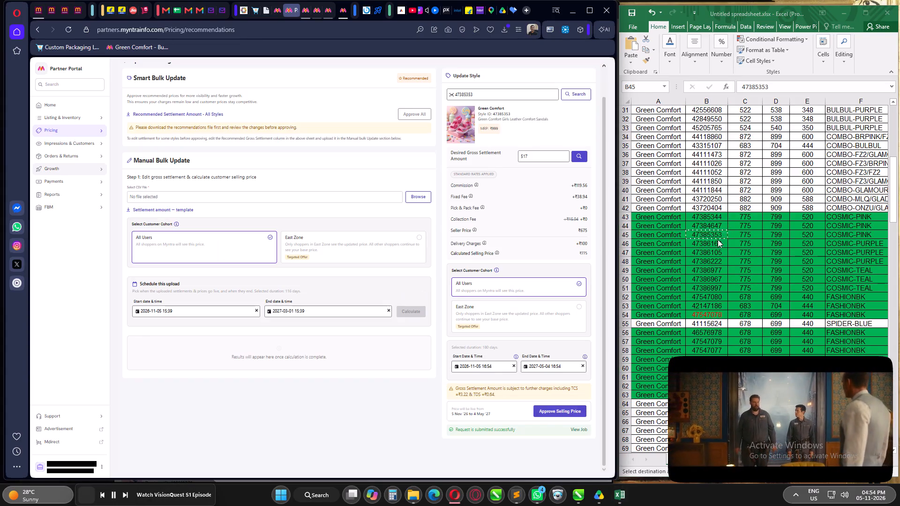
Set the desired gross settlement of COSMIC-PURPLE style 47386163 from row 46 to 517 and approve its selling price.
click(718, 239)
click(712, 244)
key(ctrl+c)
double_click(464, 93)
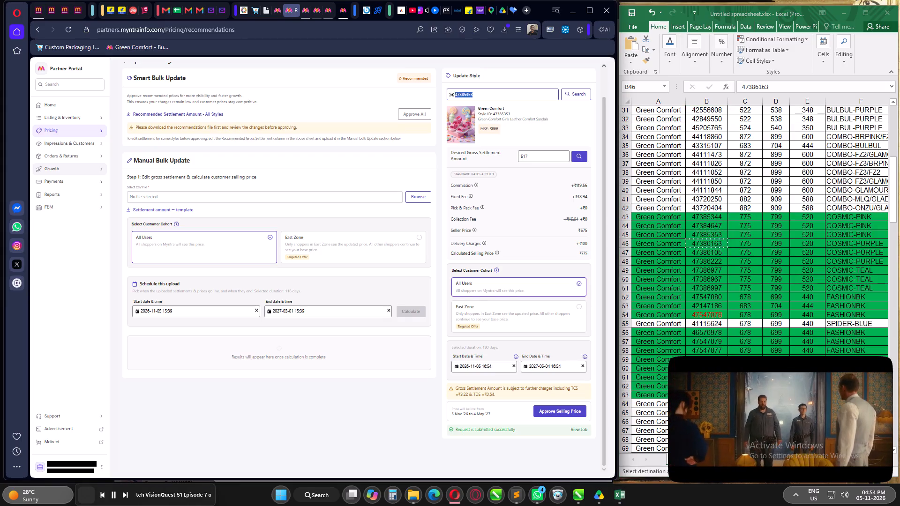
key(ctrl+v)
key(Return)
click(538, 158)
text(517)
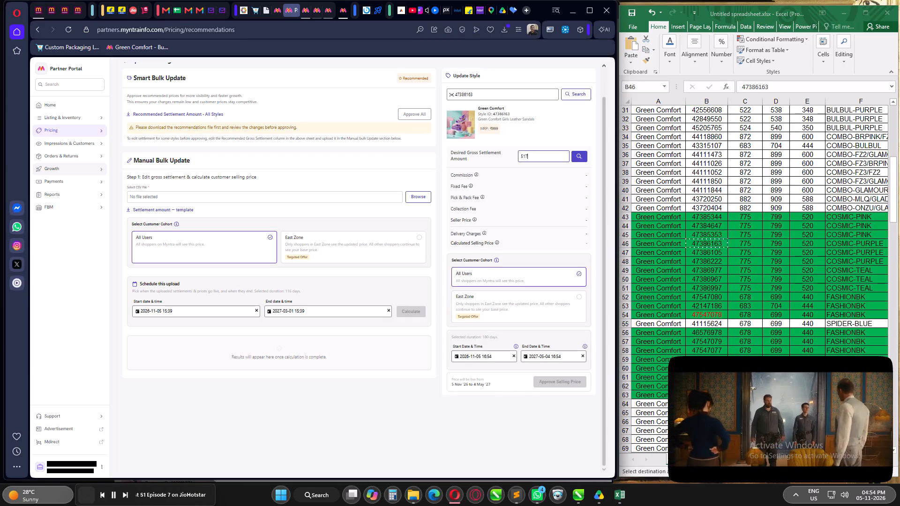
key(Return)
click(560, 404)
click(560, 409)
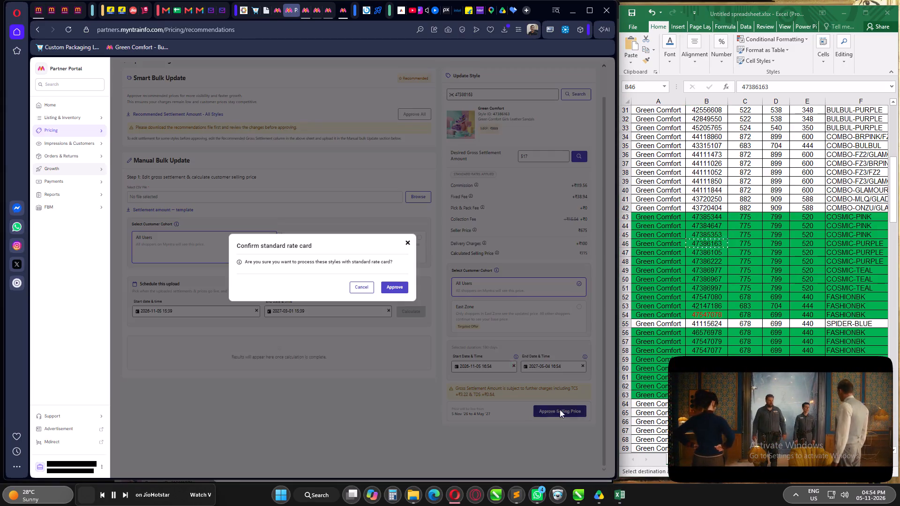
click(399, 290)
Set the desired gross settlement of COSMIC-PURPLE style 47386105 from row 47 to 517 and approve its selling price.
click(736, 247)
click(704, 255)
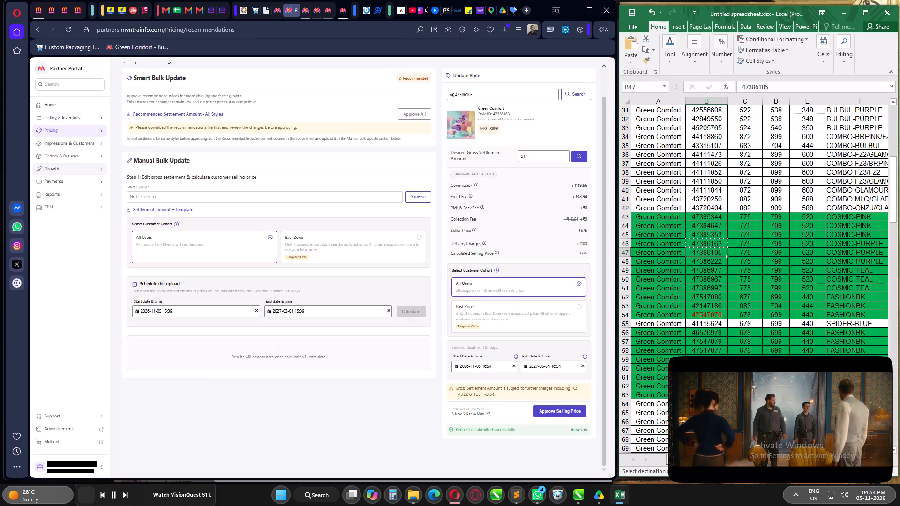
key(ctrl+c)
double_click(466, 95)
key(ctrl+v)
key(Return)
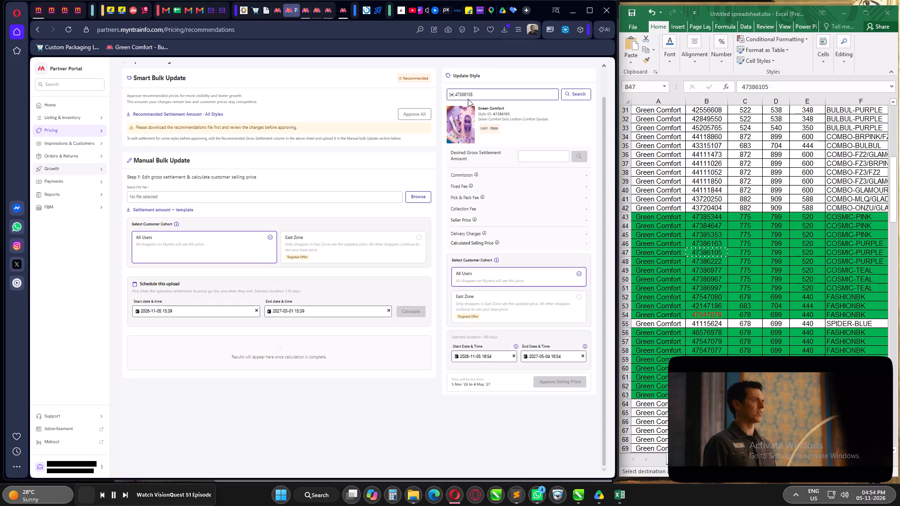
click(541, 155)
text(517)
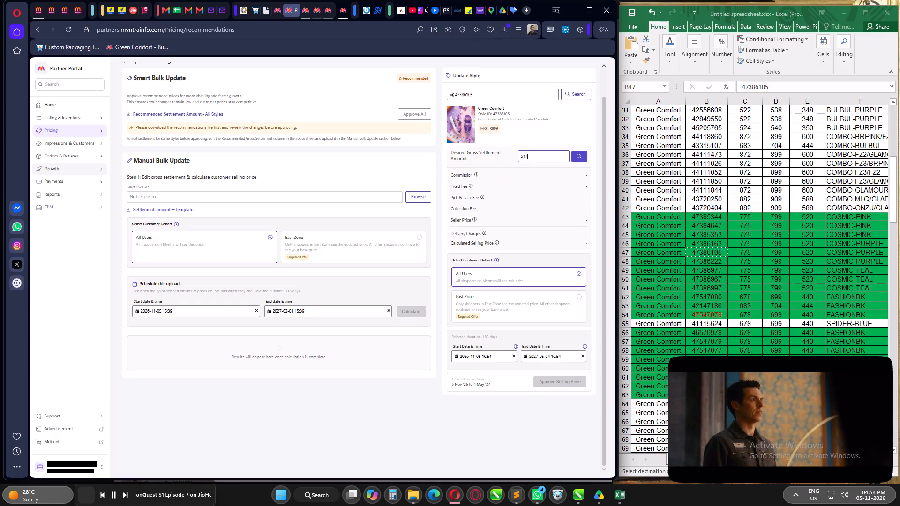
key(Return)
click(560, 409)
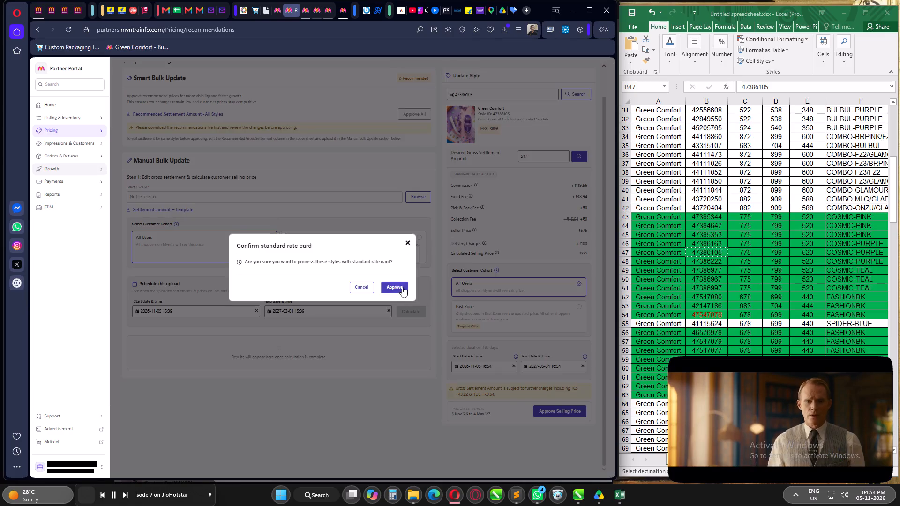
click(401, 286)
Set the desired gross settlement of COSMIC-PURPLE style 47386222 from row 48 to 517 and approve its selling price.
click(719, 267)
click(718, 260)
key(ctrl+c)
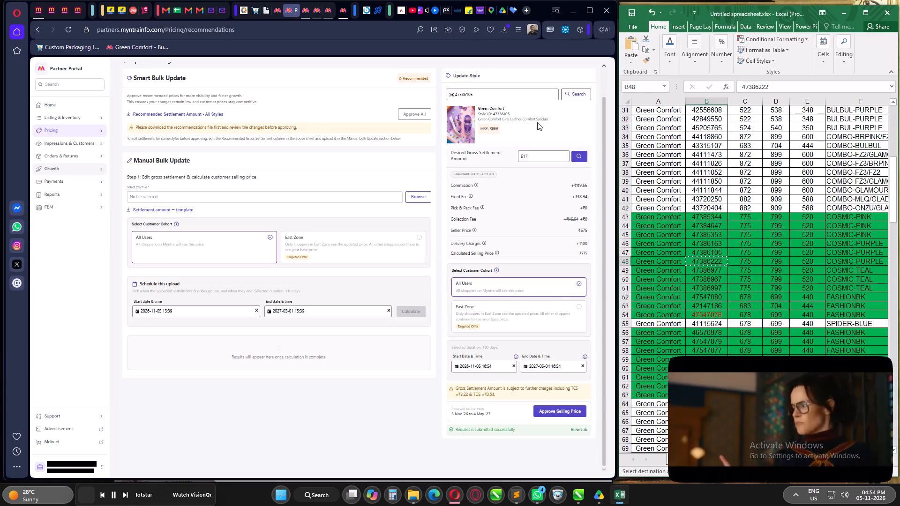
double_click(464, 95)
key(ctrl+v)
key(Return)
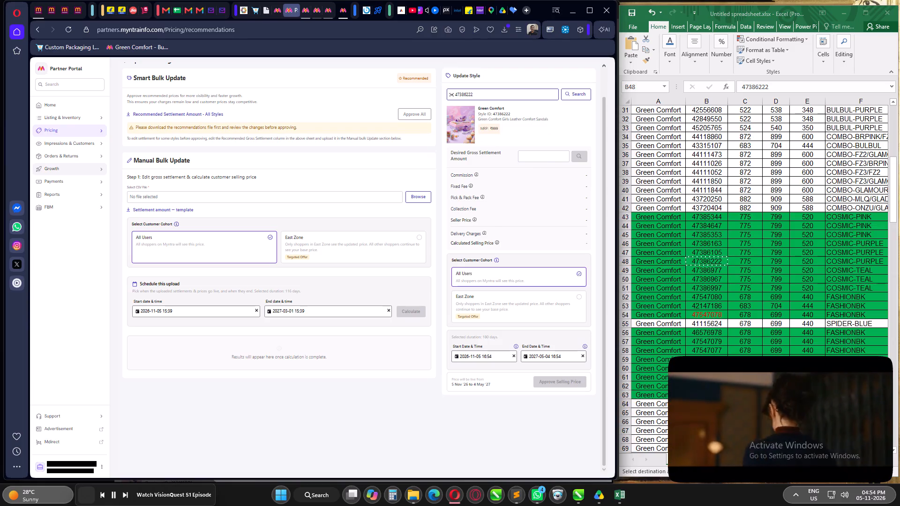
click(544, 156)
text(517)
key(Return)
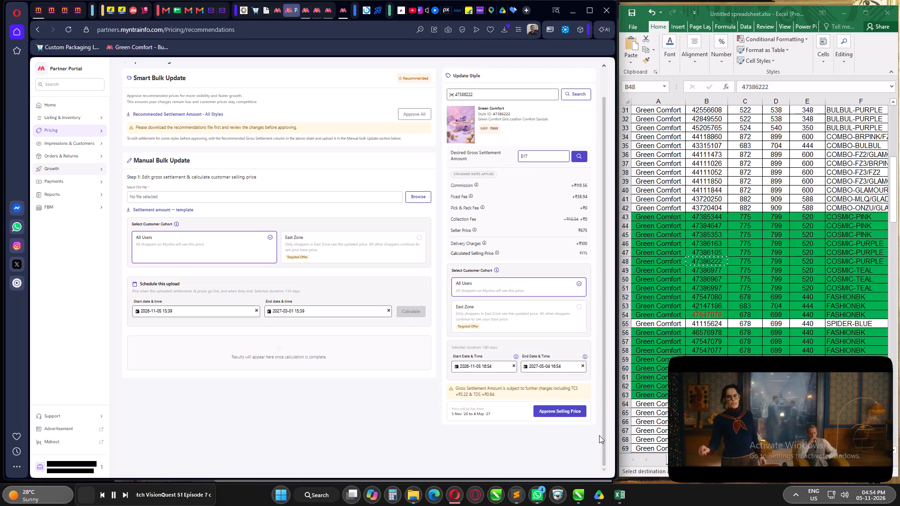
click(551, 411)
click(397, 285)
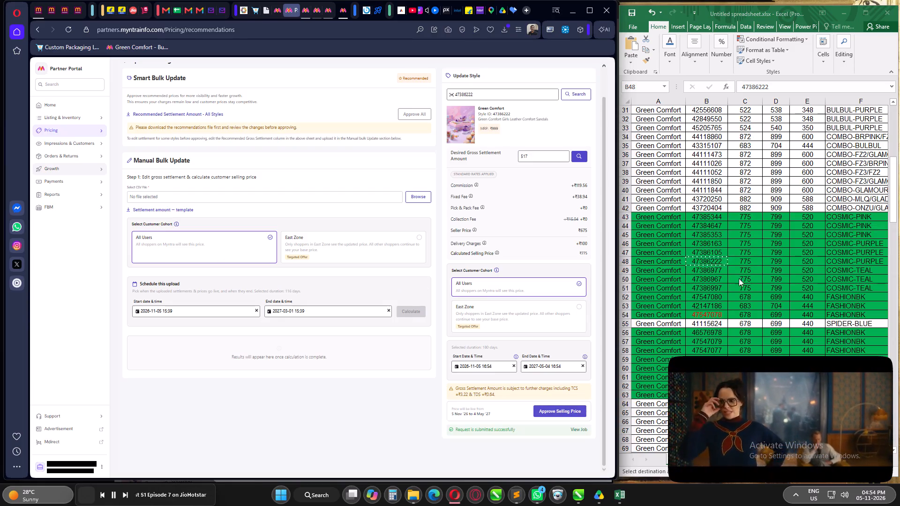
Set the desired gross settlement of COSMIC-TEAL style 47386977 from row 49 to 517 and approve its selling price.
click(794, 283)
click(718, 272)
key(ctrl+c)
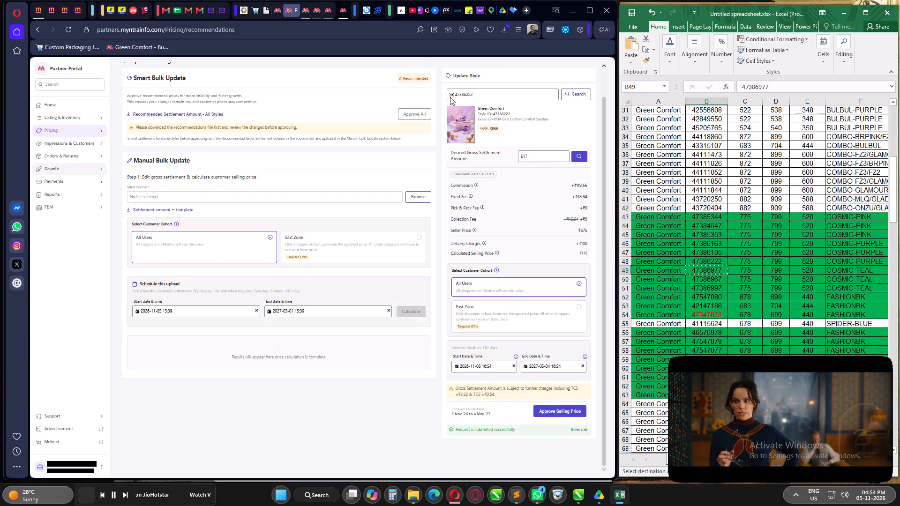
double_click(467, 91)
key(ctrl+v)
key(Return)
click(547, 156)
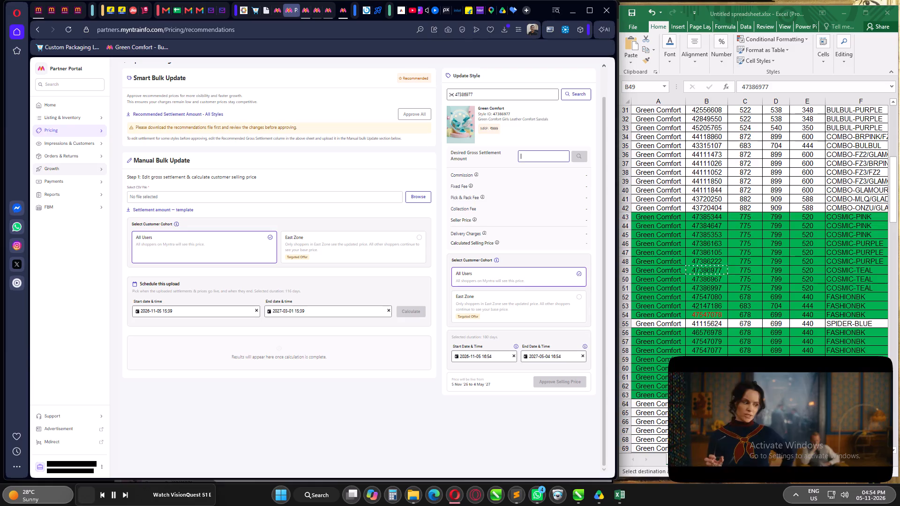
text(517)
key(Return)
click(554, 411)
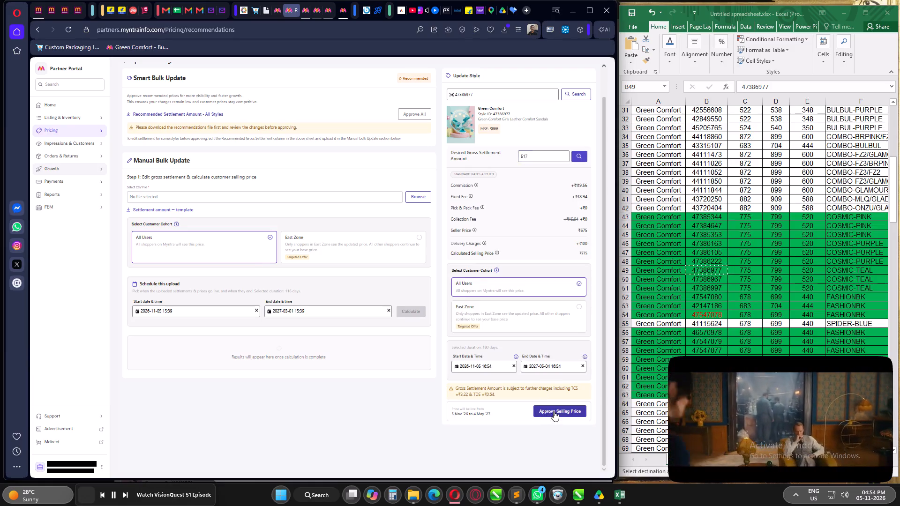
click(392, 288)
Set the desired gross settlement of COSMIC-TEAL style 47386967 from row 50 to 517 and approve its selling price.
click(737, 282)
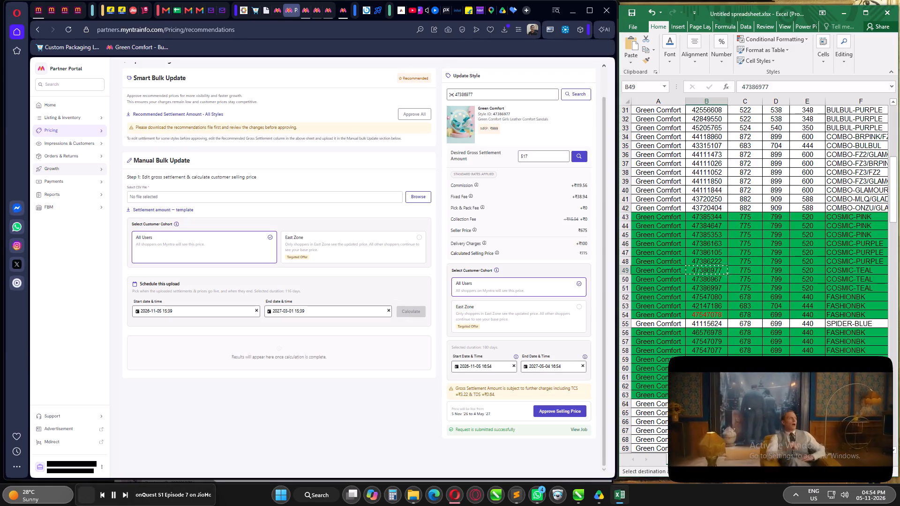
click(719, 281)
key(ctrl+c)
double_click(467, 97)
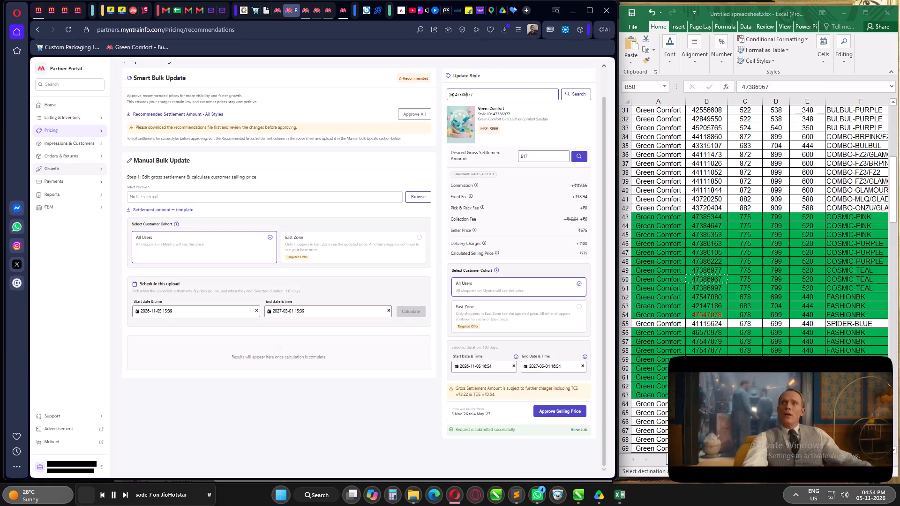
key(ctrl+v)
key(Return)
click(533, 156)
text(517)
key(Return)
click(541, 414)
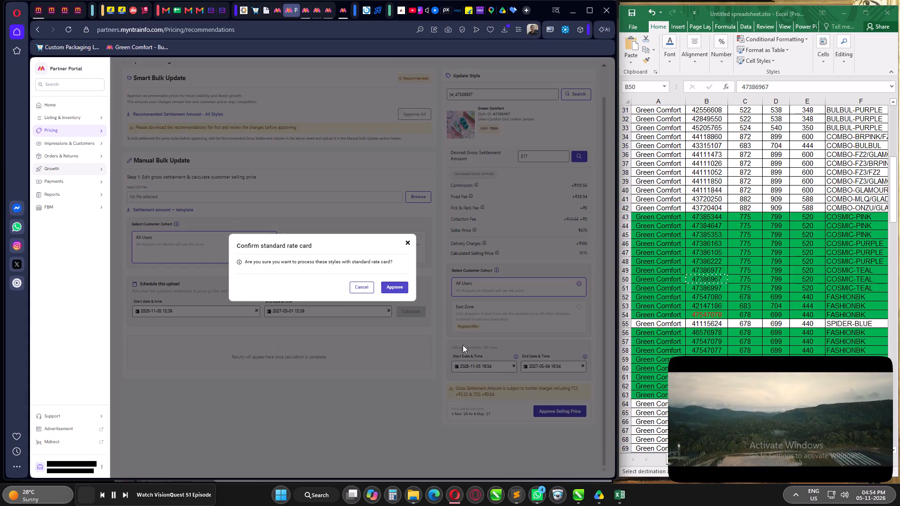
click(399, 288)
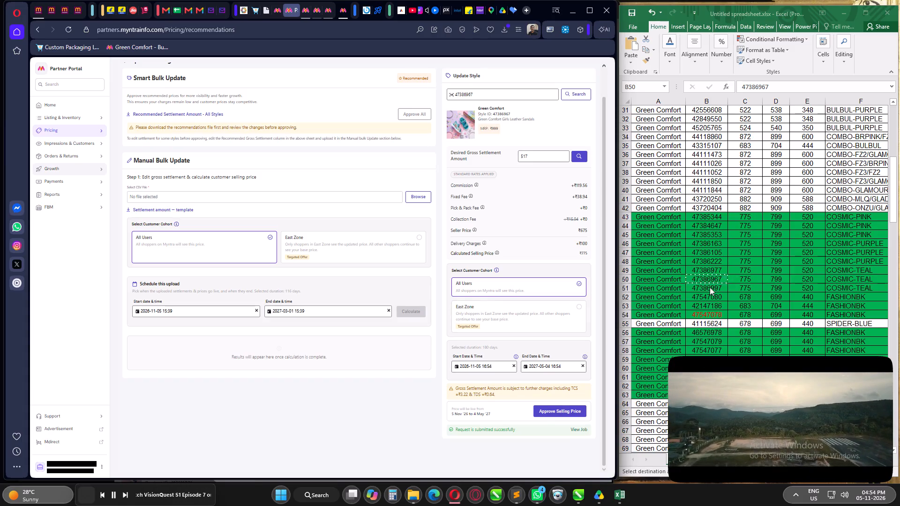
Set the desired gross settlement of COSMIC-TEAL style 47386997 from row 51 to 517 and approve its selling price.
click(702, 284)
click(709, 286)
key(ctrl+c)
double_click(465, 96)
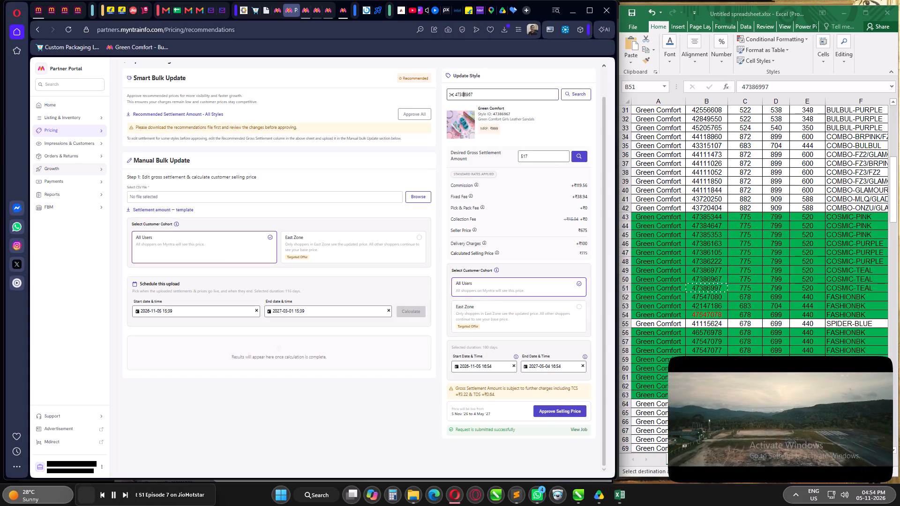
key(ctrl+v)
key(Return)
click(546, 156)
text(517)
key(Return)
click(562, 409)
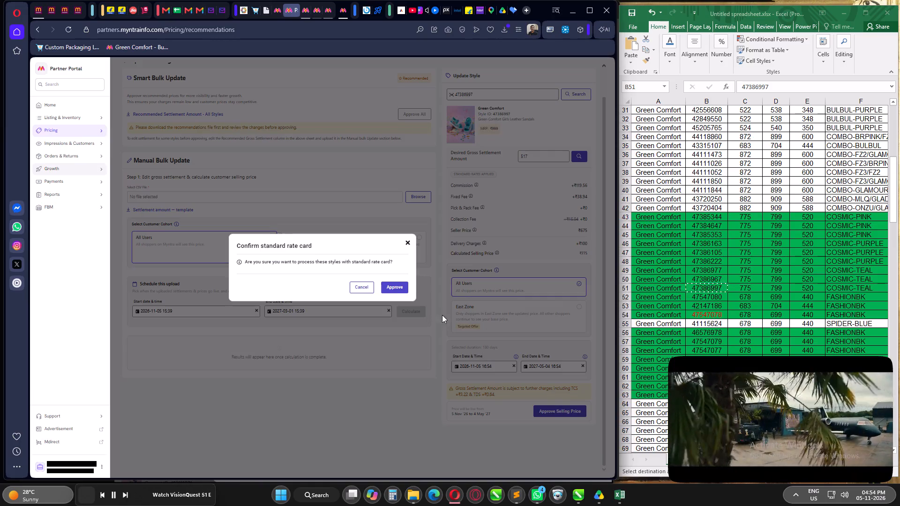
click(390, 284)
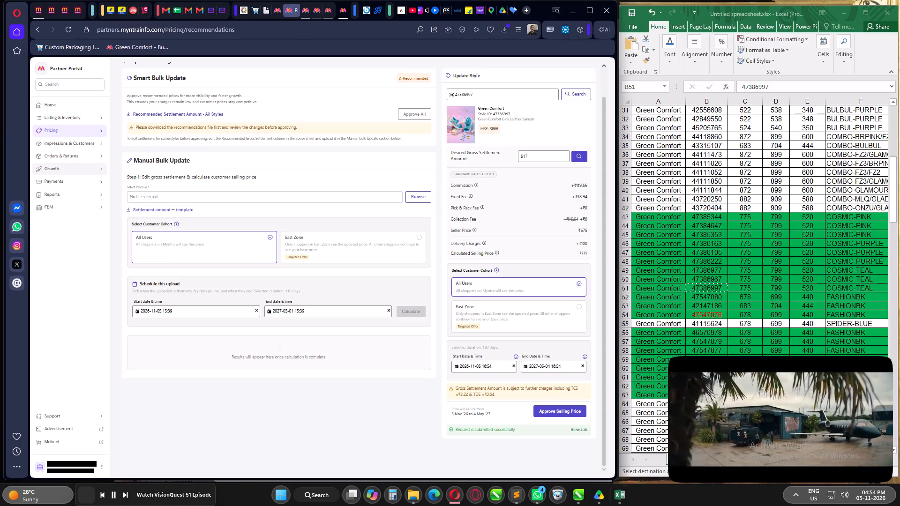
Look up FASHIONBK style 47547080 from row 52 on the Myntra store to check its price.
click(772, 298)
click(714, 297)
key(ctrl+c)
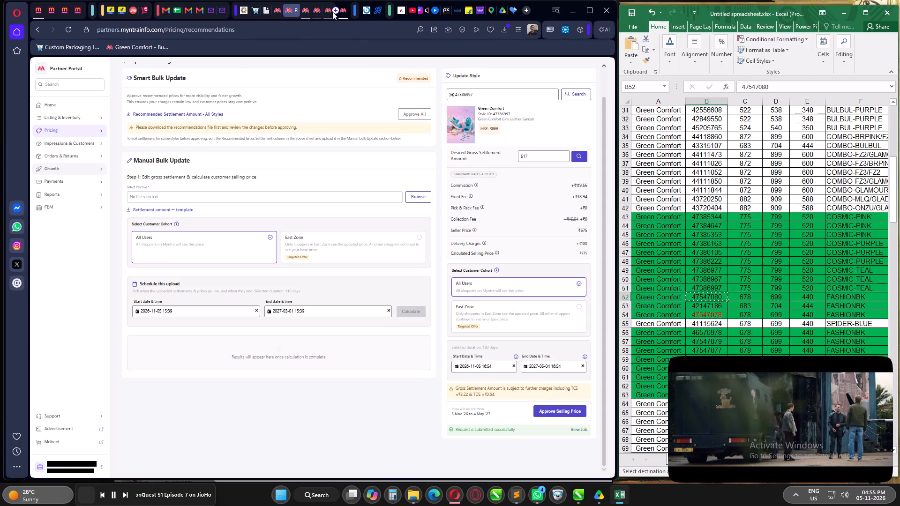
click(343, 9)
click(446, 75)
key(ctrl+v)
key(Return)
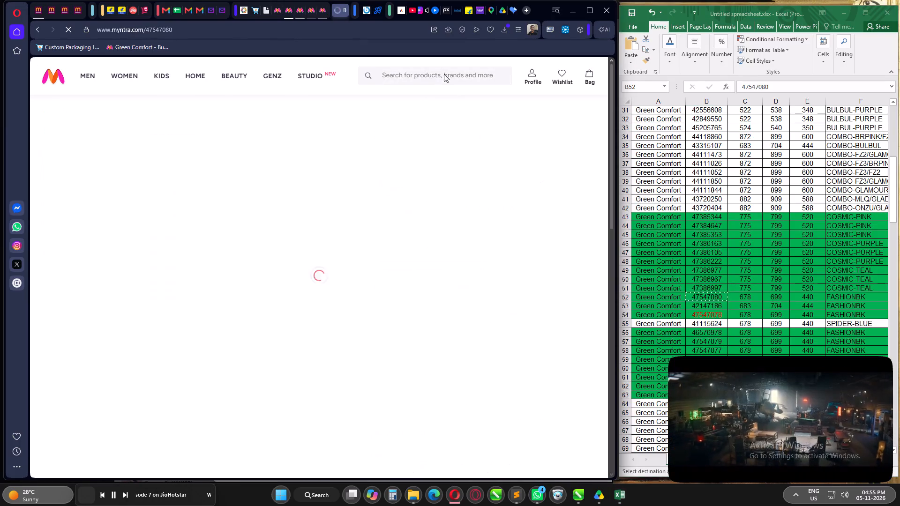
Save the spreadsheet.
click(771, 271)
key(ctrl+s)
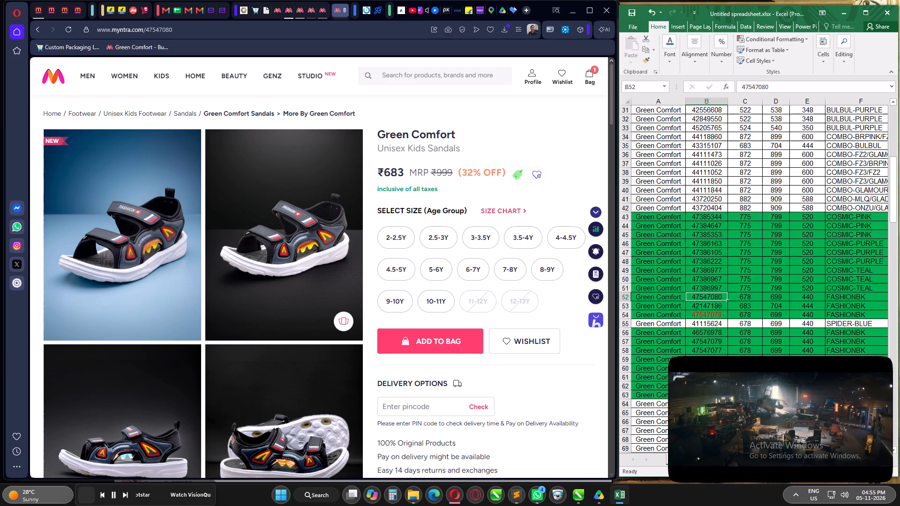
Switch to the VMS app to check the live camera feeds.
click(561, 494)
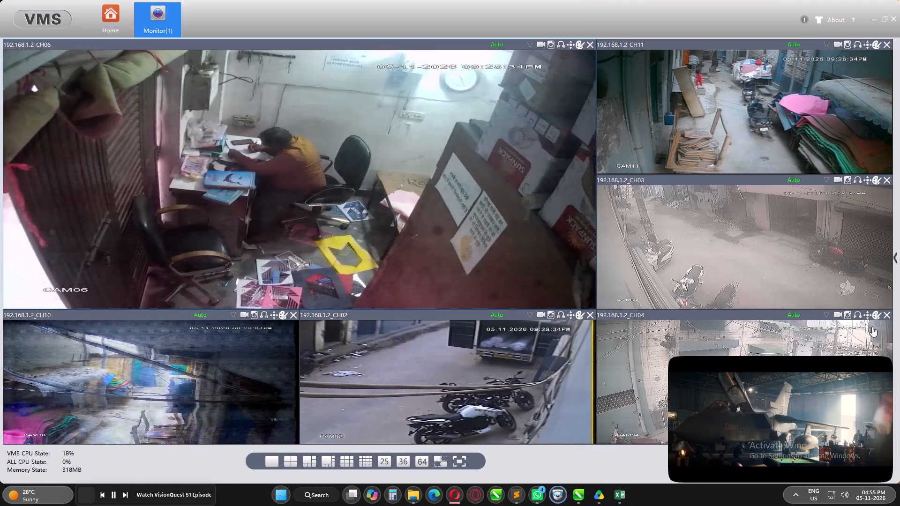
Return to the VisionQuest video page in the Opera browser and pause playback.
click(877, 370)
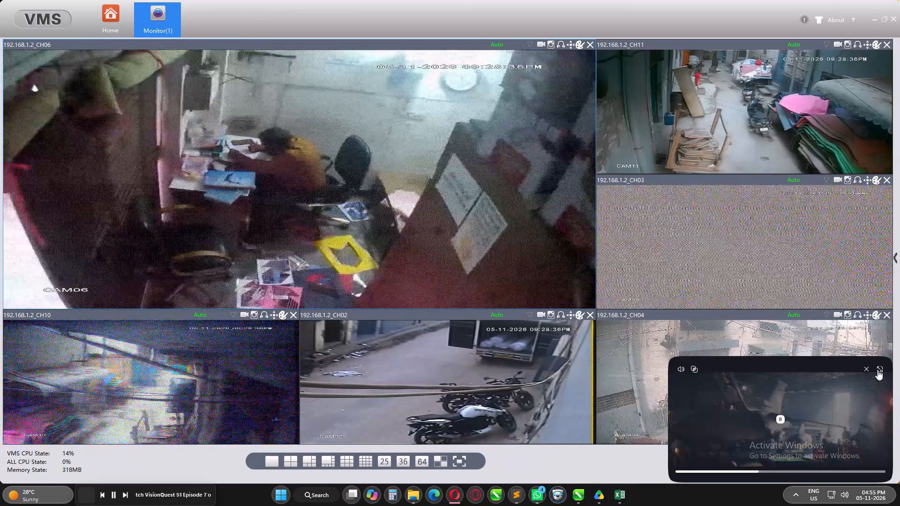